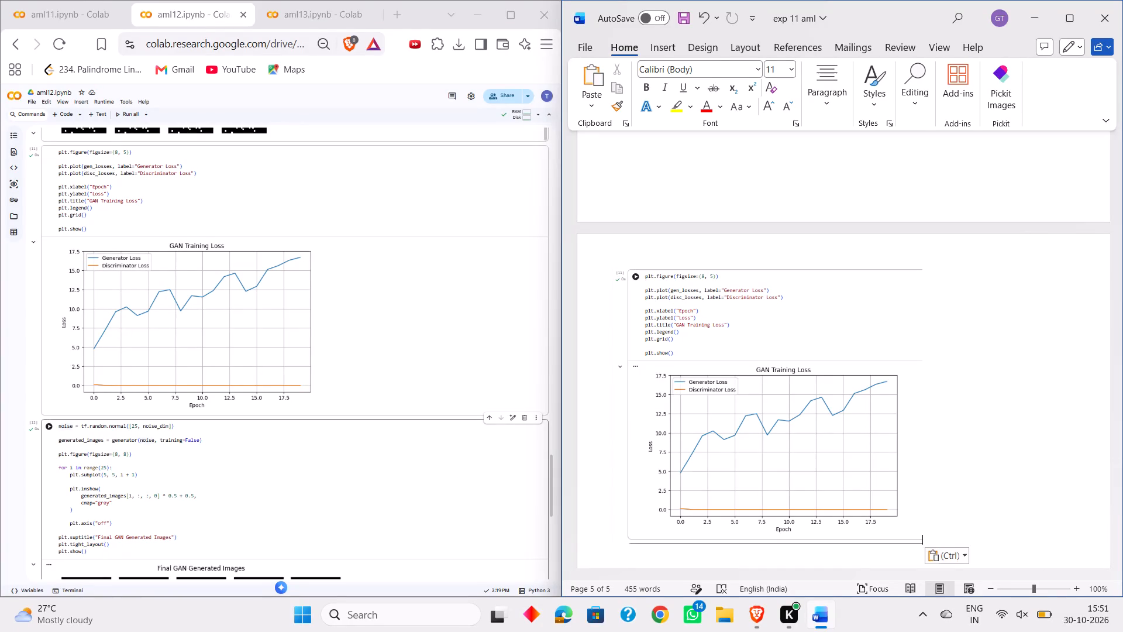
Delete the pasted screenshot combining the loss-plotting code and GAN Training Loss chart above Result and Discussion.
{"action": "scroll", "coordinate": [434, 486], "scroll_direction": "down", "scroll_amount": 2}
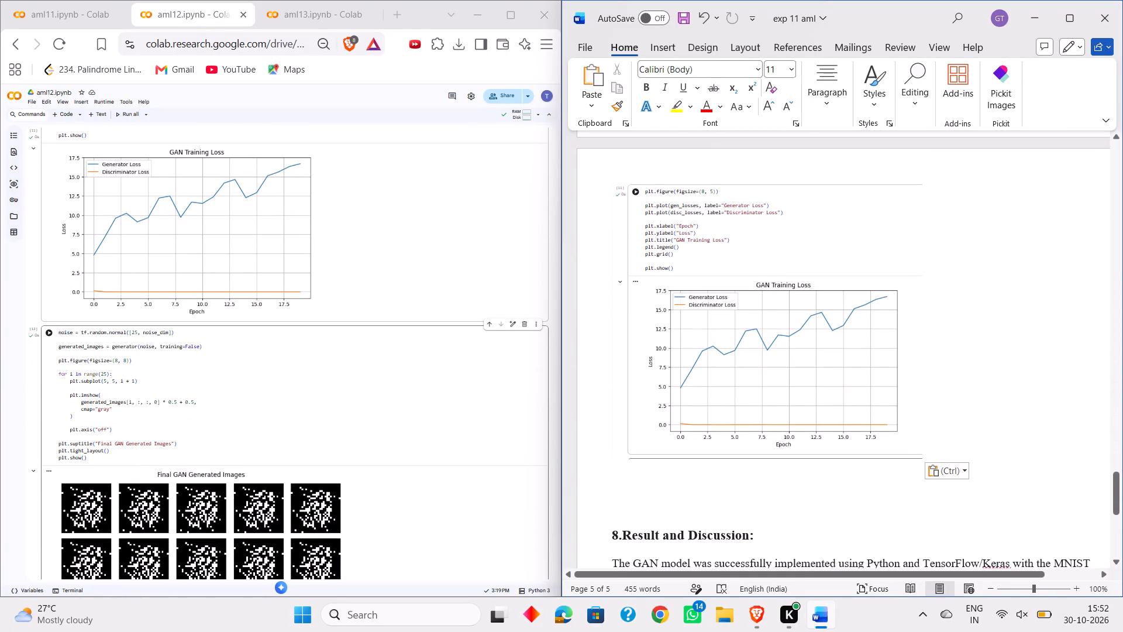
{"action": "left_click", "coordinate": [747, 296]}
{"action": "key", "text": "BackSpace"}
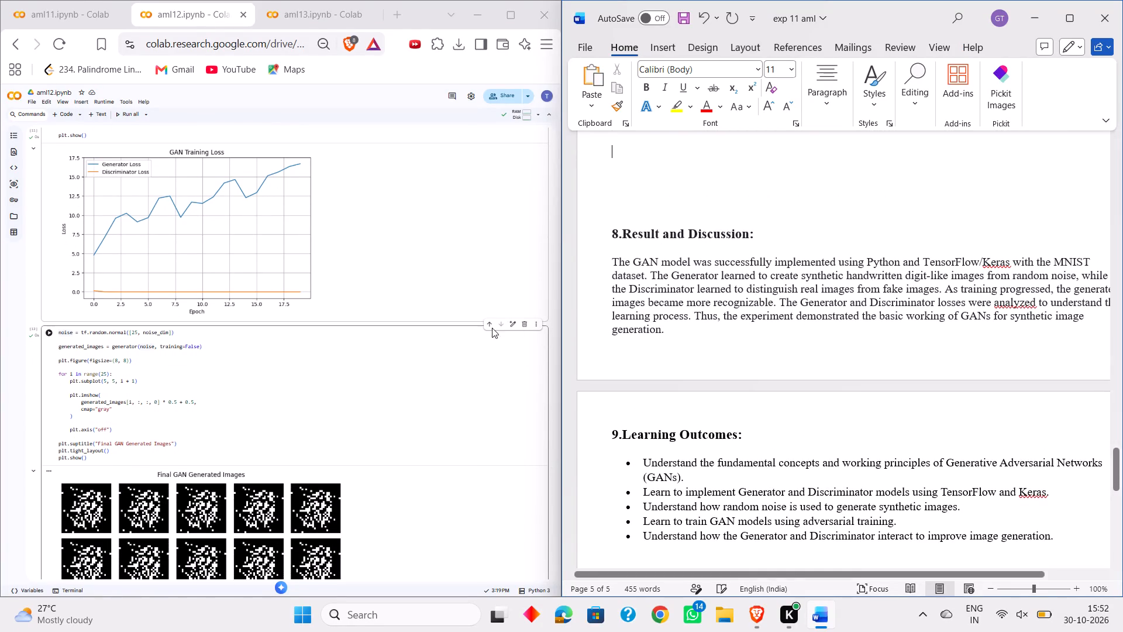
Capture only the loss-plotting code cell from the aml12 notebook and paste it on a new line below the epoch output images.
{"action": "scroll", "coordinate": [426, 352], "scroll_direction": "up", "scroll_amount": 3}
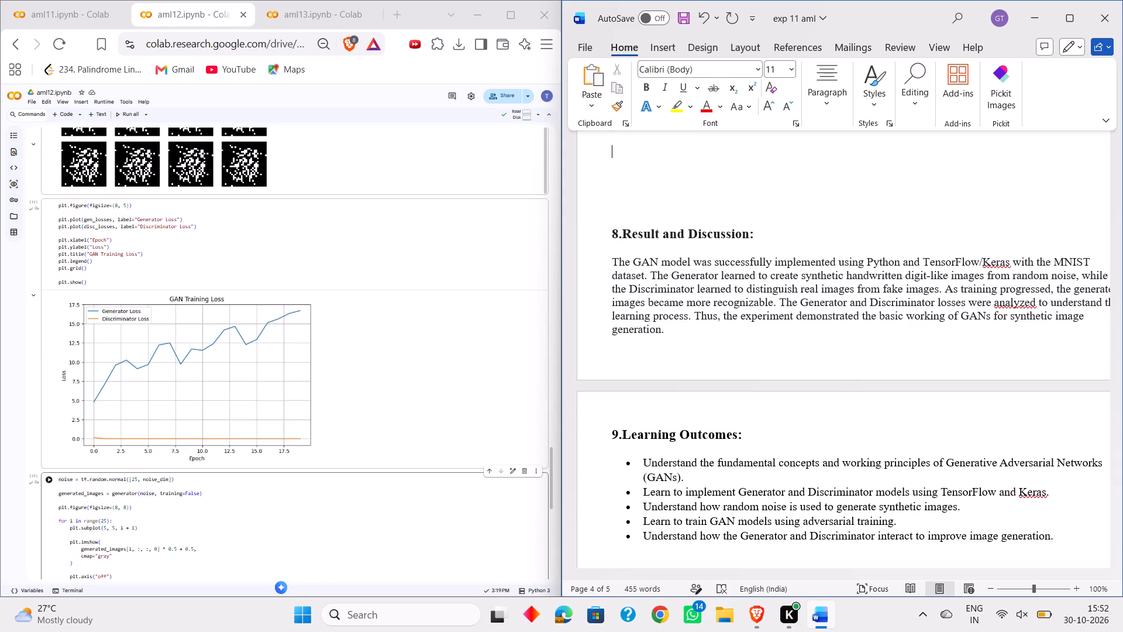
{"action": "key", "text": "Print"}
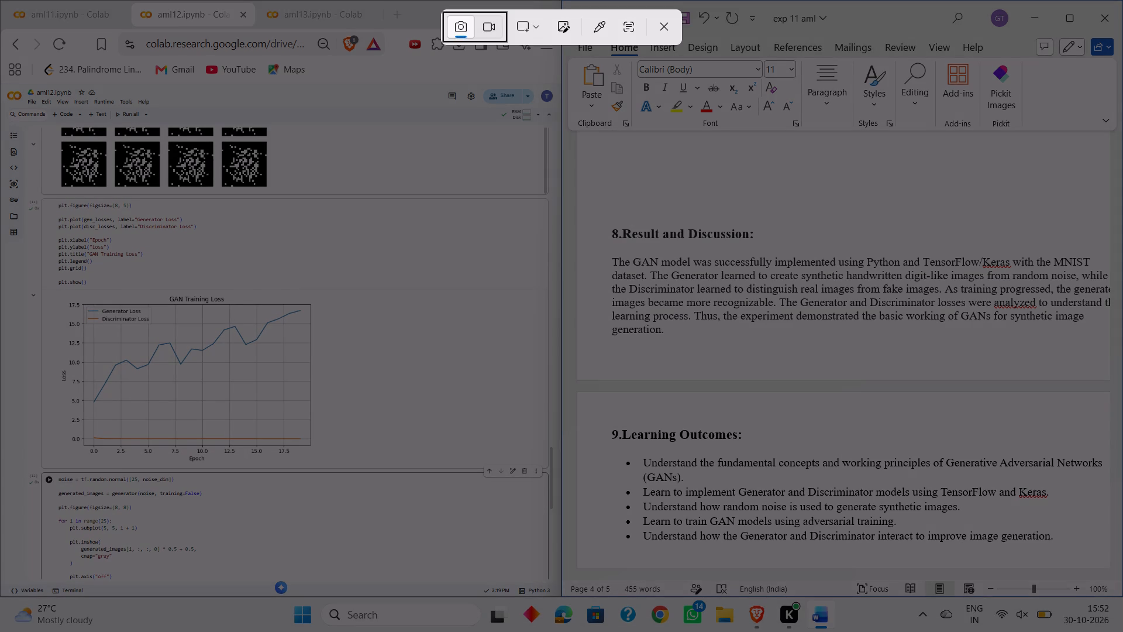
{"action": "left_click_drag", "start_coordinate": [25, 198], "coordinate": [221, 289]}
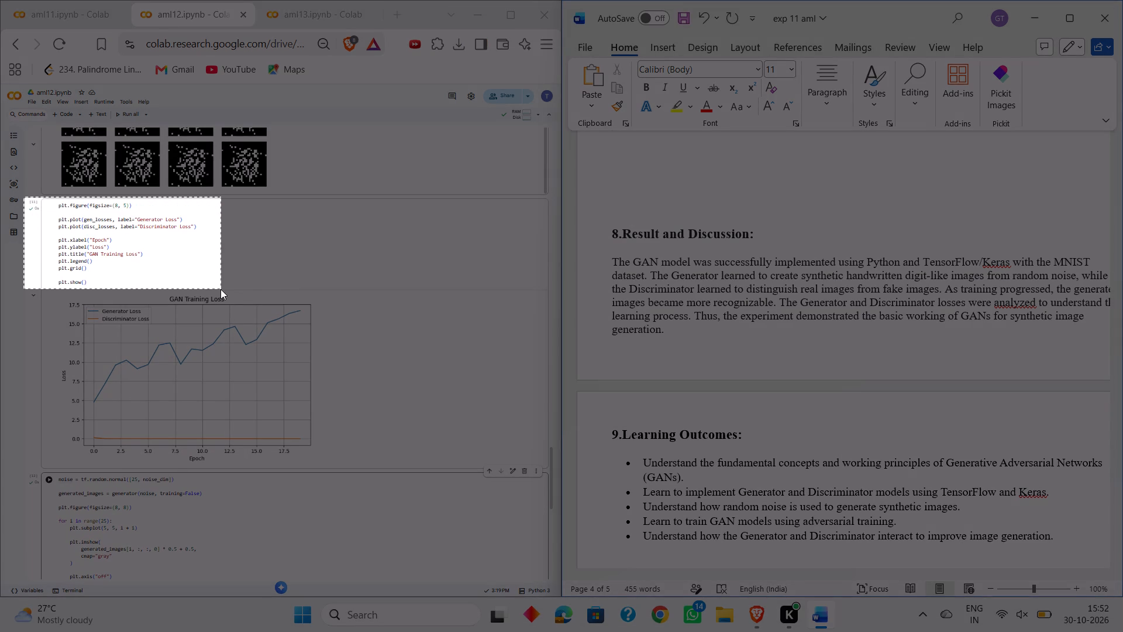
{"action": "left_click_drag", "start_coordinate": [221, 289], "coordinate": [222, 294]}
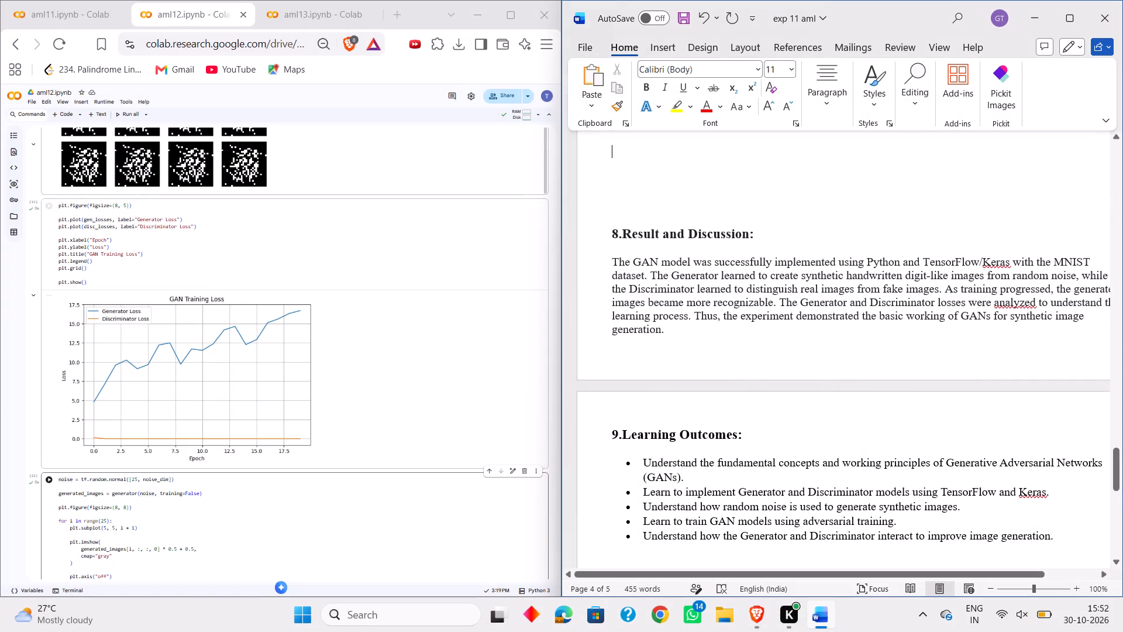
{"action": "scroll", "coordinate": [659, 195], "scroll_direction": "up", "scroll_amount": 1}
{"action": "key", "text": "BackSpace"}
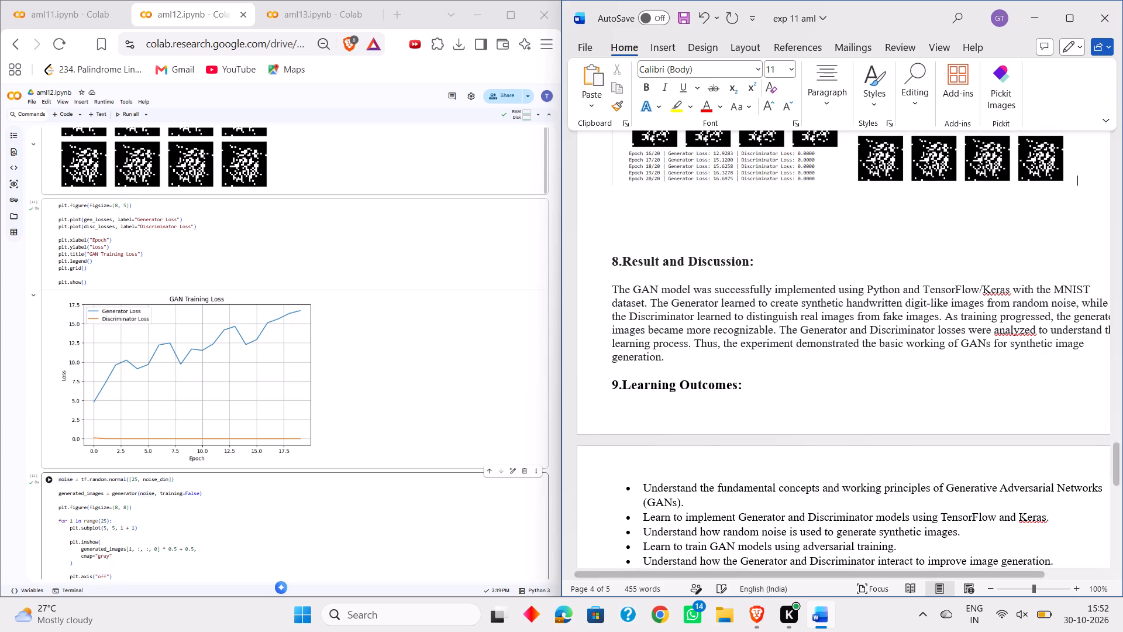
{"action": "key", "text": "Return"}
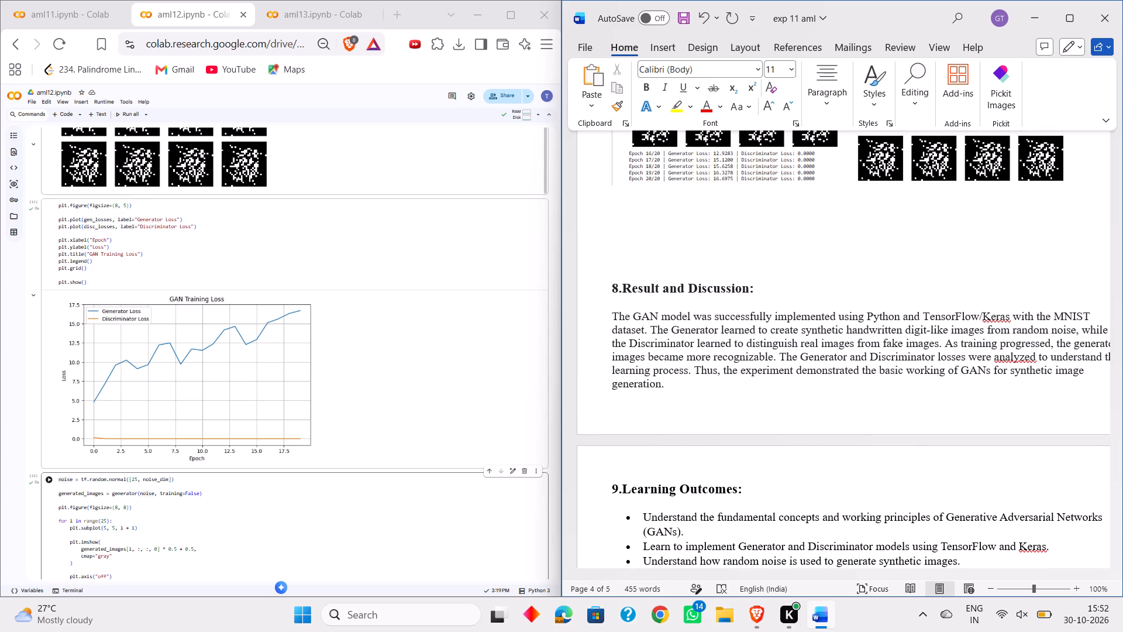
{"action": "key", "text": "ctrl+v"}
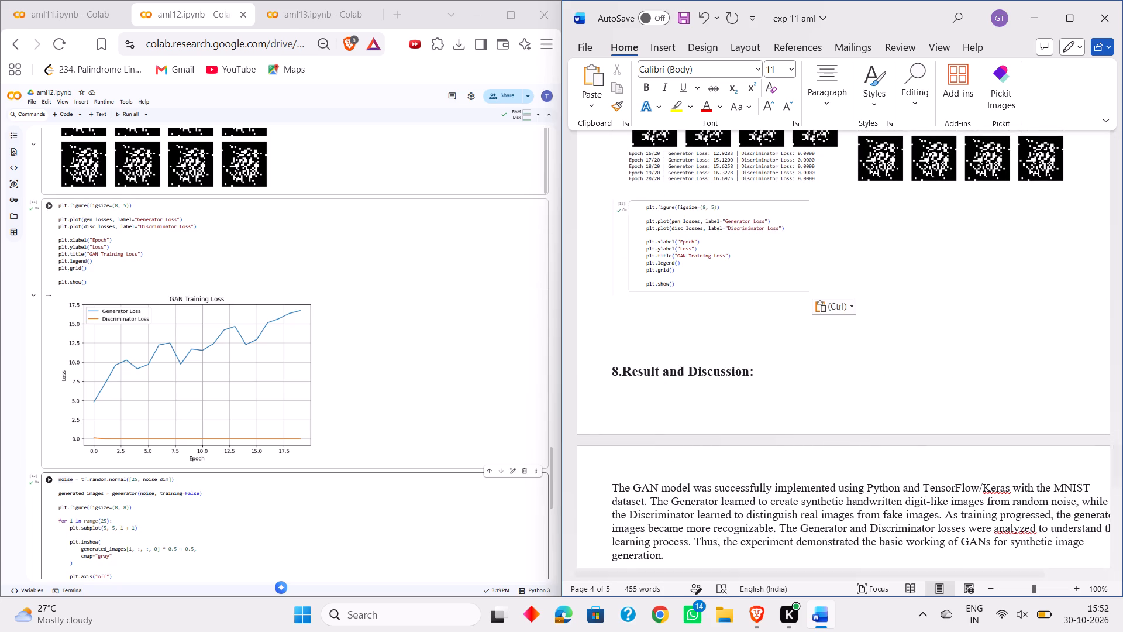
Capture the GAN Training Loss chart from the notebook, paste it beside the code screenshot, and start a new line after it.
{"action": "scroll", "coordinate": [423, 298], "scroll_direction": "down", "scroll_amount": 2}
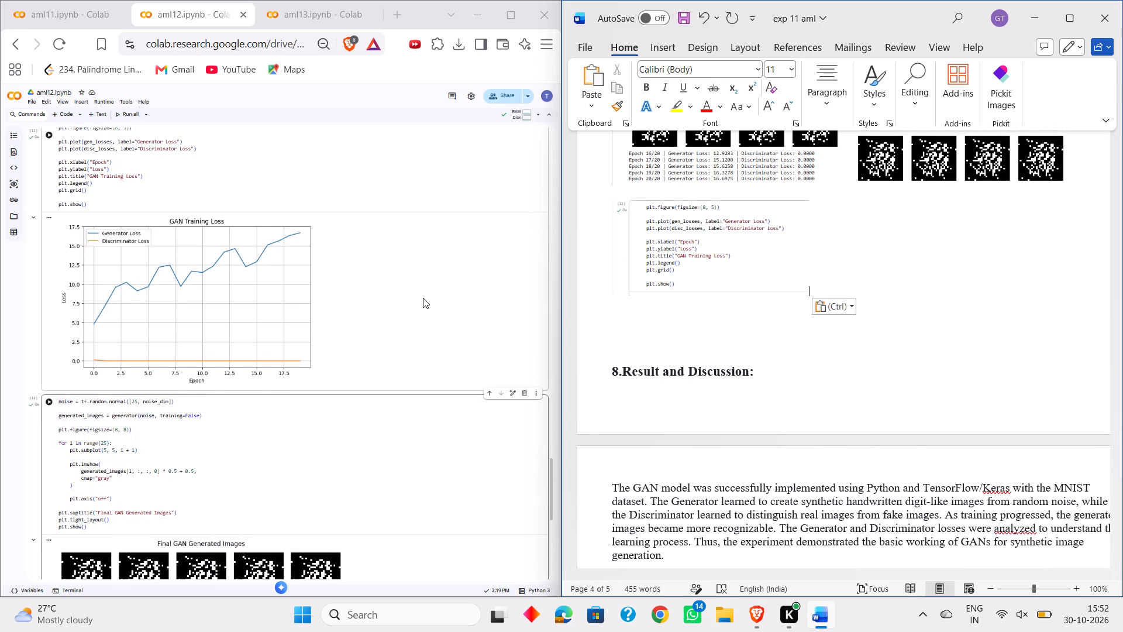
{"action": "key", "text": "Print"}
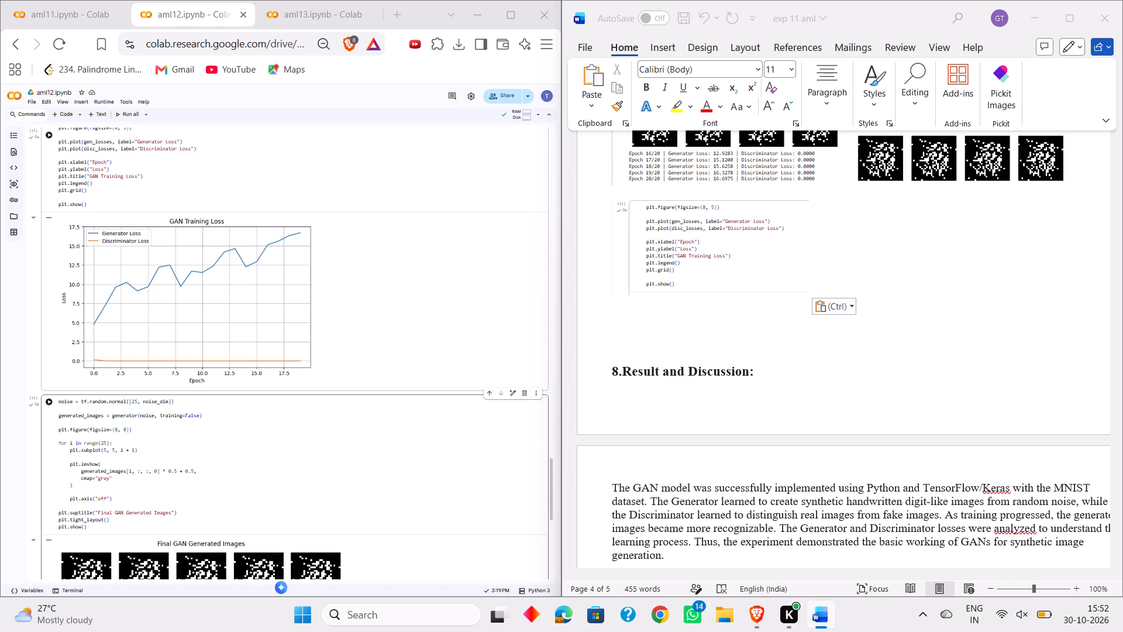
{"action": "left_click_drag", "start_coordinate": [27, 209], "coordinate": [330, 389]}
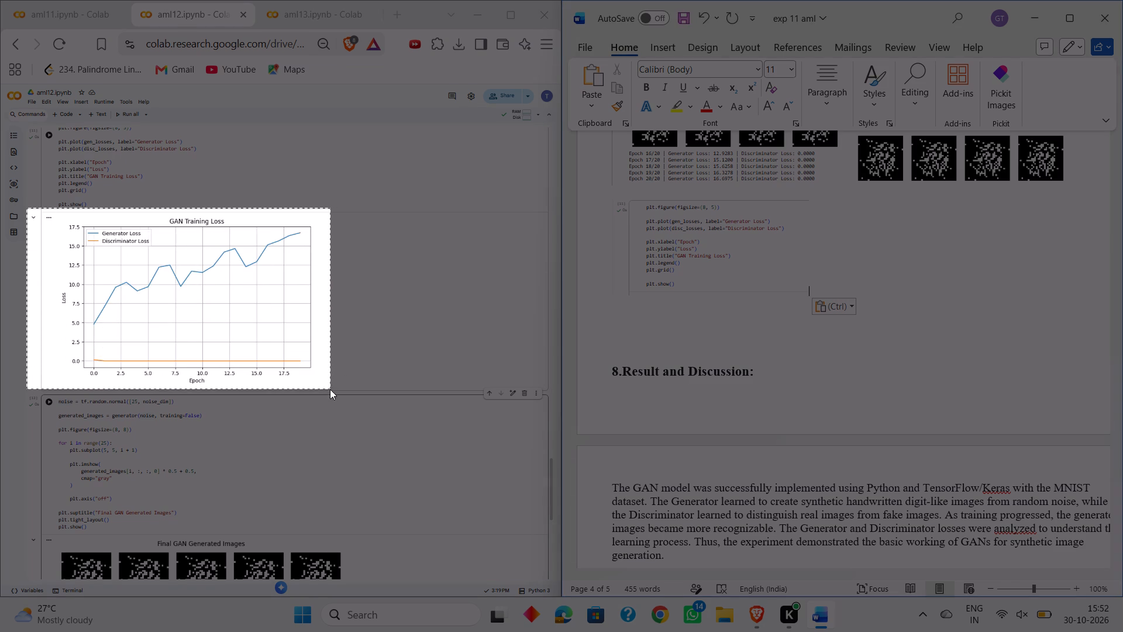
{"action": "left_click_drag", "start_coordinate": [330, 389], "coordinate": [328, 394]}
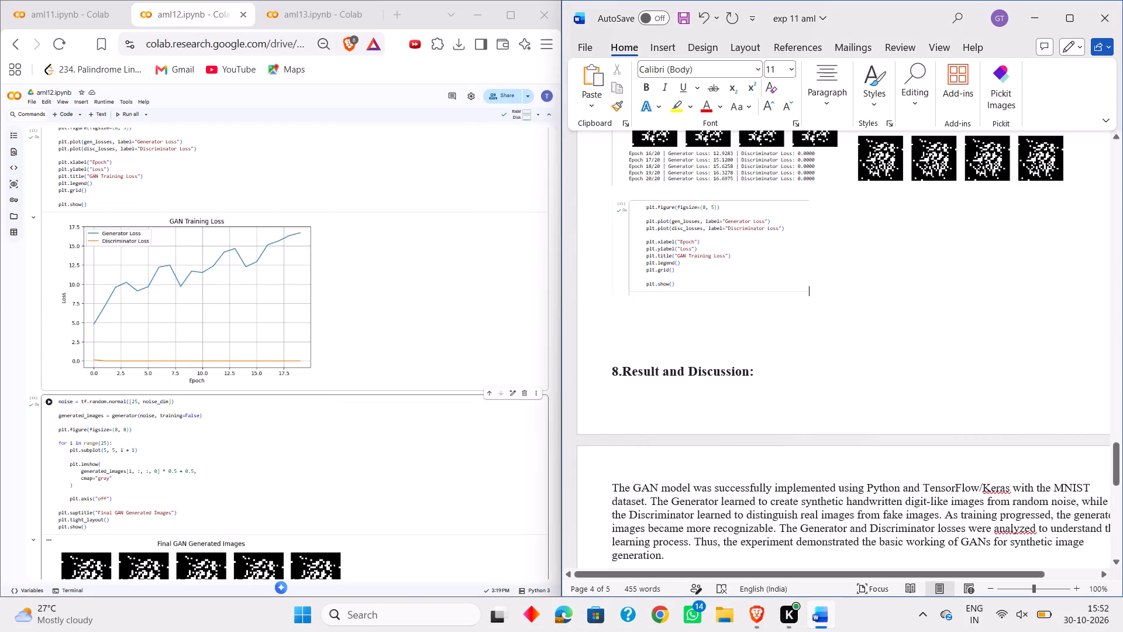
{"action": "key", "text": "ctrl+v"}
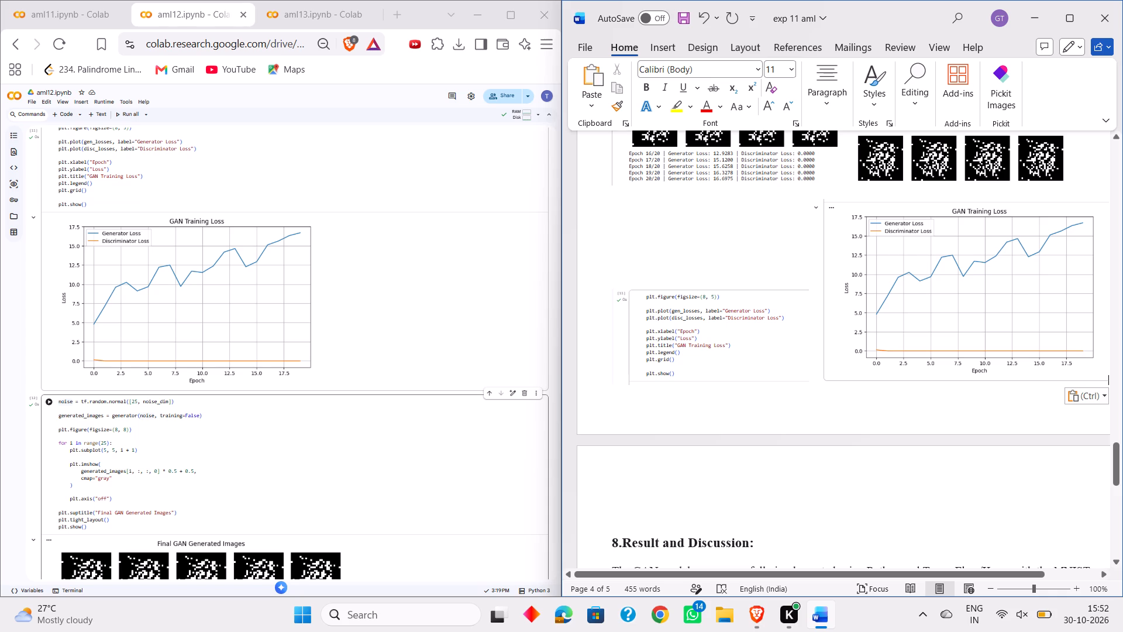
{"action": "key", "text": "Return"}
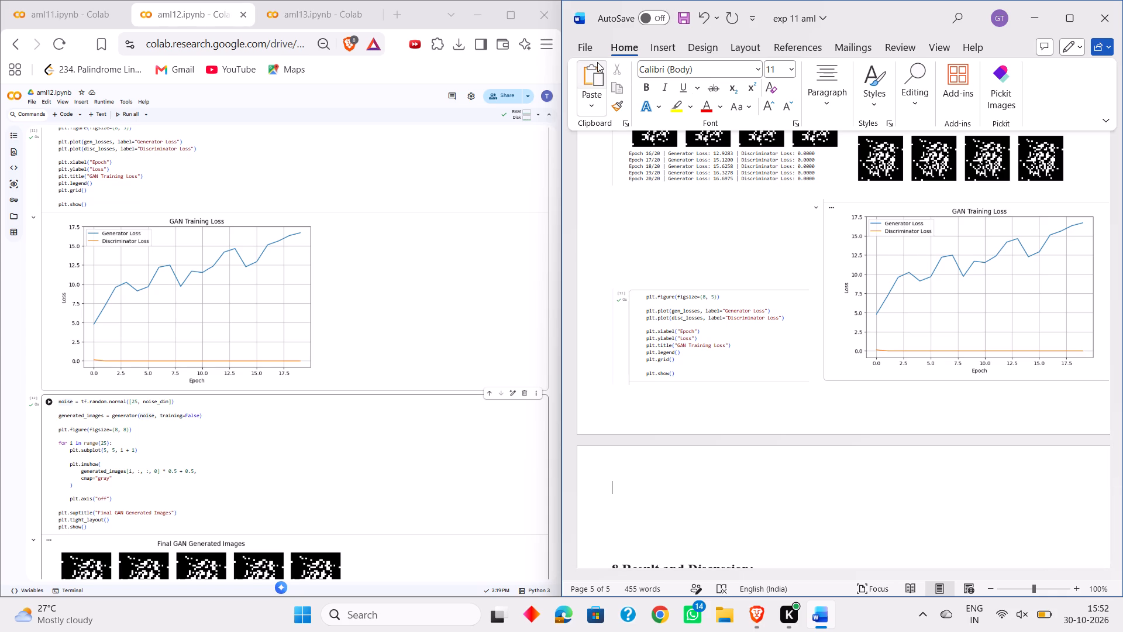
Search the web for "wt is gan" in a new browser tab and read the explanation of generative adversarial networks.
{"action": "left_click", "coordinate": [399, 11]}
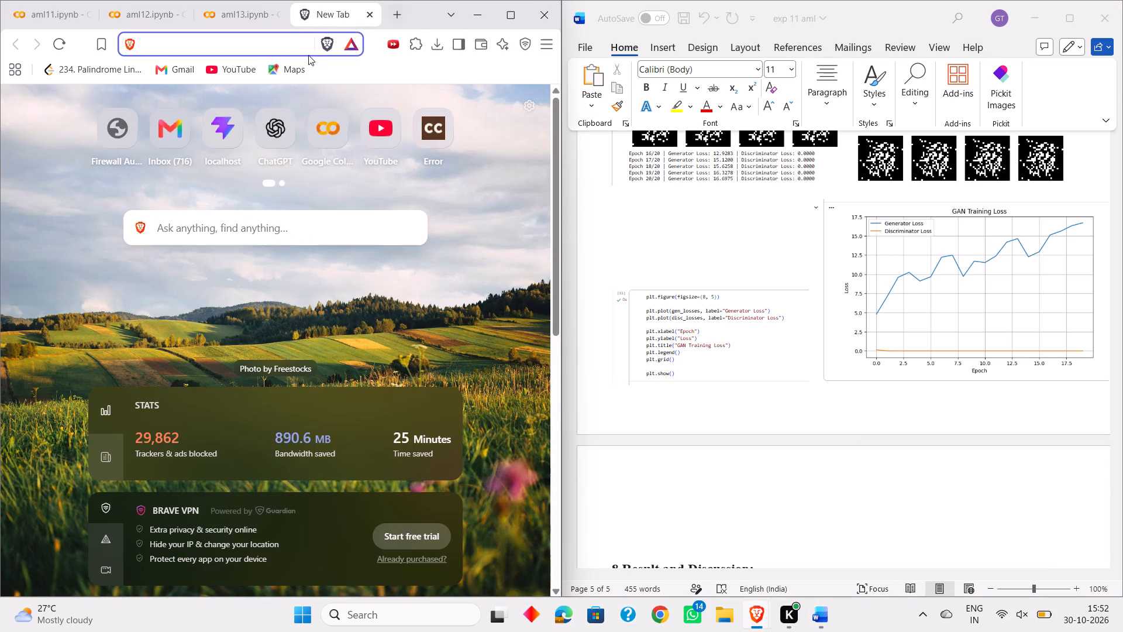
{"action": "left_click", "coordinate": [253, 41]}
{"action": "type", "text": "wt is gg"}
{"action": "key", "text": "BackSpace"}
{"action": "type", "text": "an"}
{"action": "key", "text": "Return"}
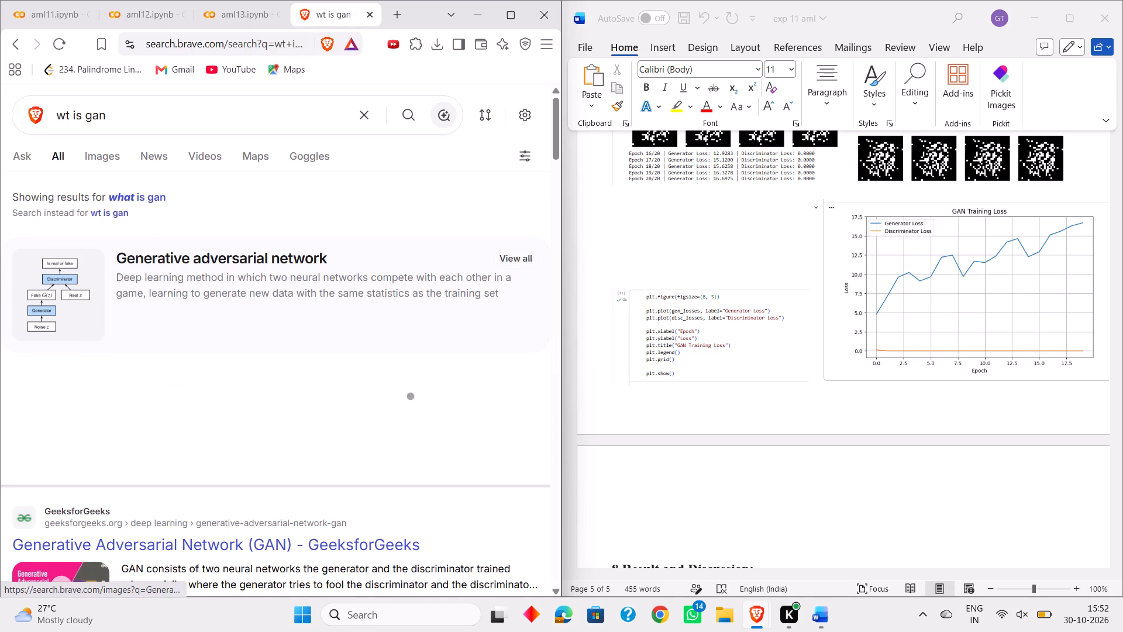
{"action": "left_click", "coordinate": [125, 432]}
{"action": "scroll", "coordinate": [125, 432], "scroll_direction": "down", "scroll_amount": 1}
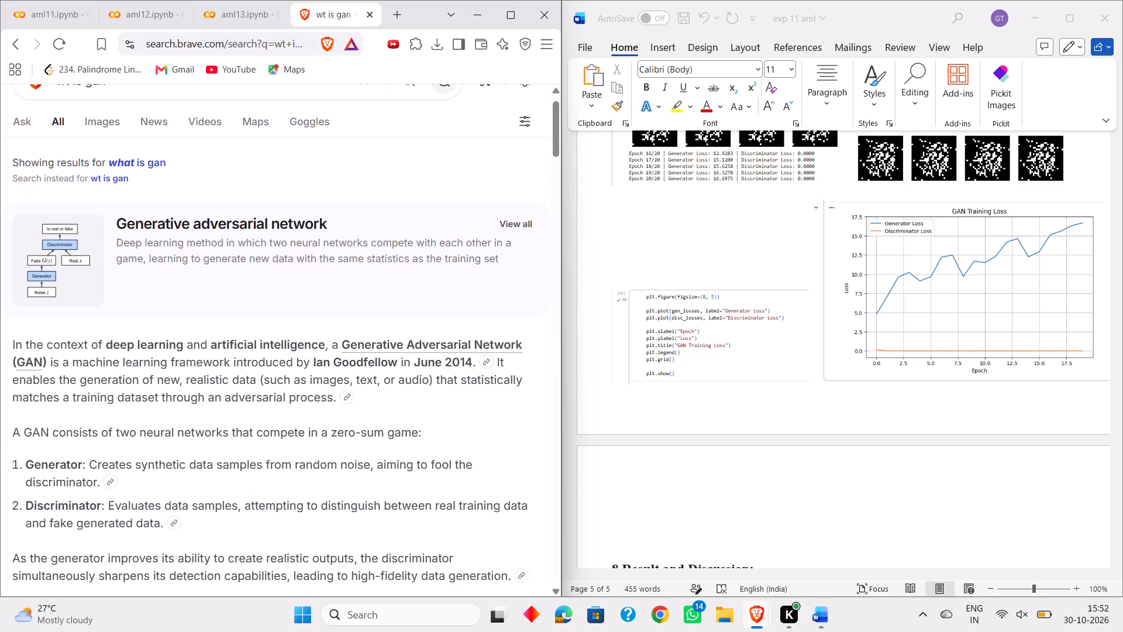
{"action": "scroll", "coordinate": [125, 432], "scroll_direction": "down", "scroll_amount": 1}
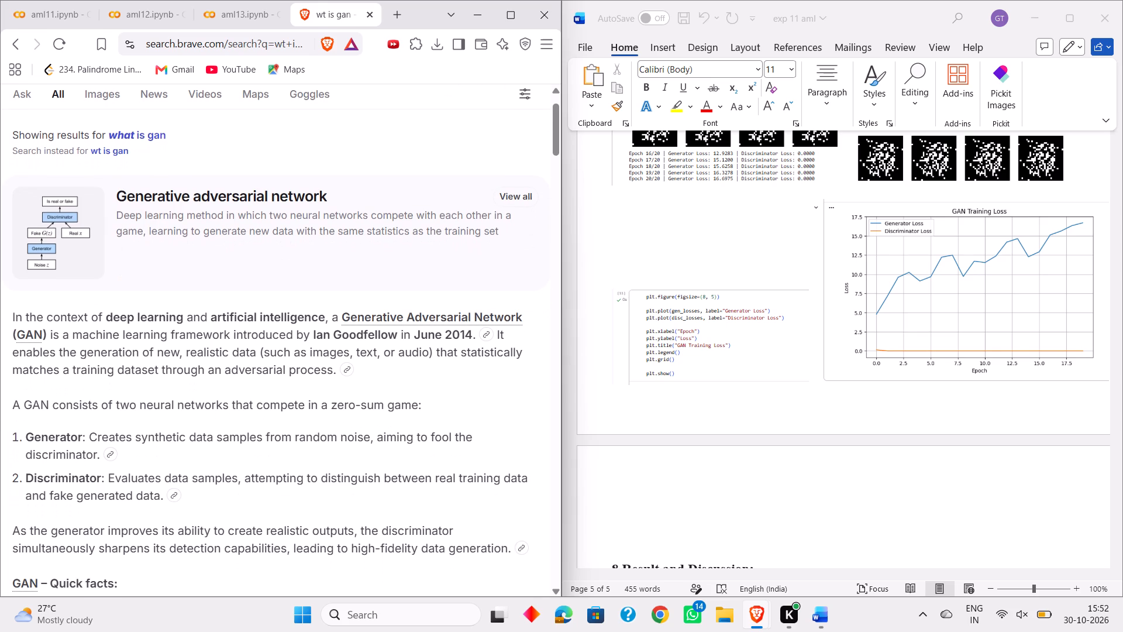
{"action": "scroll", "coordinate": [125, 432], "scroll_direction": "down", "scroll_amount": 1}
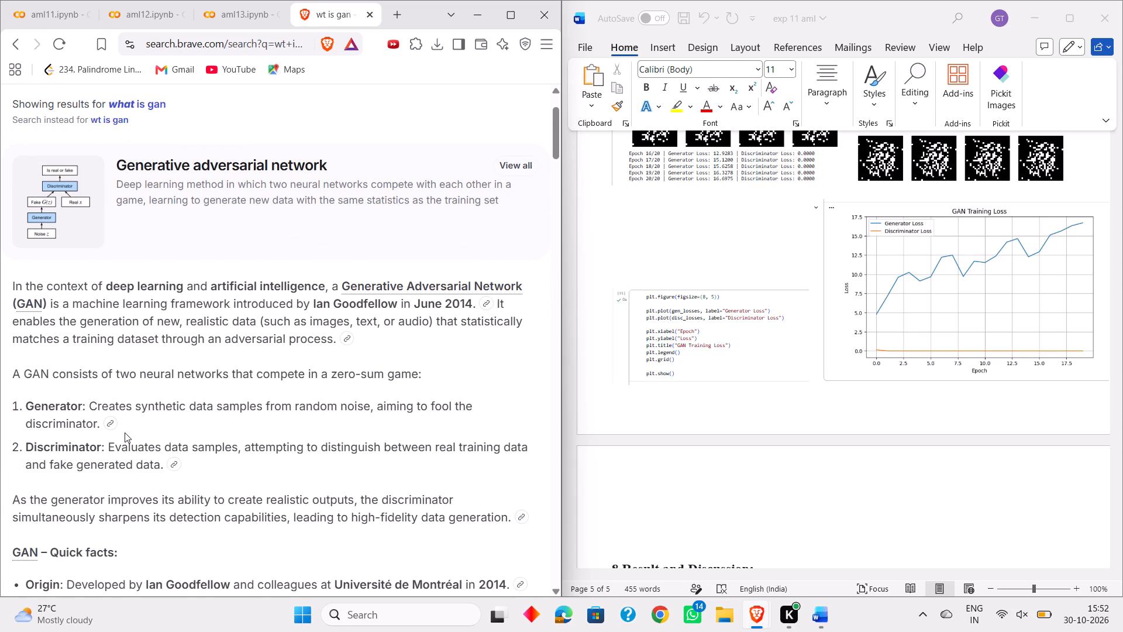
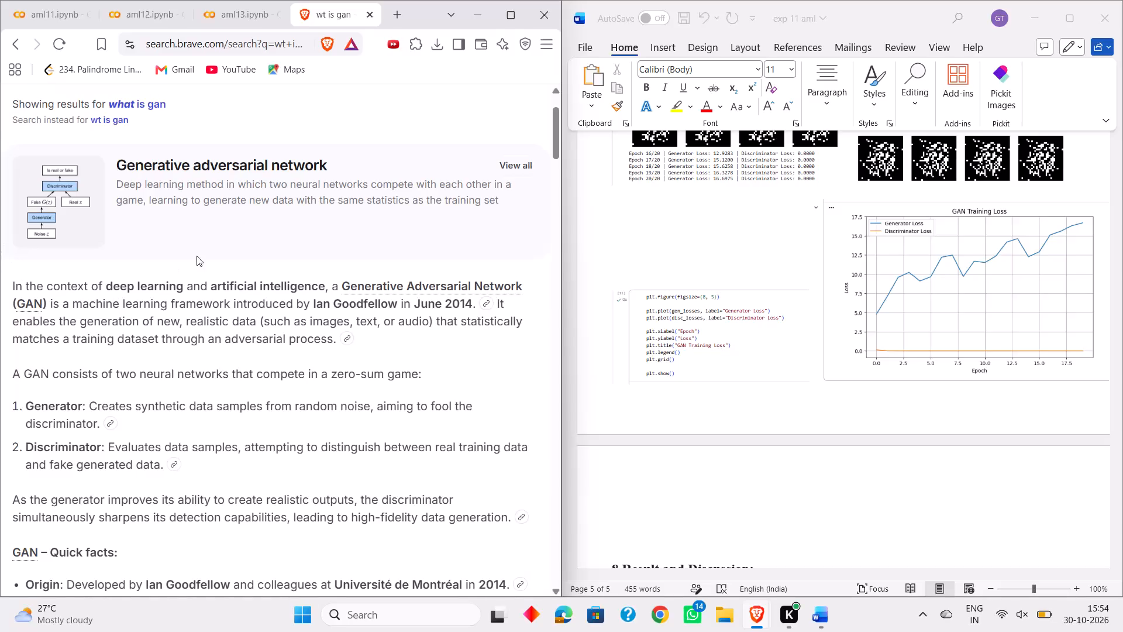
Capture the aml12 notebook's final image-generation code with the Final GAN Generated Images grid and paste it below the GAN Training Loss chart.
{"action": "left_click", "coordinate": [142, 18]}
{"action": "scroll", "coordinate": [164, 395], "scroll_direction": "down", "scroll_amount": 1}
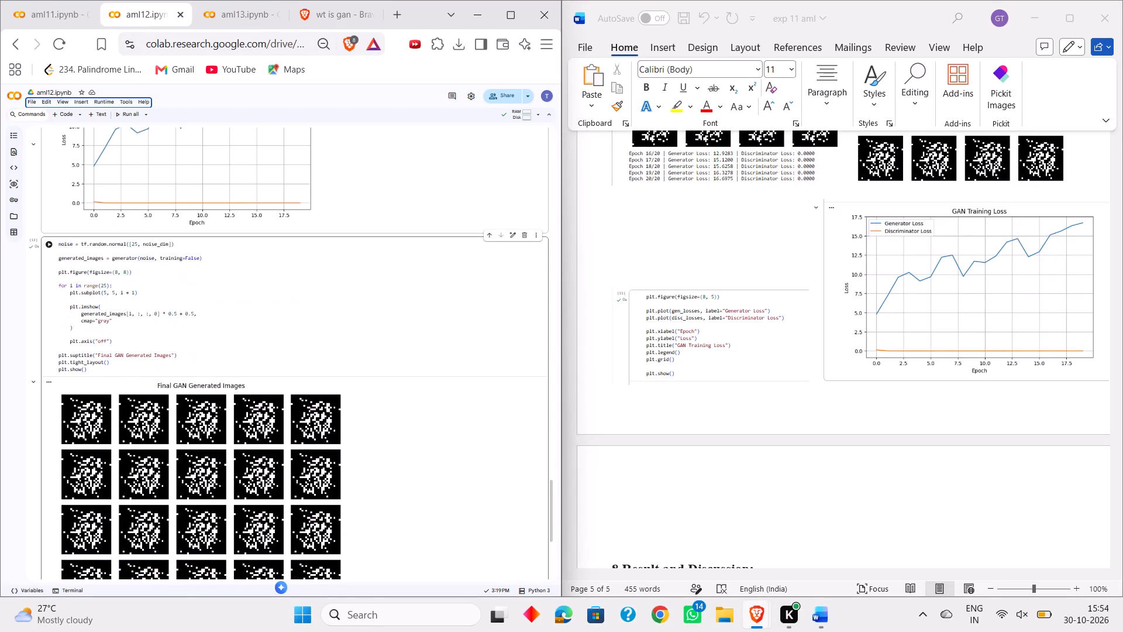
{"action": "scroll", "coordinate": [164, 395], "scroll_direction": "down", "scroll_amount": 3}
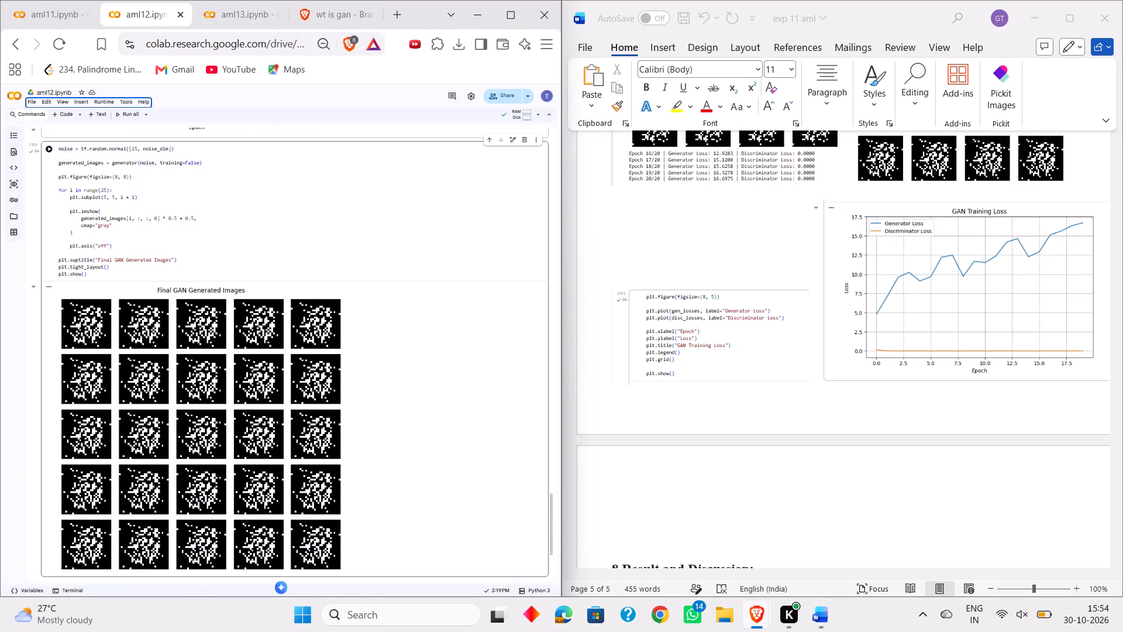
{"action": "scroll", "coordinate": [164, 395], "scroll_direction": "down", "scroll_amount": 2}
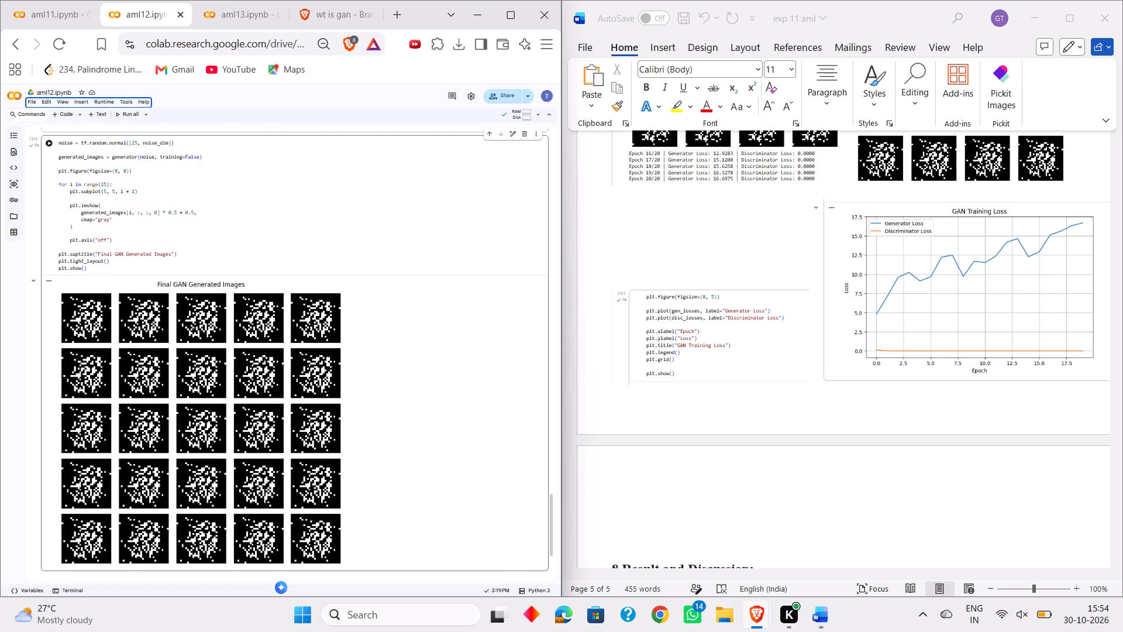
{"action": "key", "text": "Print"}
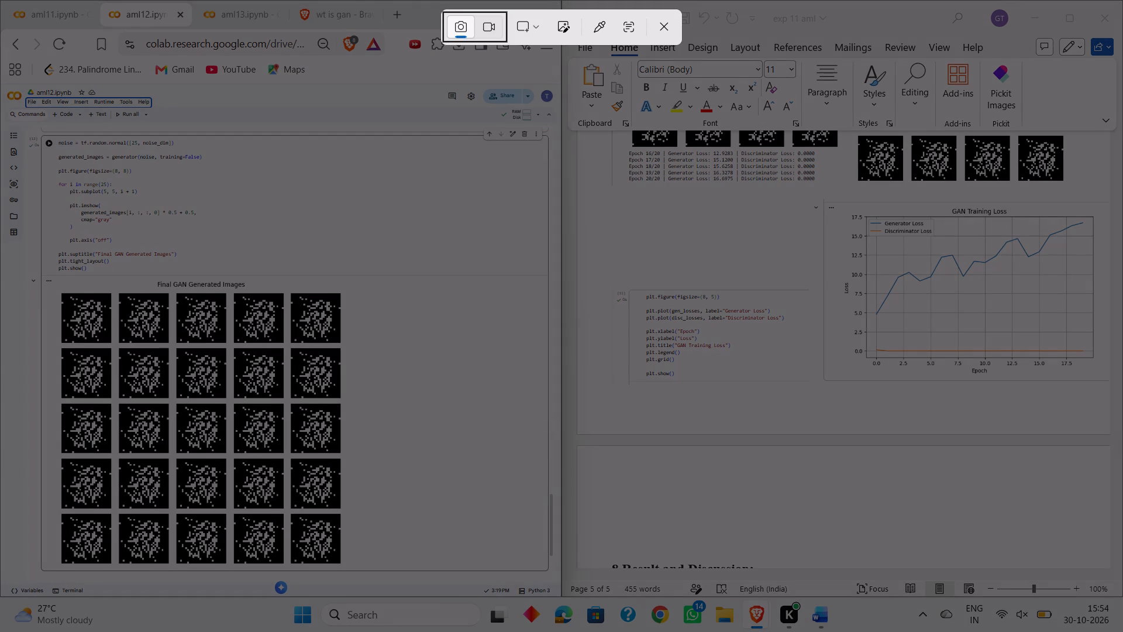
{"action": "left_click_drag", "start_coordinate": [27, 132], "coordinate": [136, 208]}
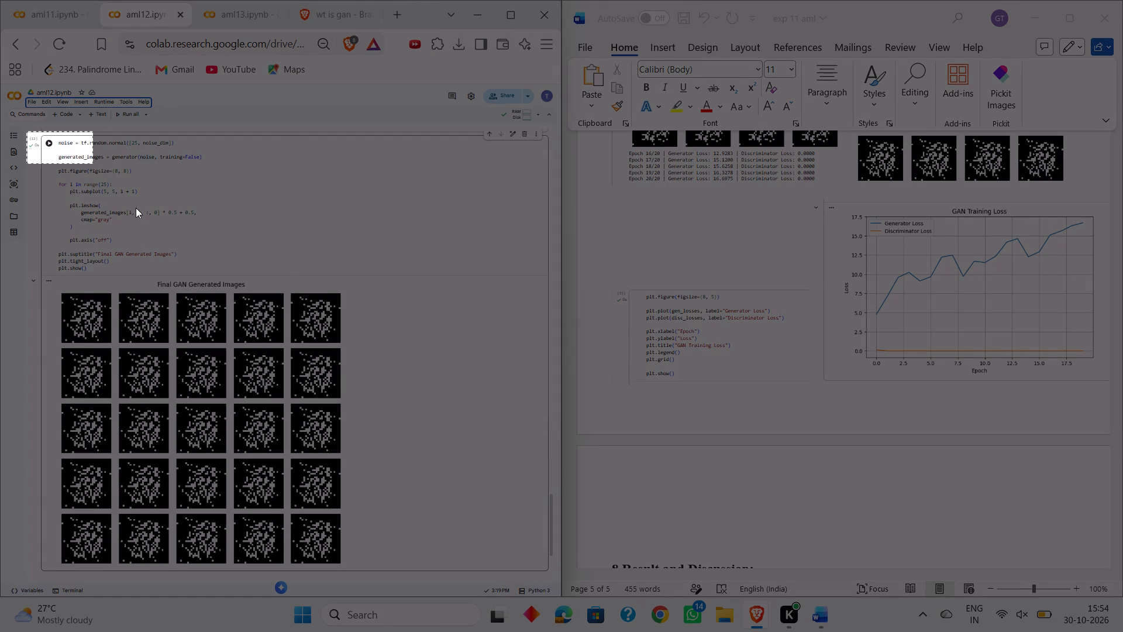
{"action": "left_click_drag", "start_coordinate": [136, 208], "coordinate": [350, 572]}
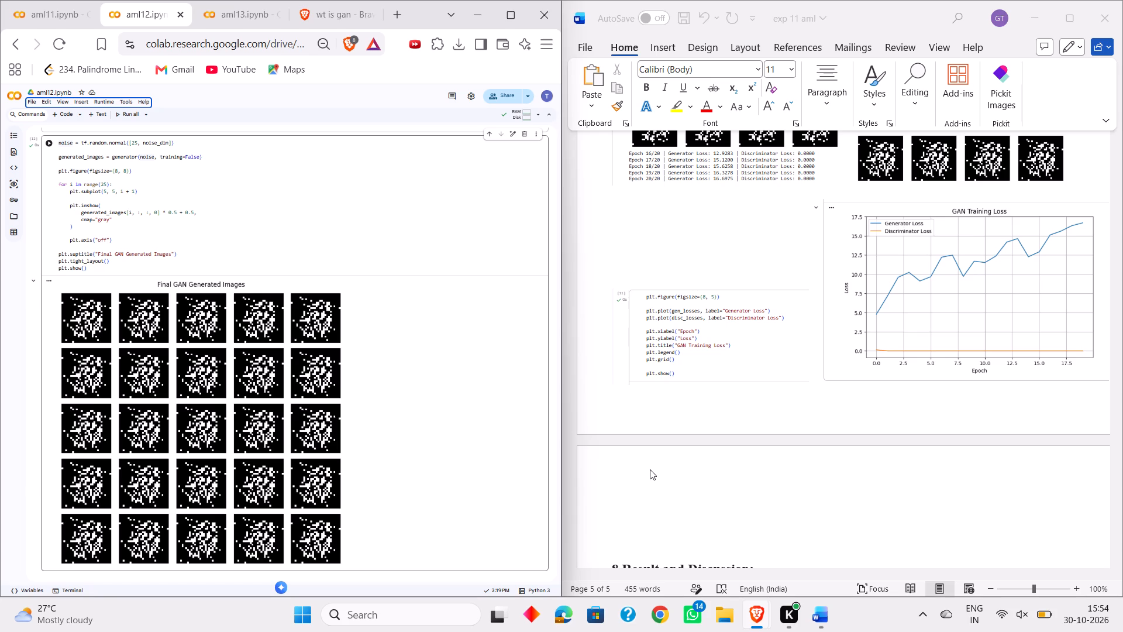
{"action": "left_click", "coordinate": [649, 479]}
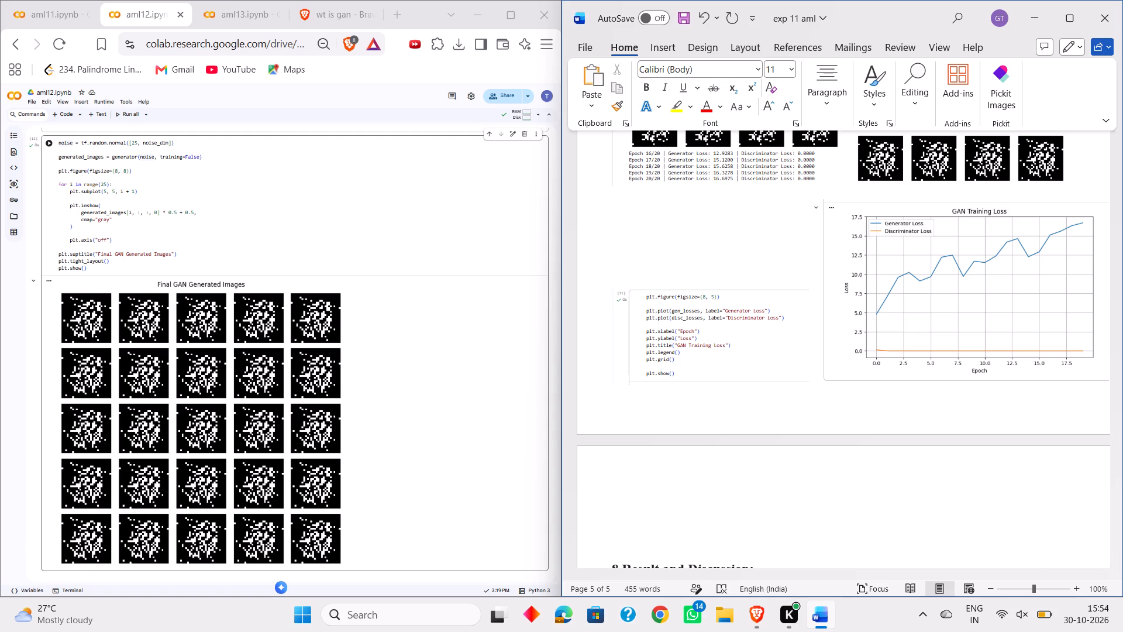
{"action": "key", "text": "ctrl+v"}
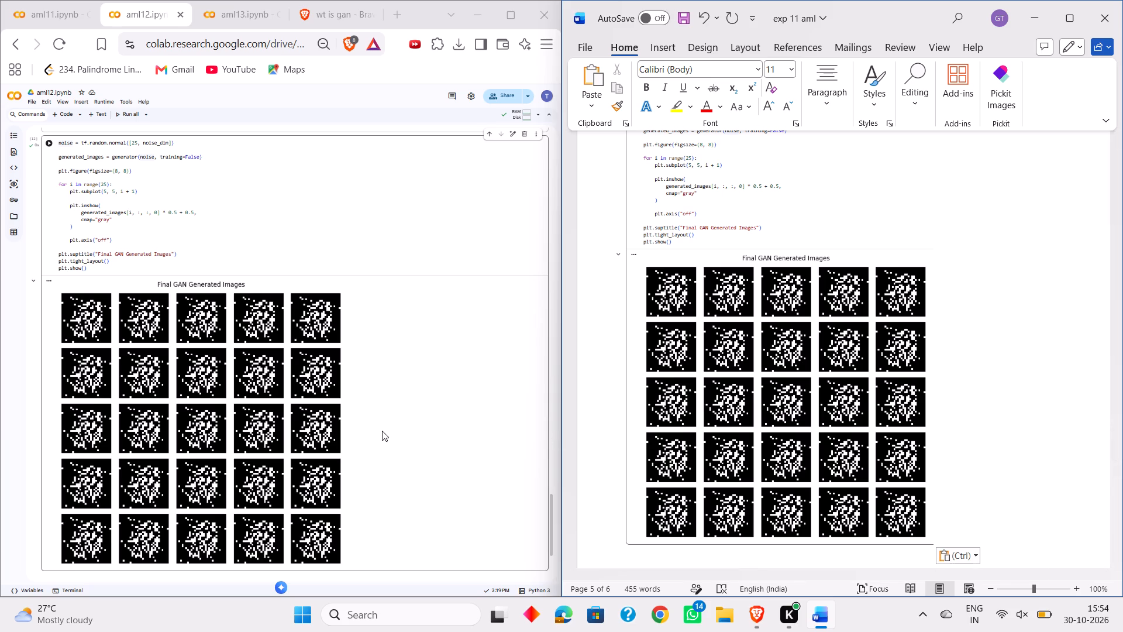
Remove the extra blank lines between the pasted Final GAN Generated Images screenshot and the Result and Discussion heading.
{"action": "scroll", "coordinate": [382, 431], "scroll_direction": "down", "scroll_amount": 4}
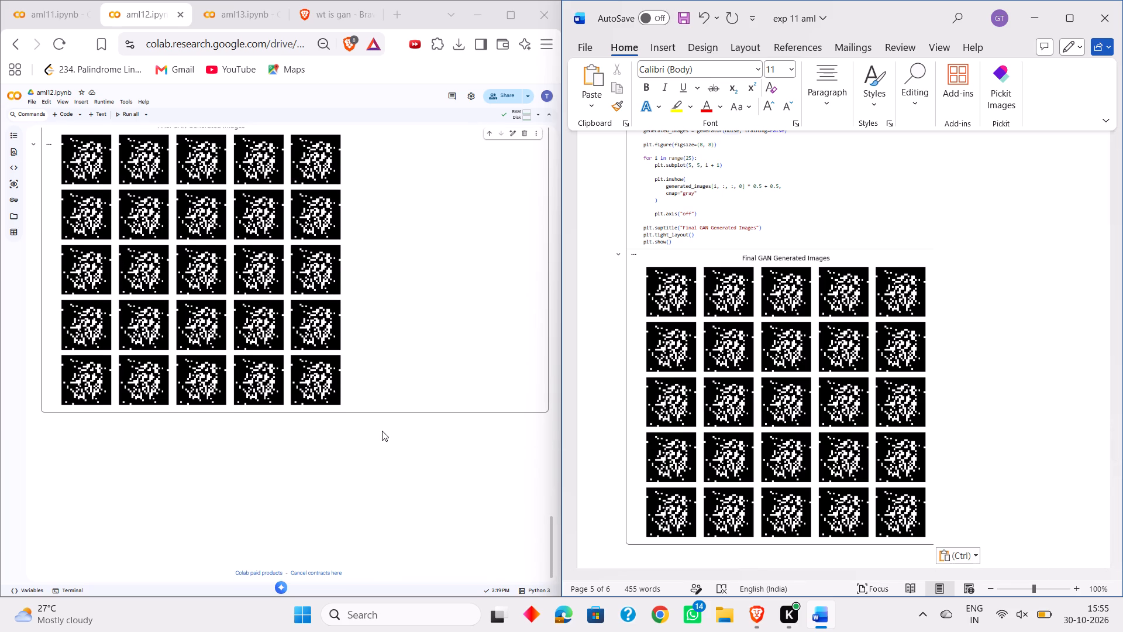
{"action": "scroll", "coordinate": [382, 431], "scroll_direction": "down", "scroll_amount": 1}
{"action": "scroll", "coordinate": [917, 347], "scroll_direction": "down", "scroll_amount": 2}
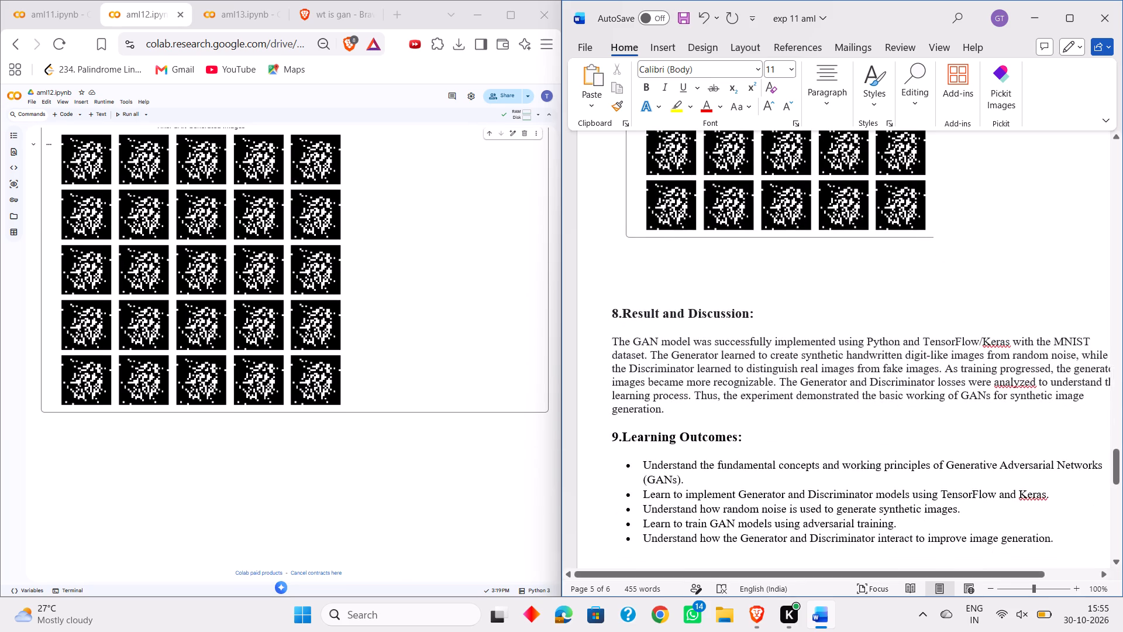
{"action": "scroll", "coordinate": [917, 347], "scroll_direction": "down", "scroll_amount": 1}
{"action": "scroll", "coordinate": [917, 347], "scroll_direction": "up", "scroll_amount": 1}
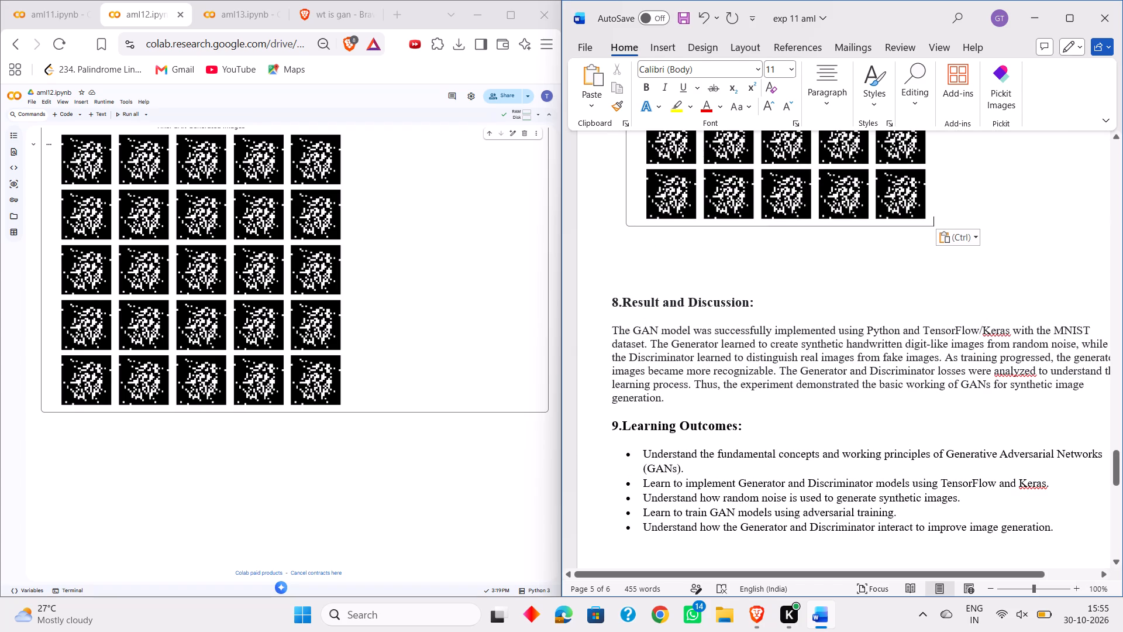
{"action": "left_click", "coordinate": [643, 280]}
{"action": "key", "text": "BackSpace"}
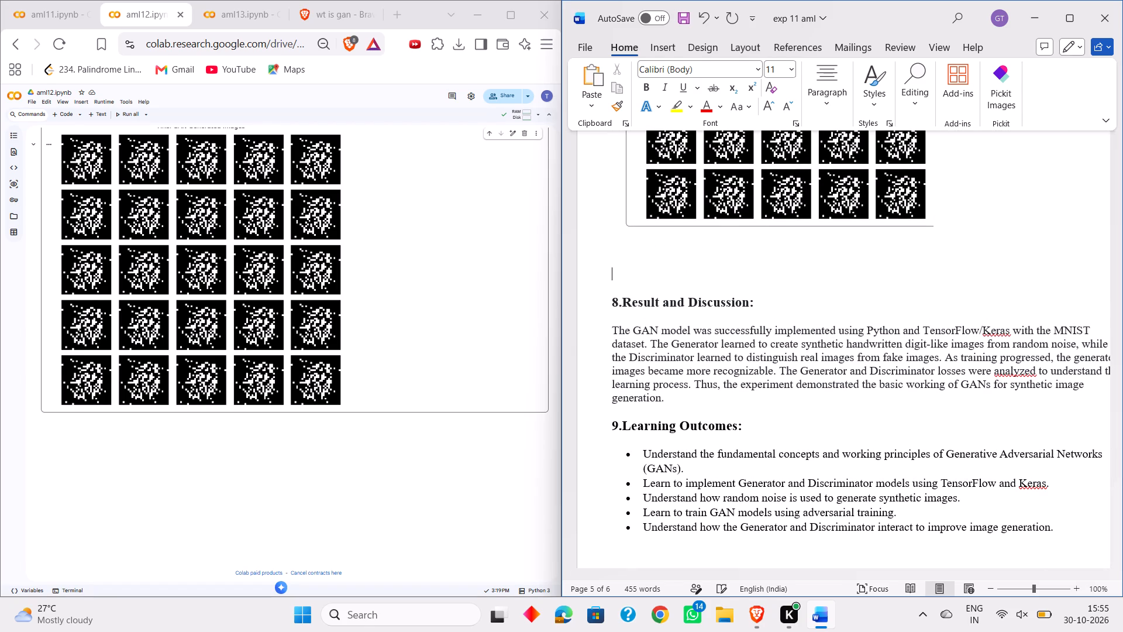
{"action": "key", "text": "BackSpace"}
Export the report as a PDF named "exp 12 aml" in the Downloads folder.
{"action": "scroll", "coordinate": [643, 280], "scroll_direction": "down", "scroll_amount": 6}
{"action": "scroll", "coordinate": [643, 280], "scroll_direction": "up", "scroll_amount": 8}
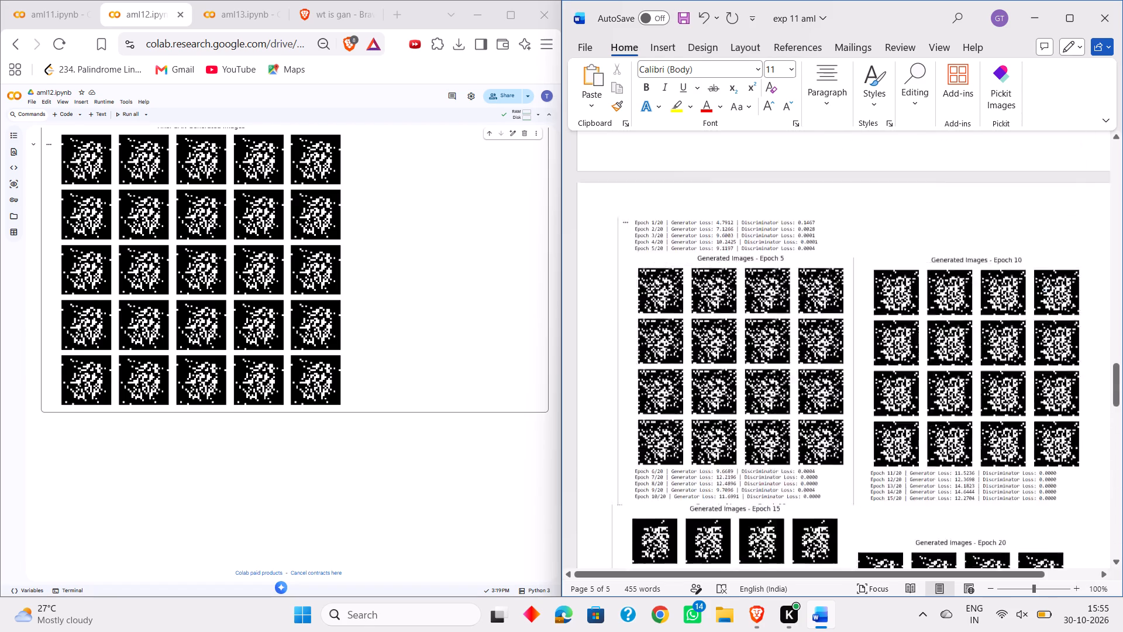
{"action": "scroll", "coordinate": [643, 280], "scroll_direction": "up", "scroll_amount": 12}
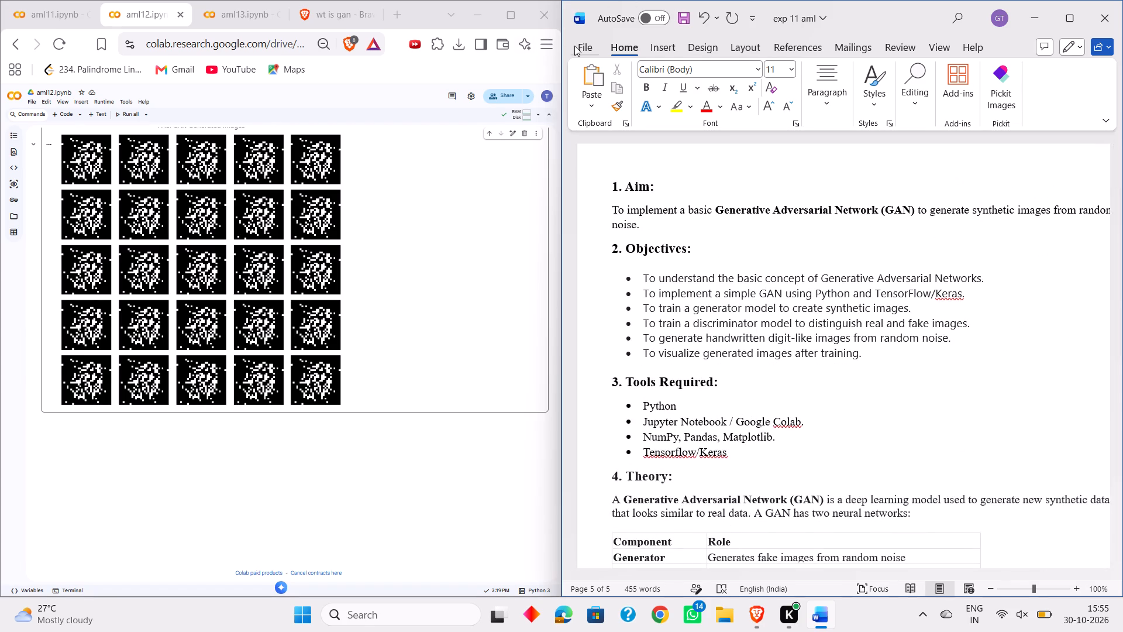
{"action": "left_click", "coordinate": [574, 46]}
{"action": "left_click", "coordinate": [611, 337]}
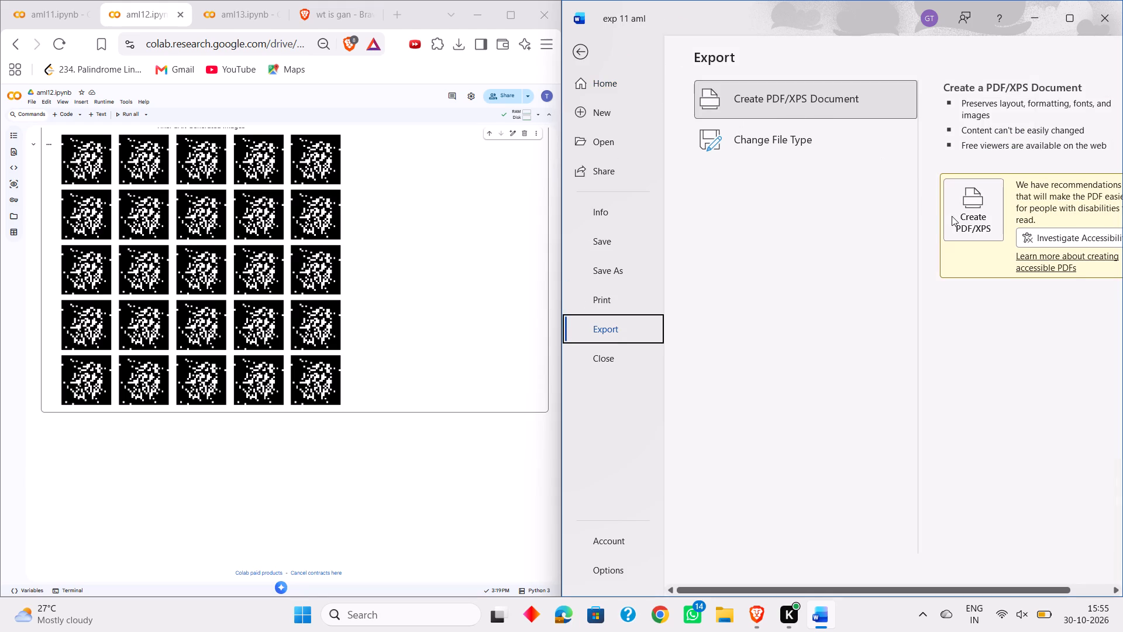
{"action": "scroll", "coordinate": [866, 233], "scroll_direction": "left", "scroll_amount": 1}
{"action": "left_click", "coordinate": [820, 90]}
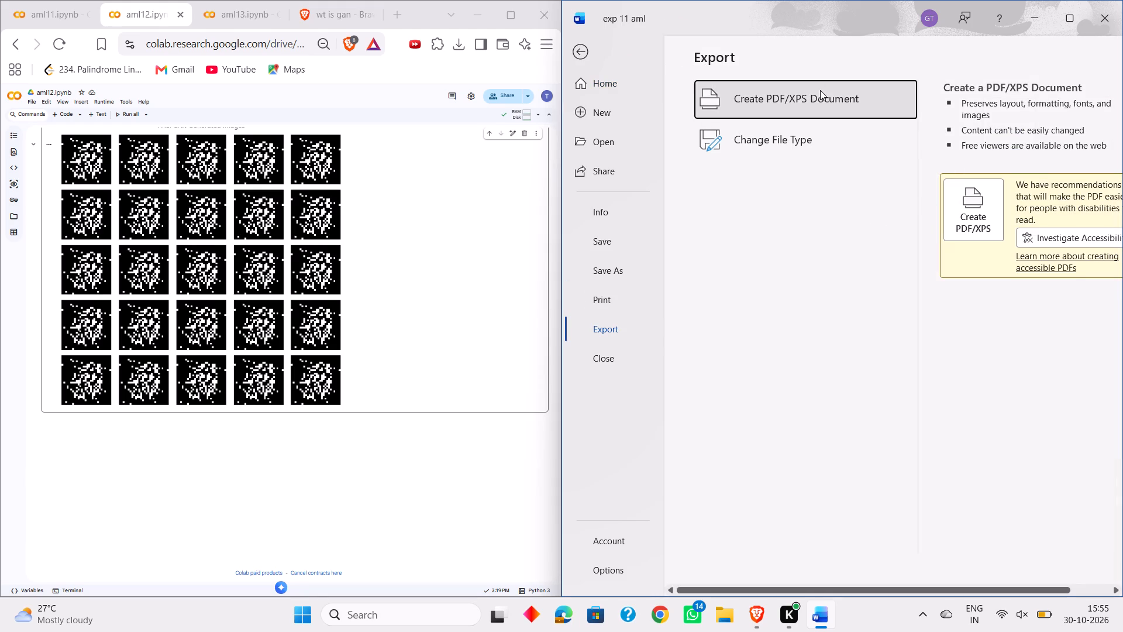
{"action": "left_click", "coordinate": [1074, 3]}
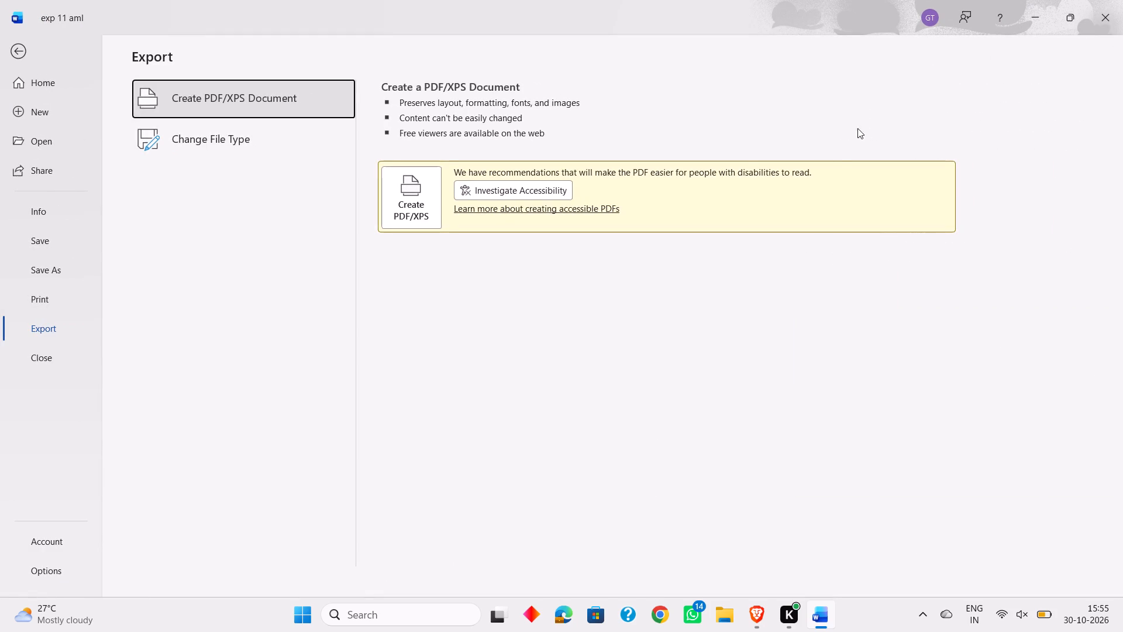
{"action": "left_click", "coordinate": [404, 195]}
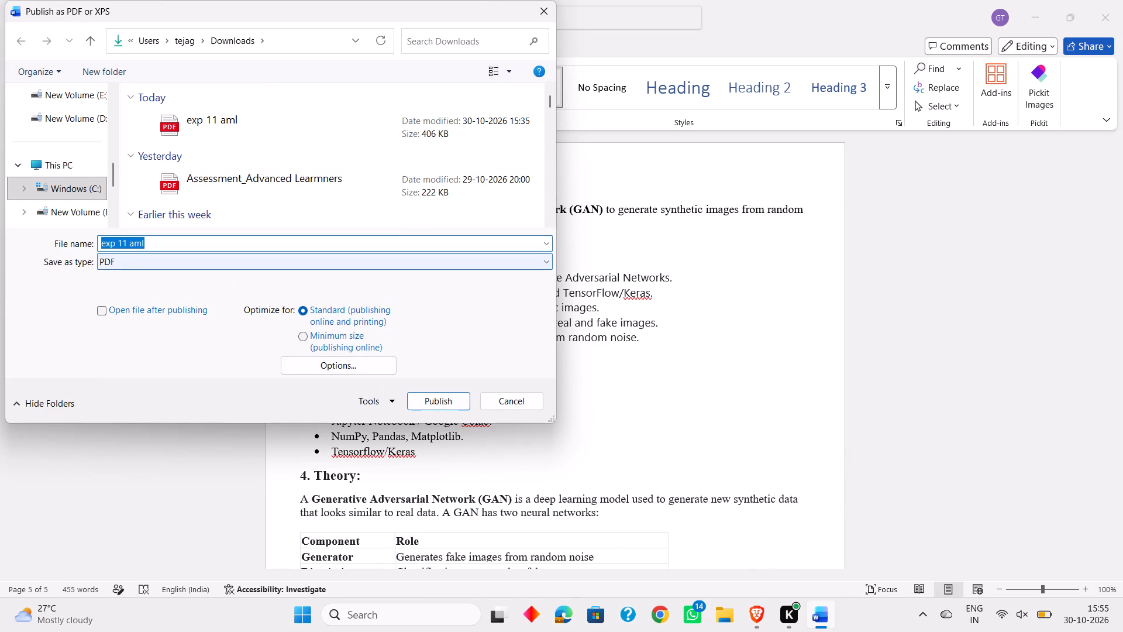
{"action": "left_click", "coordinate": [127, 241]}
{"action": "key", "text": "BackSpace"}
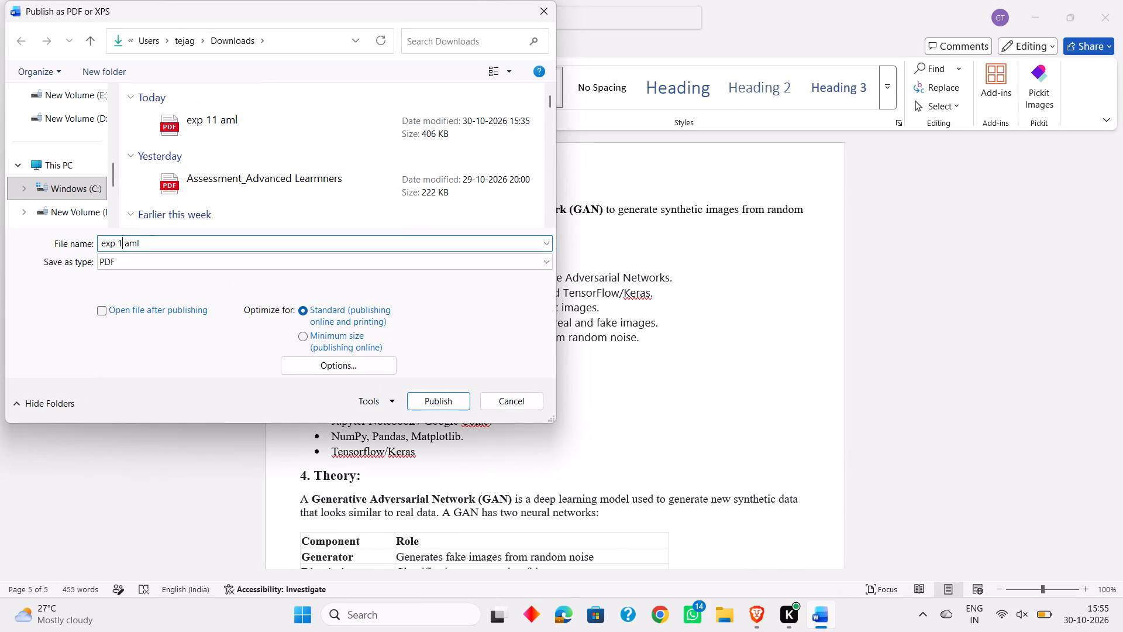
{"action": "key", "text": "2"}
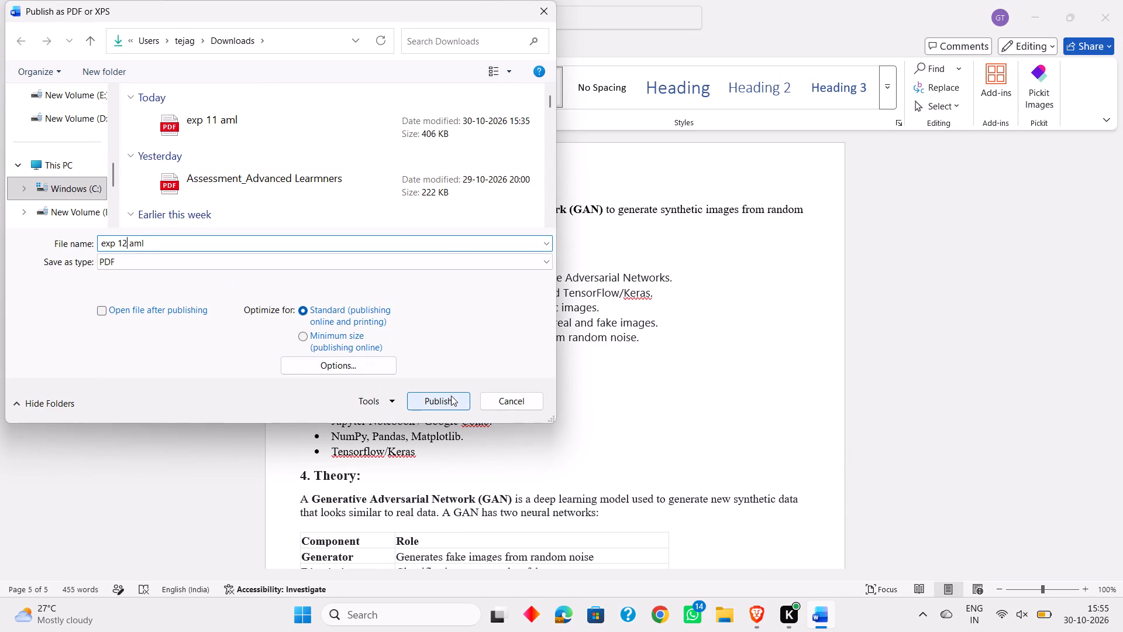
{"action": "left_click", "coordinate": [451, 396]}
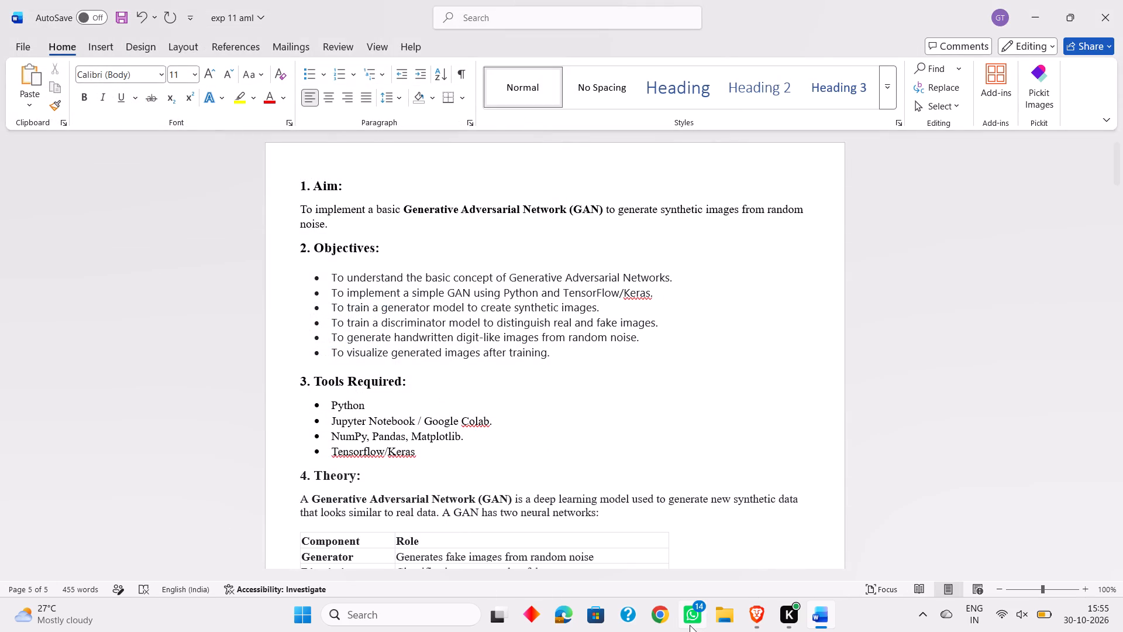
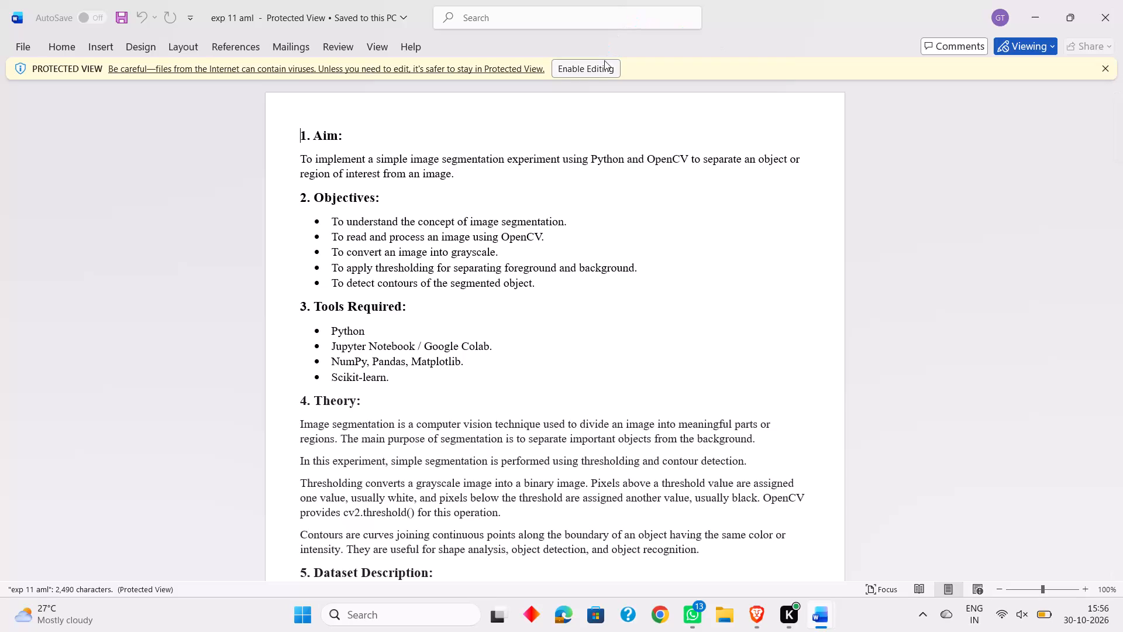
Enable editing of the exp 11 aml document and place it side by side with the ChatGPT browser window.
{"action": "left_click", "coordinate": [604, 63]}
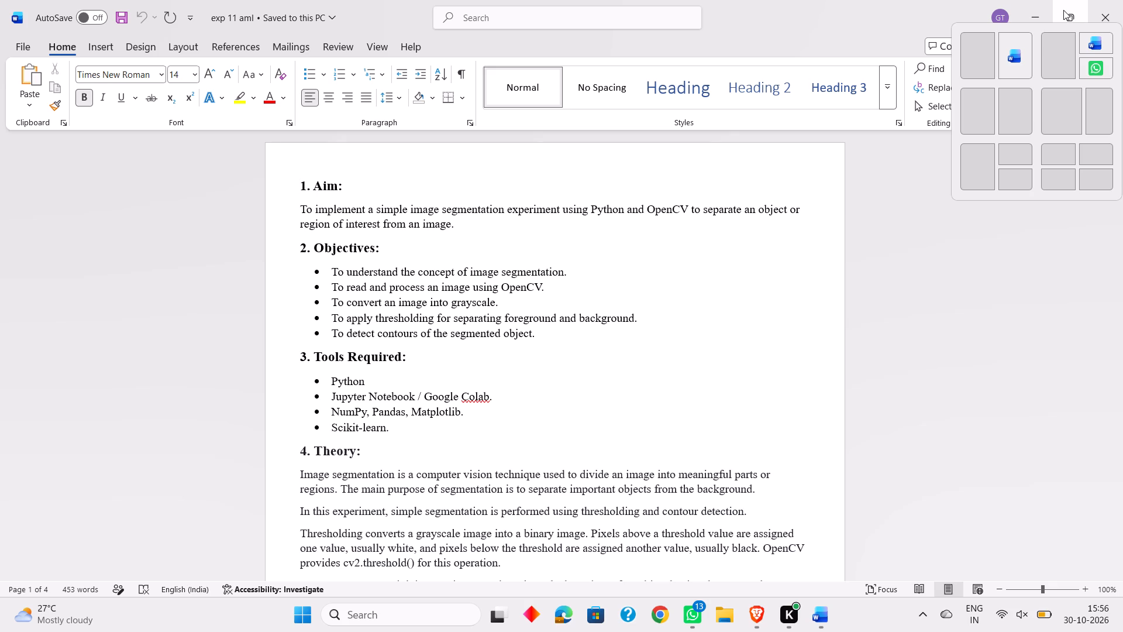
{"action": "left_click", "coordinate": [969, 97]}
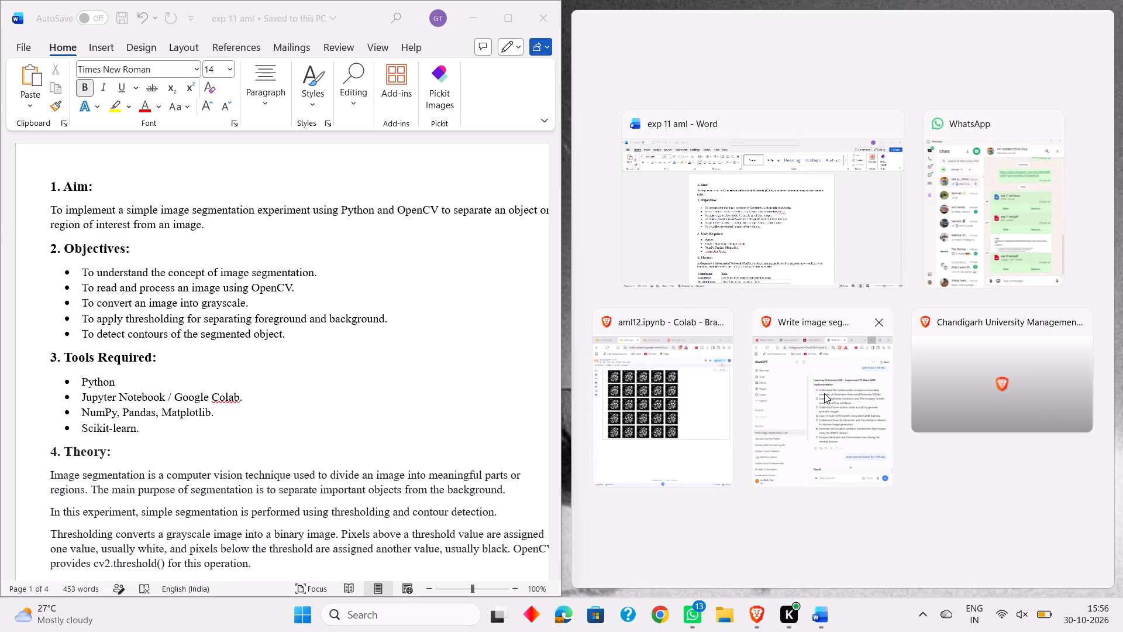
{"action": "left_click", "coordinate": [802, 391]}
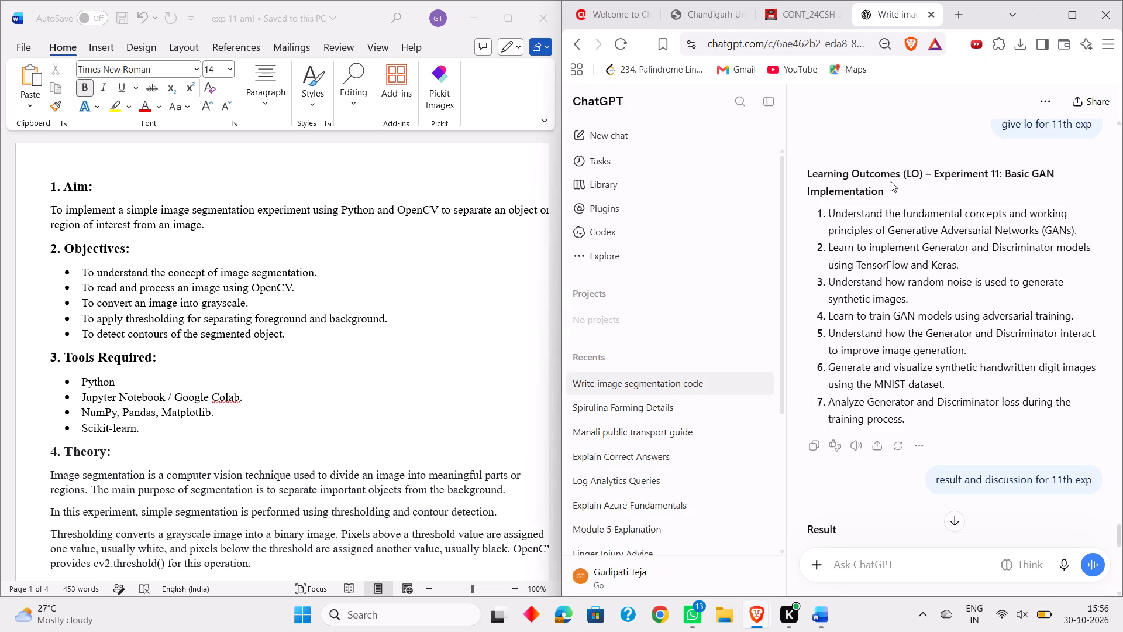
Open the Experiment-3.1 manual page in the university LMS and go to its Outcome of the Experiment section.
{"action": "left_click", "coordinate": [791, 15]}
{"action": "scroll", "coordinate": [683, 283], "scroll_direction": "up", "scroll_amount": 10}
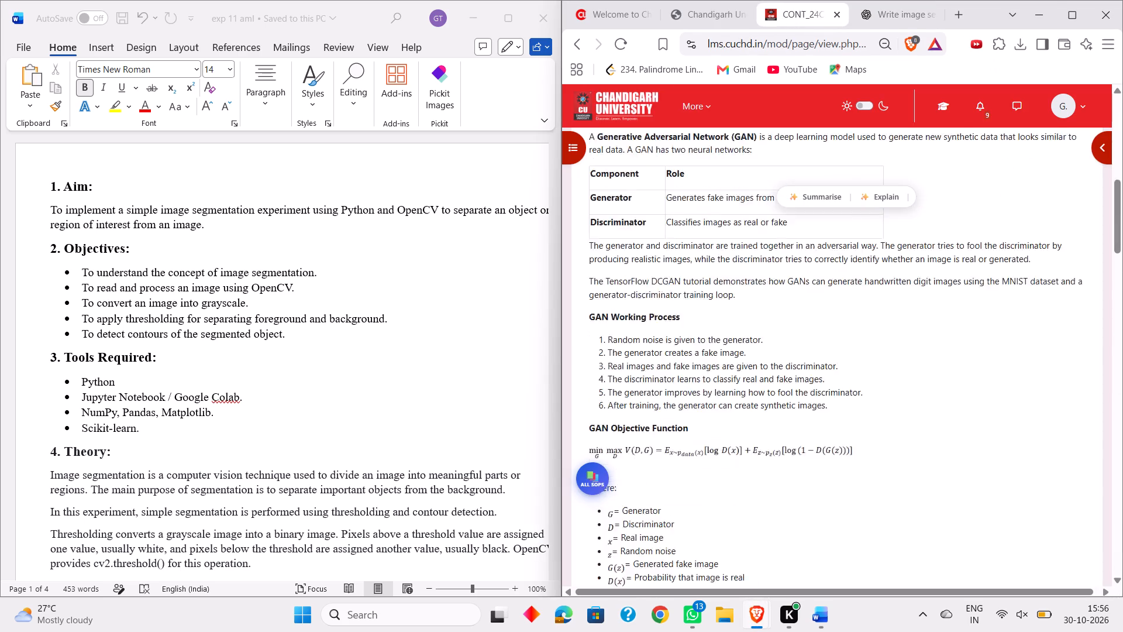
{"action": "scroll", "coordinate": [683, 283], "scroll_direction": "up", "scroll_amount": 7}
{"action": "left_click", "coordinate": [578, 40]}
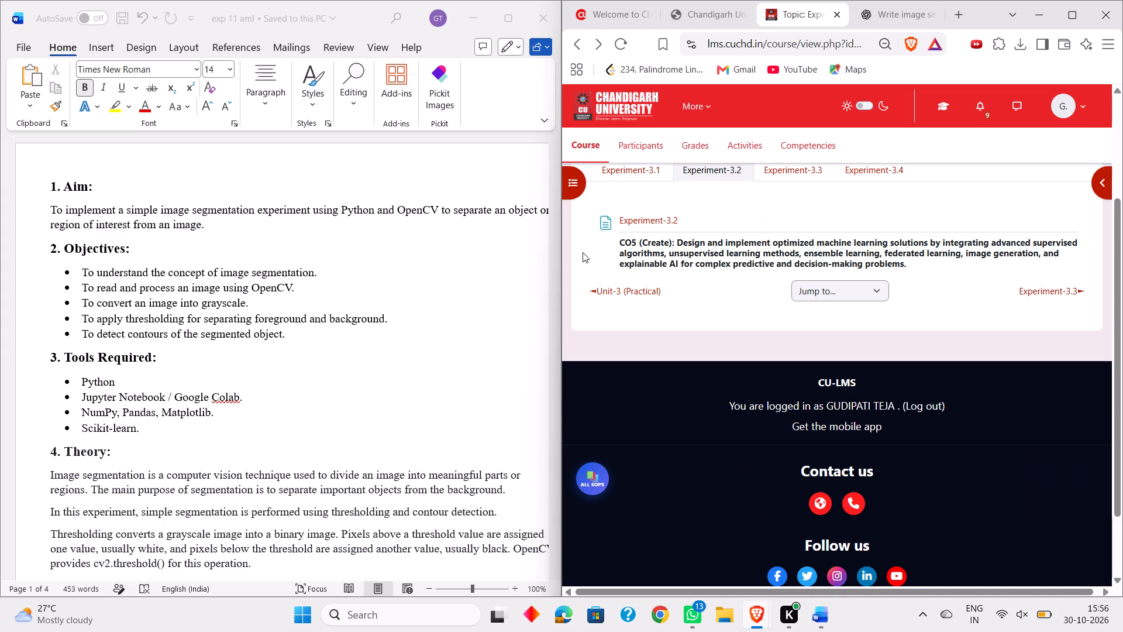
{"action": "left_click", "coordinate": [645, 174]}
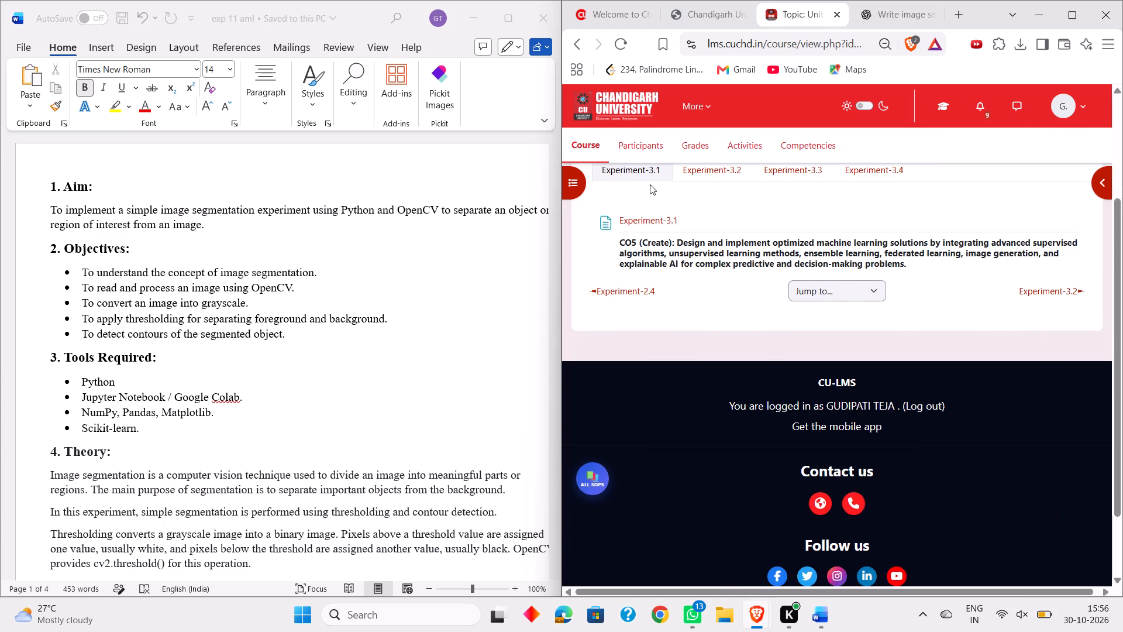
{"action": "left_click", "coordinate": [664, 222]}
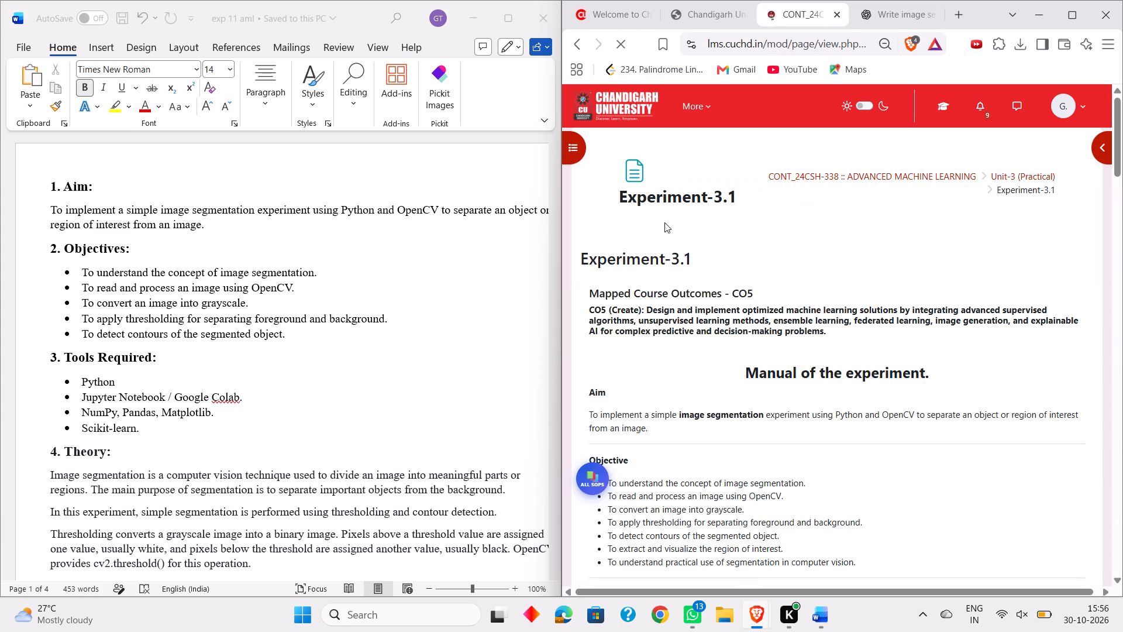
{"action": "scroll", "coordinate": [664, 222], "scroll_direction": "down", "scroll_amount": 3}
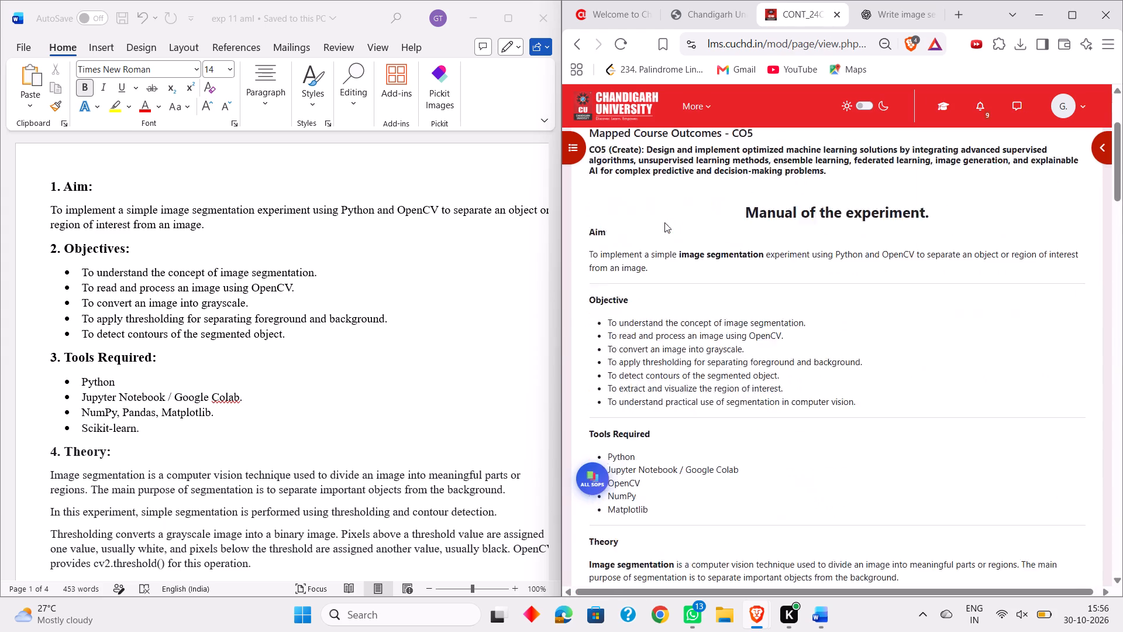
{"action": "scroll", "coordinate": [664, 222], "scroll_direction": "down", "scroll_amount": 4}
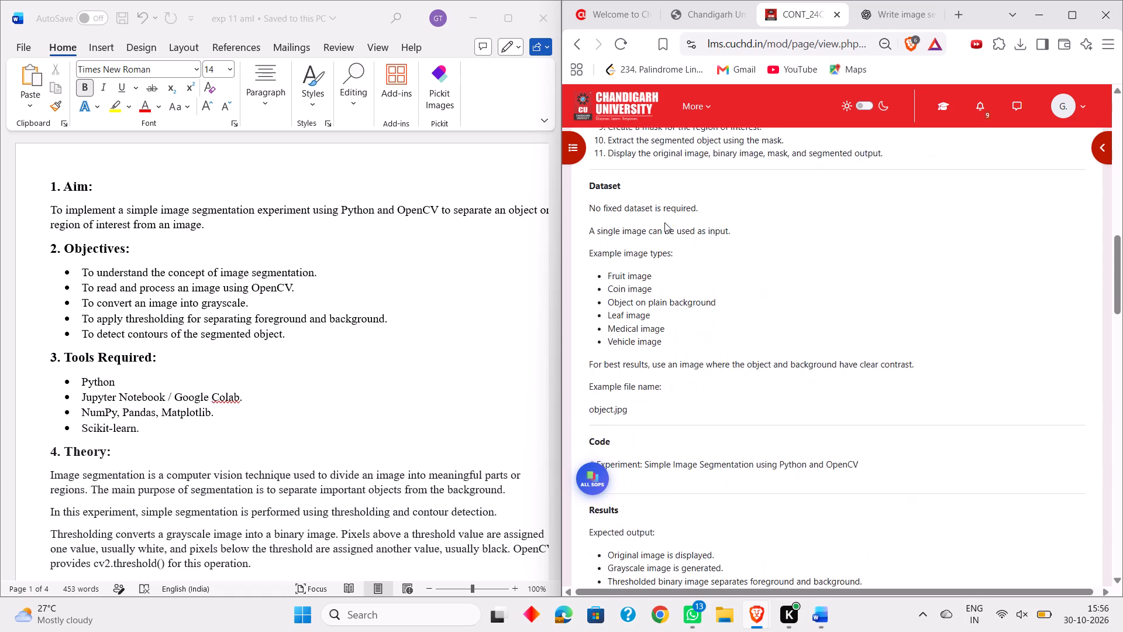
{"action": "scroll", "coordinate": [664, 222], "scroll_direction": "down", "scroll_amount": 3}
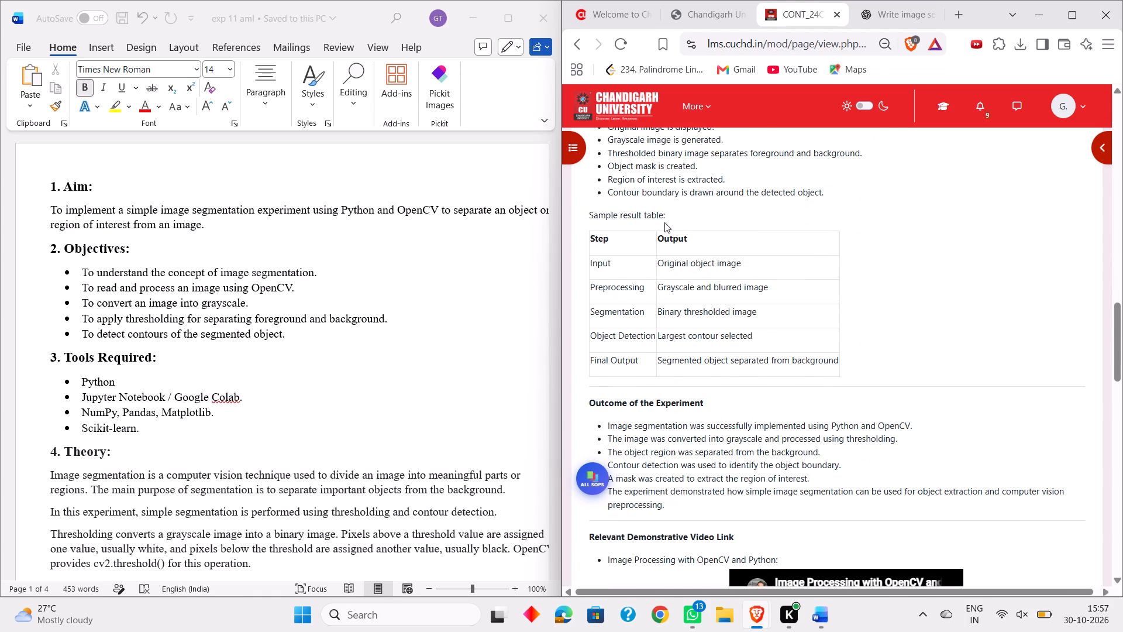
{"action": "scroll", "coordinate": [652, 342], "scroll_direction": "down", "scroll_amount": 1}
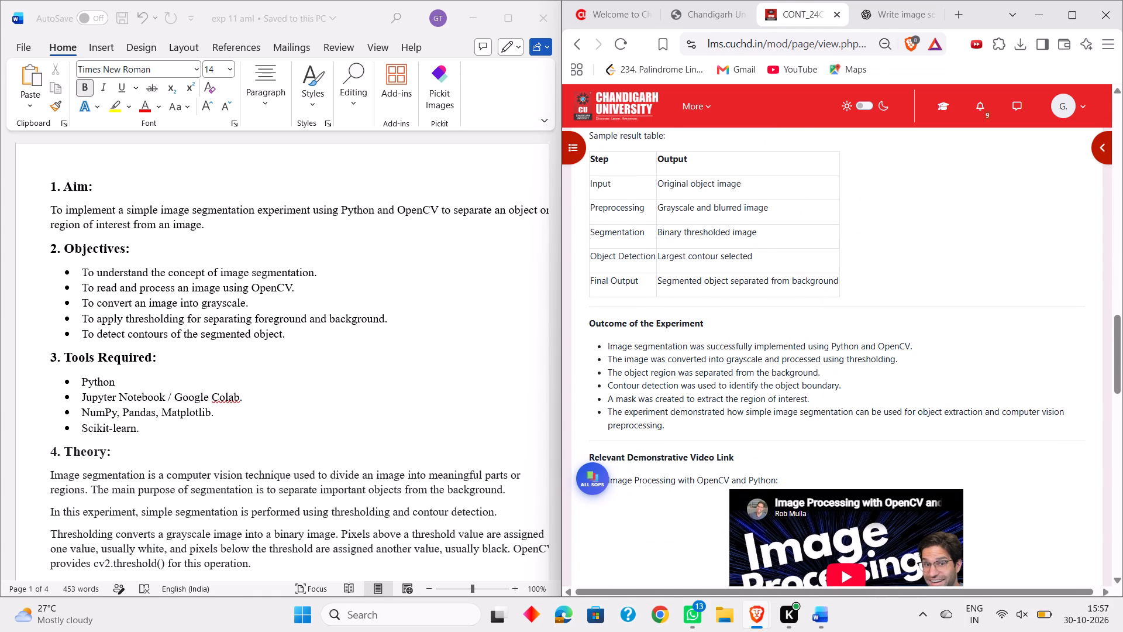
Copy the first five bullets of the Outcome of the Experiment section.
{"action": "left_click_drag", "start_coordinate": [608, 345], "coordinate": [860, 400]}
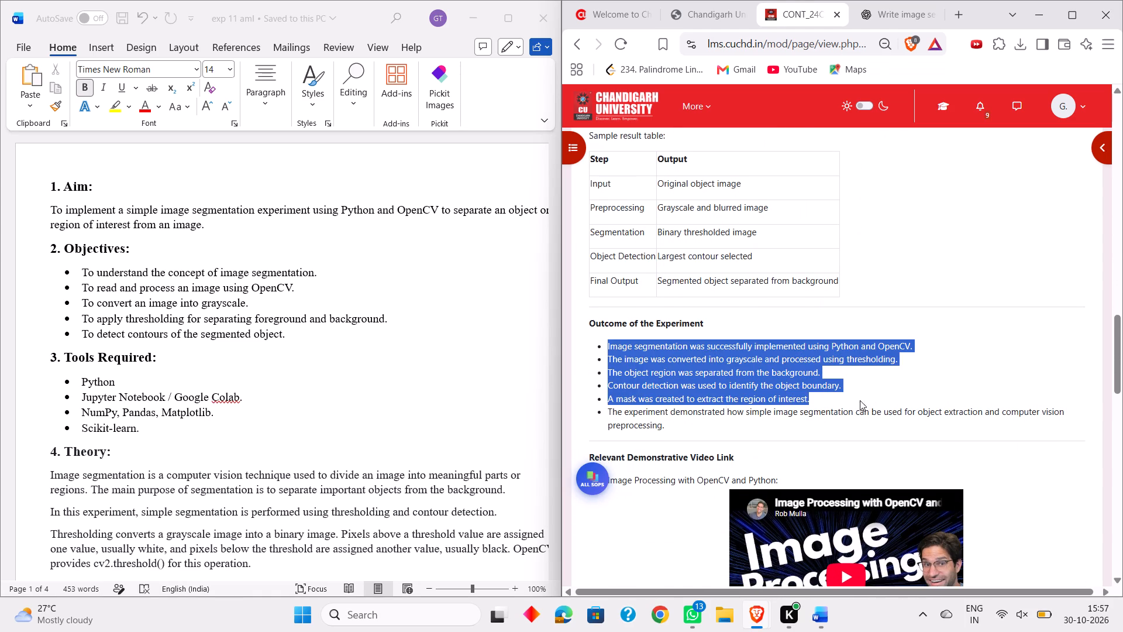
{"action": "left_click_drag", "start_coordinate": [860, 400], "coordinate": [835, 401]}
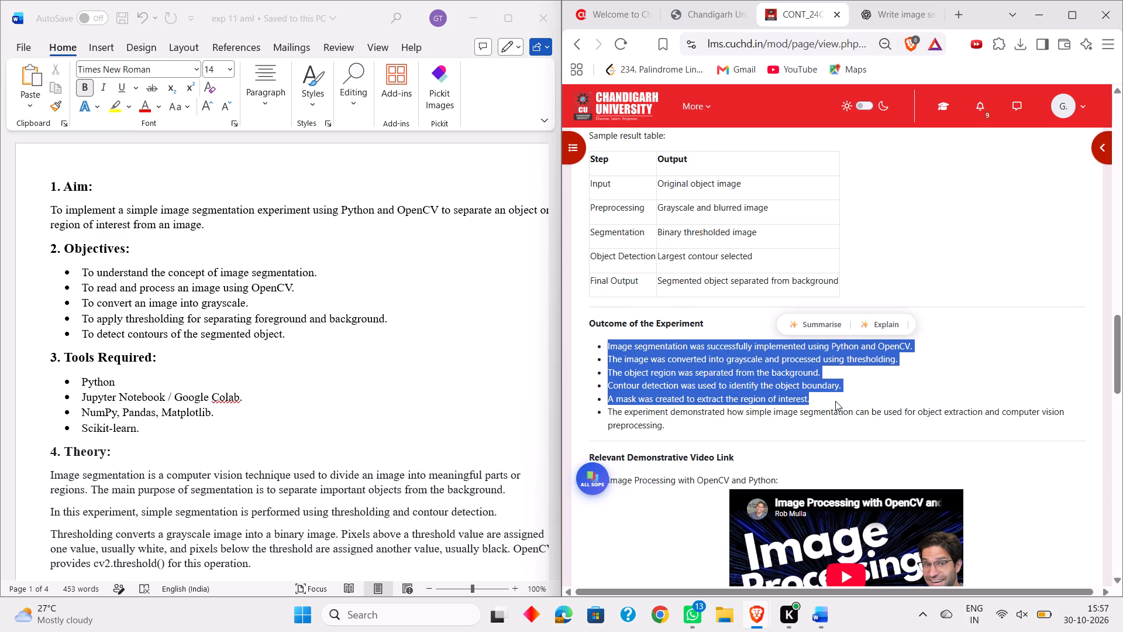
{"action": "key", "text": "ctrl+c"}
Replace all the GAN bullets under Learning Outcomes in exp 11 aml with the six Outcome of the Experiment bullets from the Experiment-3.1 page.
{"action": "scroll", "coordinate": [248, 389], "scroll_direction": "down", "scroll_amount": 13}
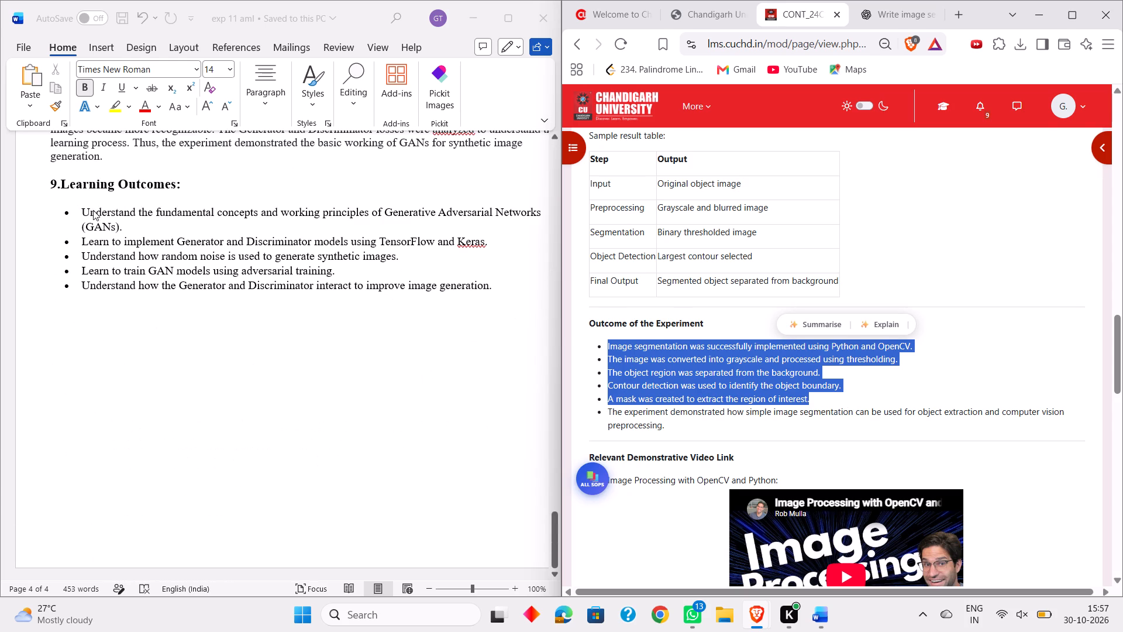
{"action": "left_click", "coordinate": [84, 209]}
{"action": "left_click_drag", "start_coordinate": [80, 211], "coordinate": [443, 270]}
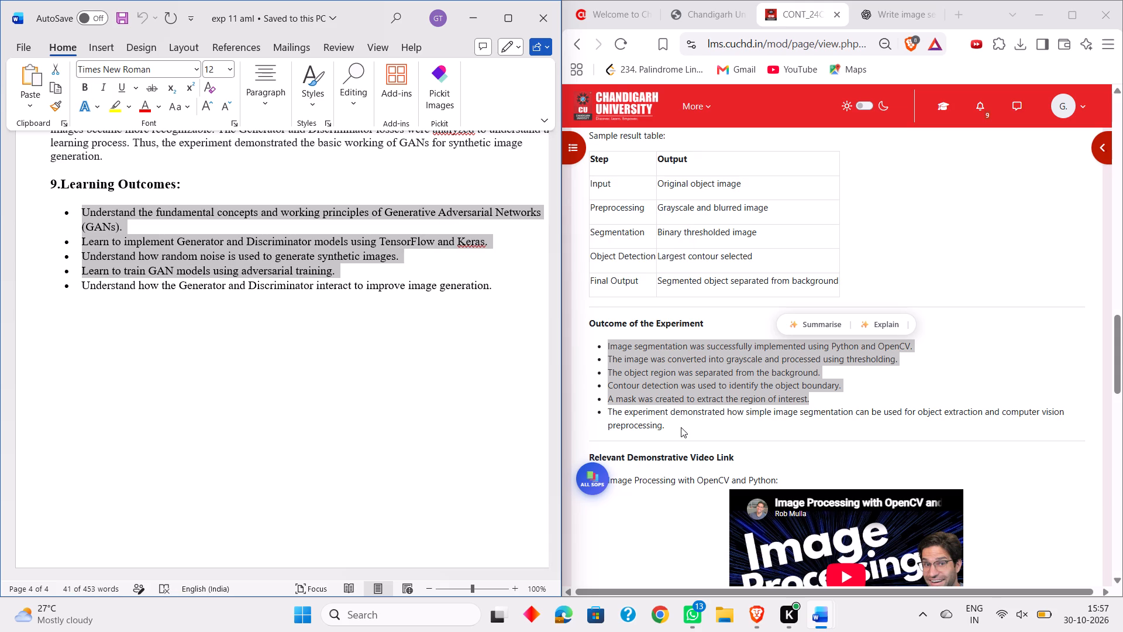
{"action": "left_click", "coordinate": [681, 427]}
{"action": "left_click", "coordinate": [667, 429]}
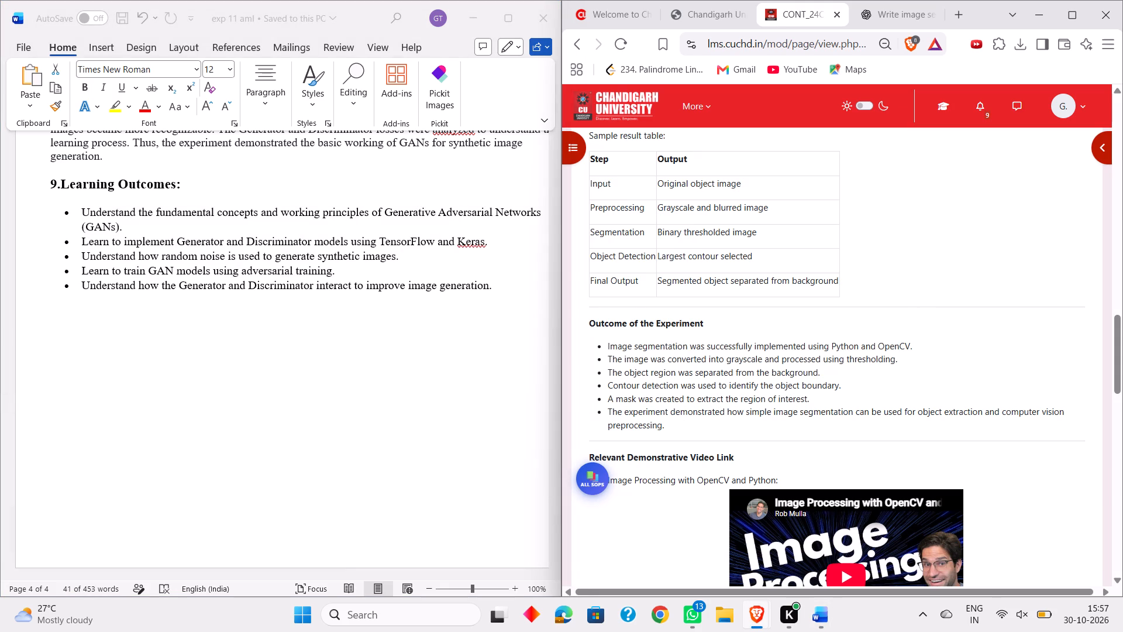
{"action": "left_click_drag", "start_coordinate": [606, 342], "coordinate": [691, 437]}
{"action": "key", "text": "ctrl+c"}
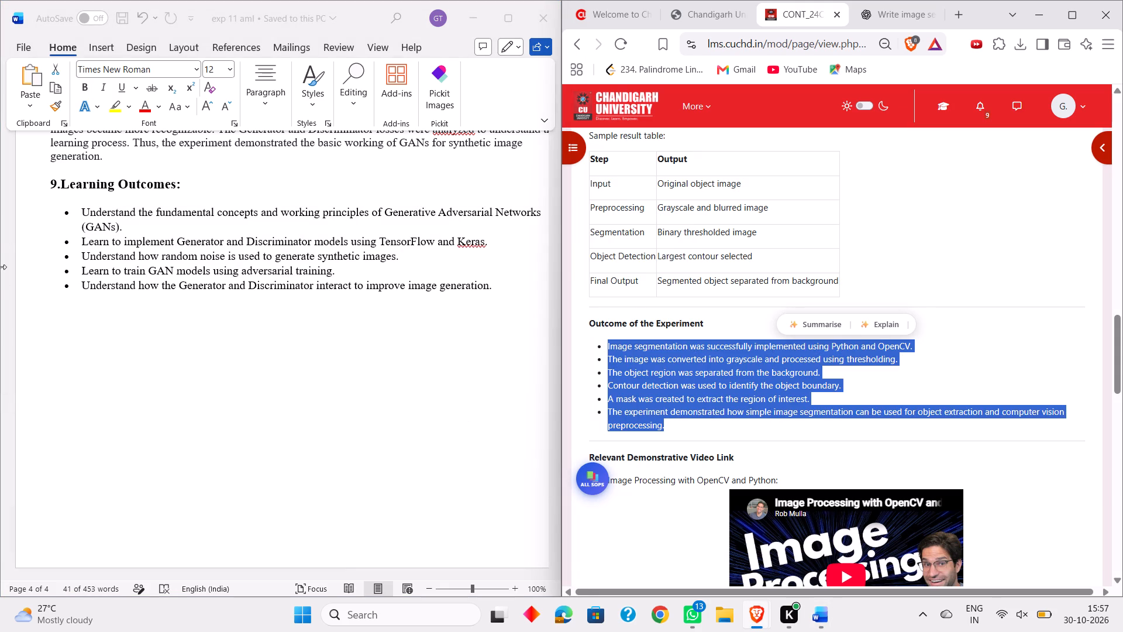
{"action": "left_click", "coordinate": [83, 209]}
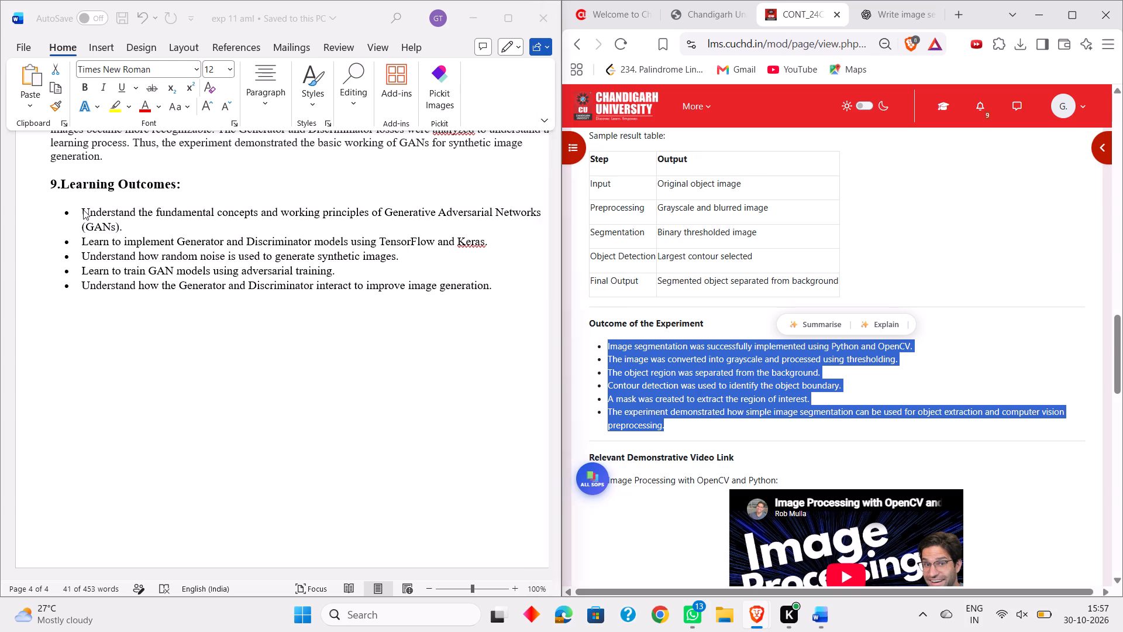
{"action": "key", "text": "BackSpace"}
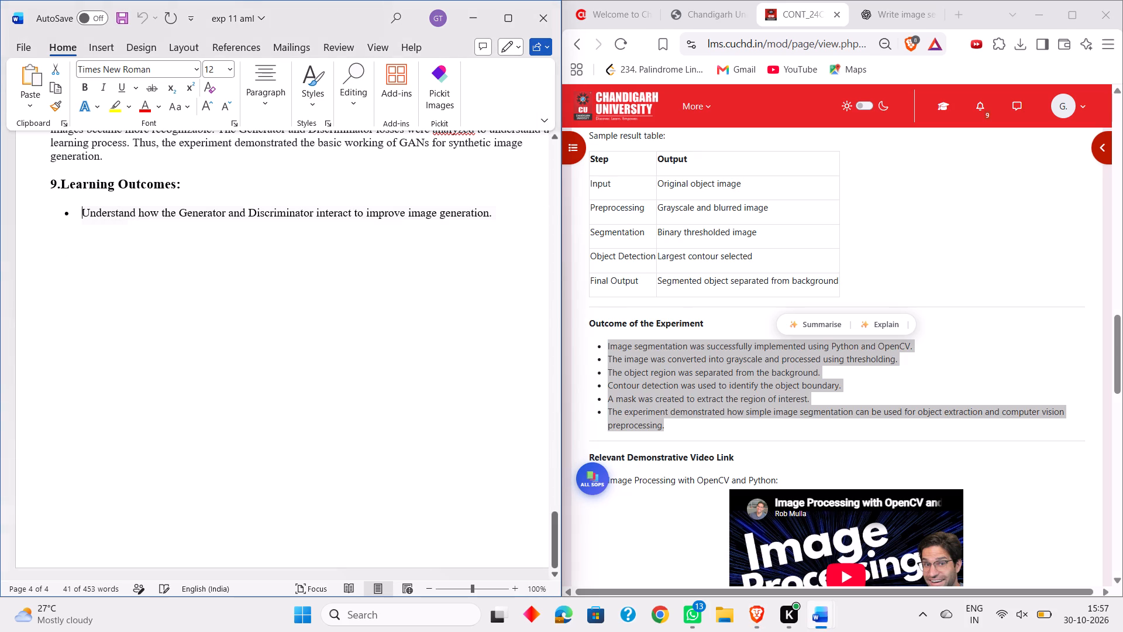
{"action": "left_click_drag", "start_coordinate": [501, 209], "coordinate": [439, 200]}
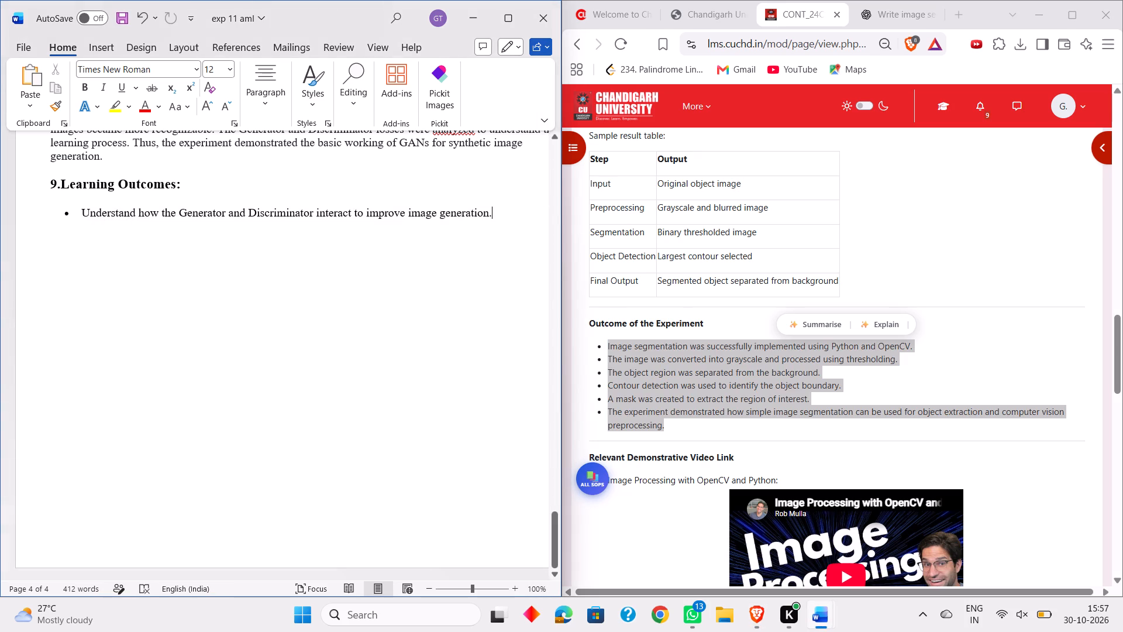
{"action": "left_click_drag", "start_coordinate": [439, 200], "coordinate": [85, 217]}
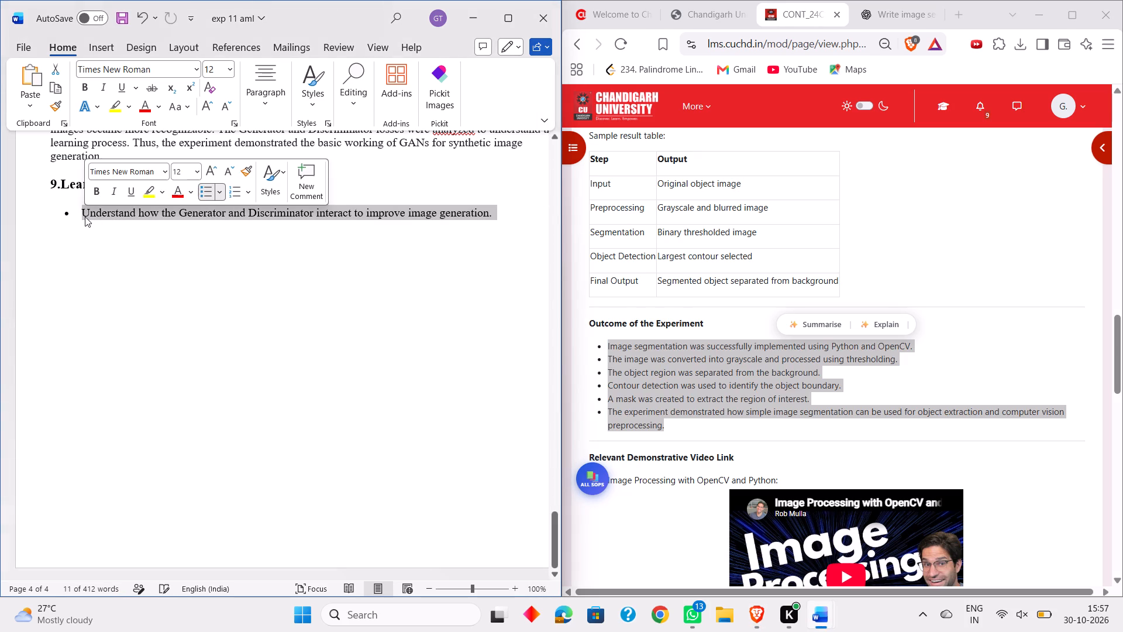
{"action": "key", "text": "ctrl+v"}
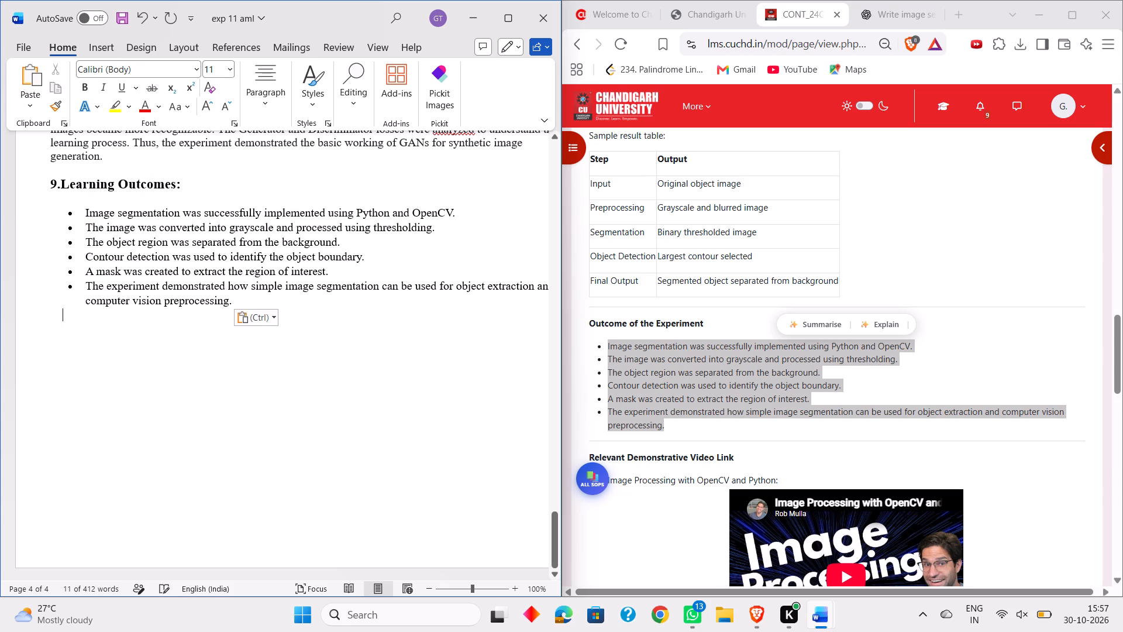
Slightly reduce the left indent of the pasted Learning Outcomes bullets.
{"action": "left_click", "coordinate": [68, 268]}
{"action": "left_click", "coordinate": [68, 268]}
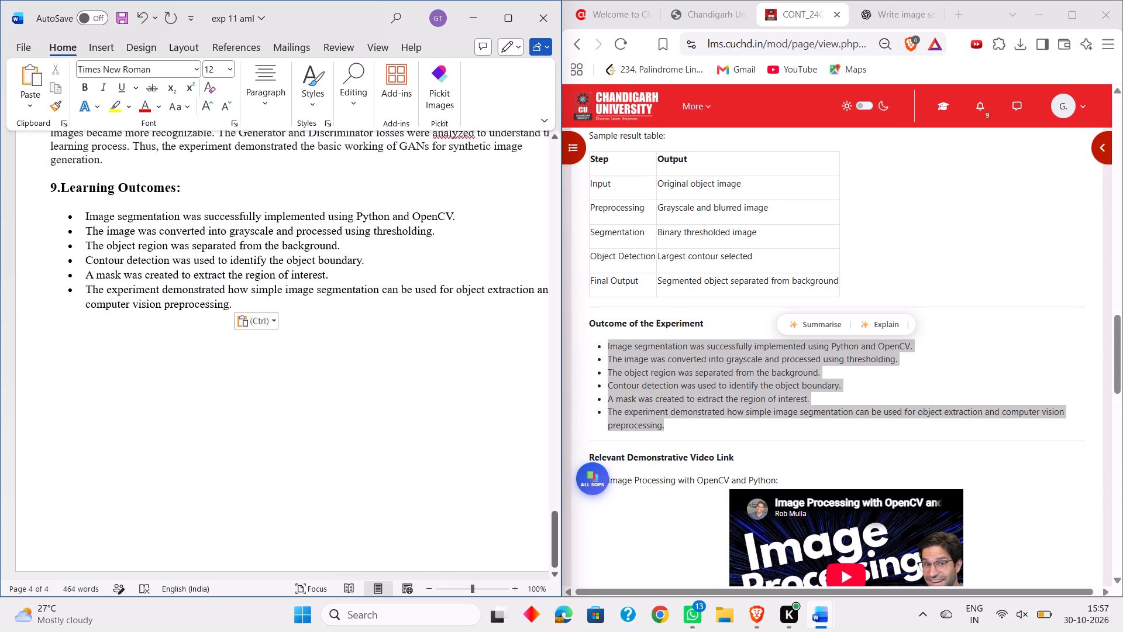
{"action": "left_click", "coordinate": [69, 282]}
{"action": "left_click_drag", "start_coordinate": [69, 282], "coordinate": [60, 281]}
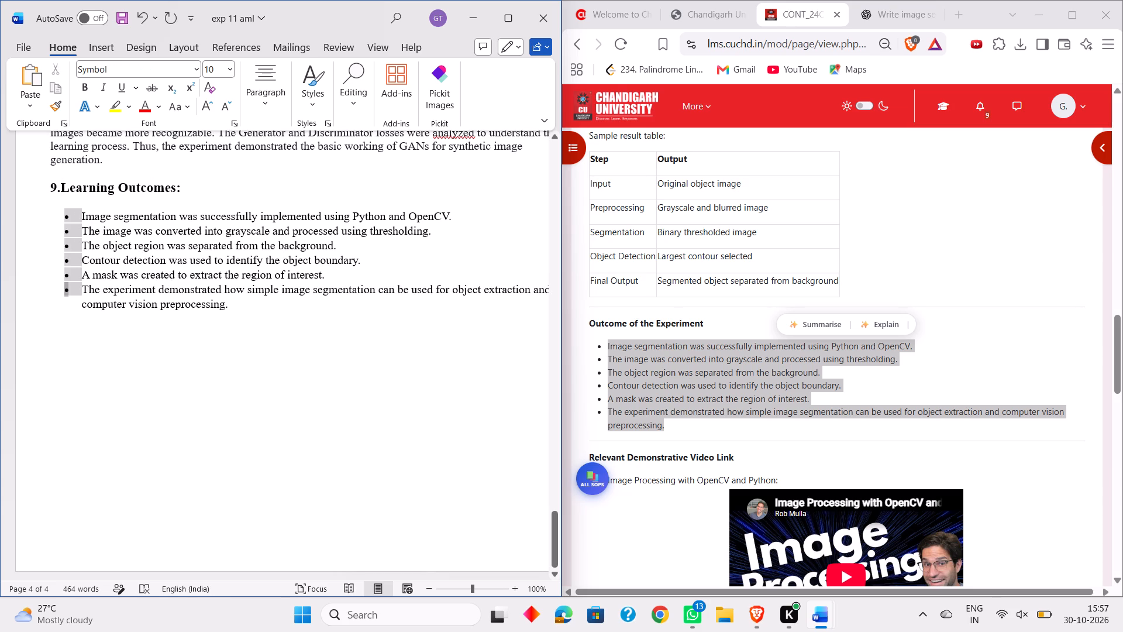
{"action": "left_click", "coordinate": [177, 354]}
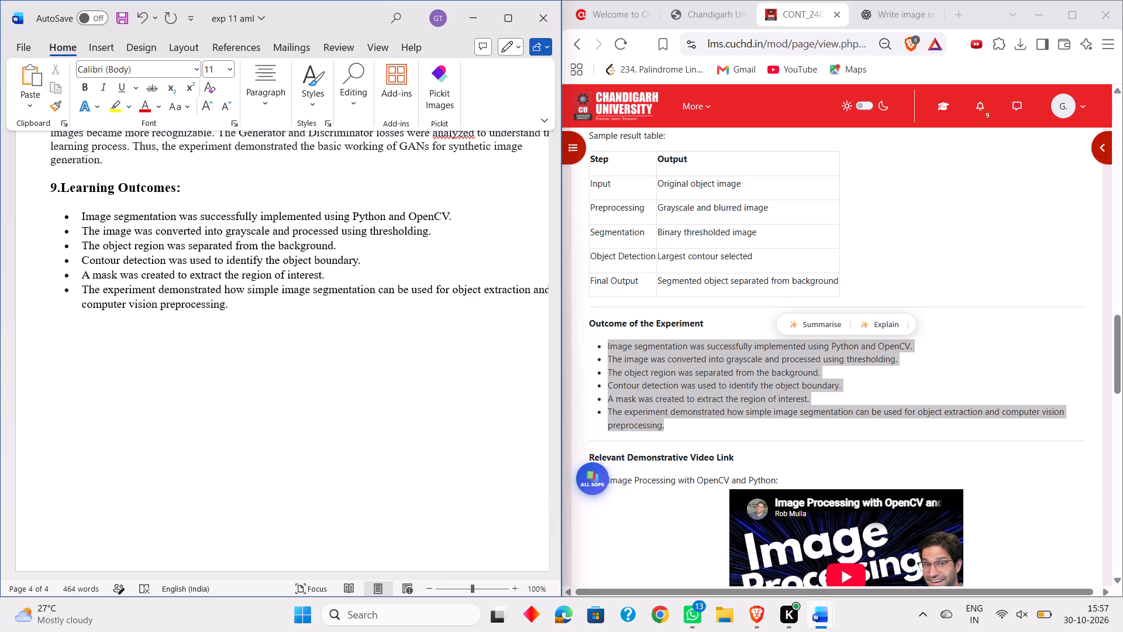
{"action": "left_click", "coordinate": [677, 284]}
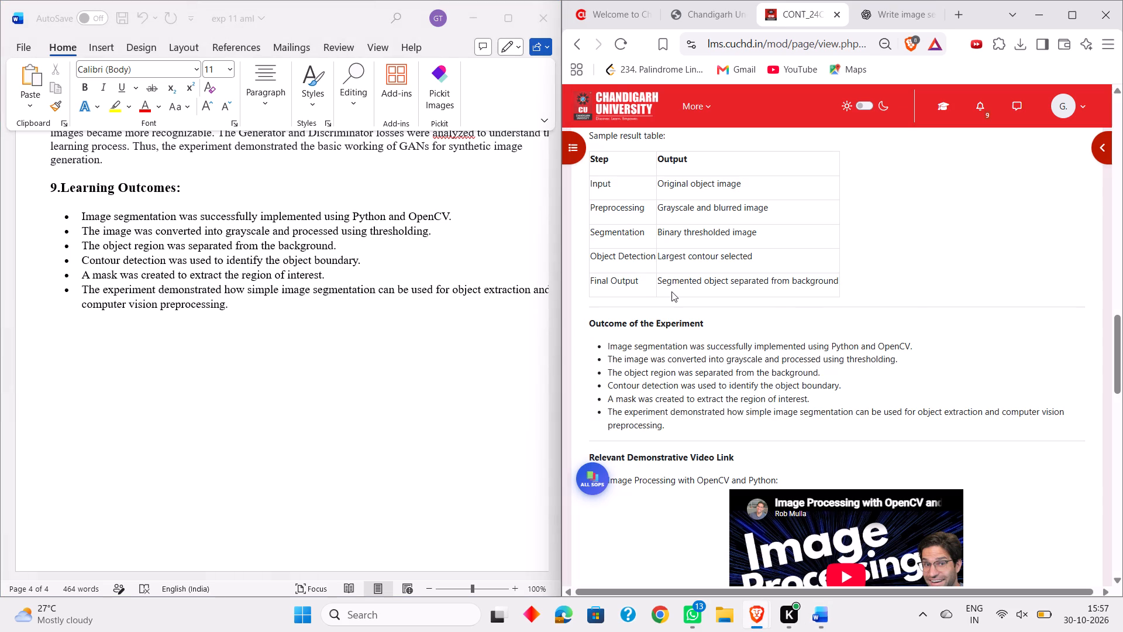
{"action": "scroll", "coordinate": [671, 291], "scroll_direction": "up", "scroll_amount": 3}
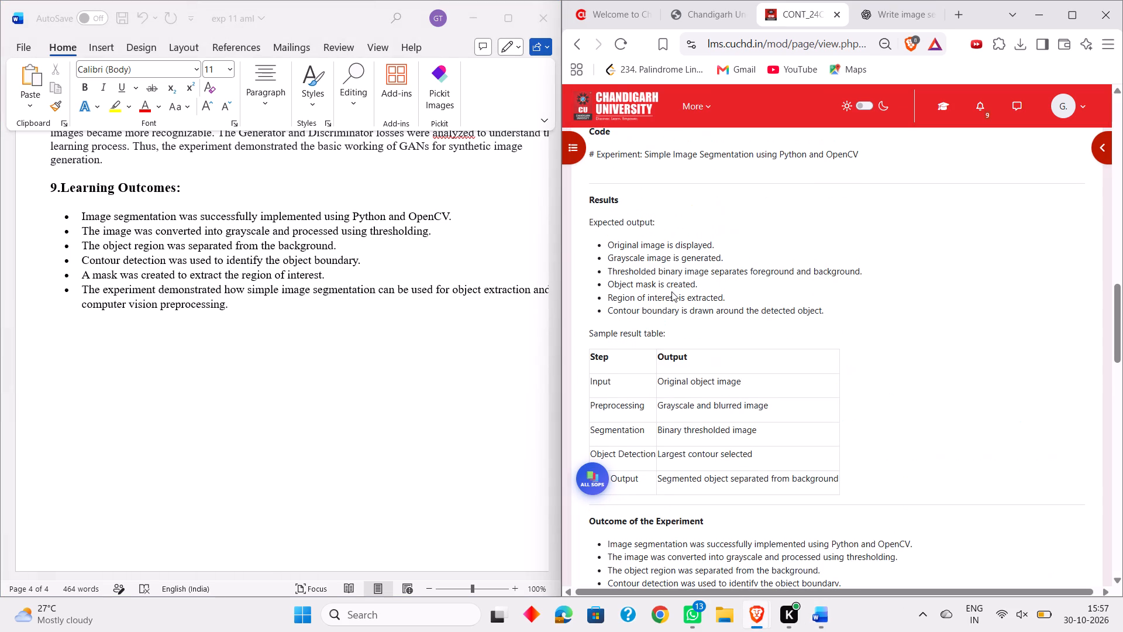
{"action": "scroll", "coordinate": [671, 291], "scroll_direction": "up", "scroll_amount": 10}
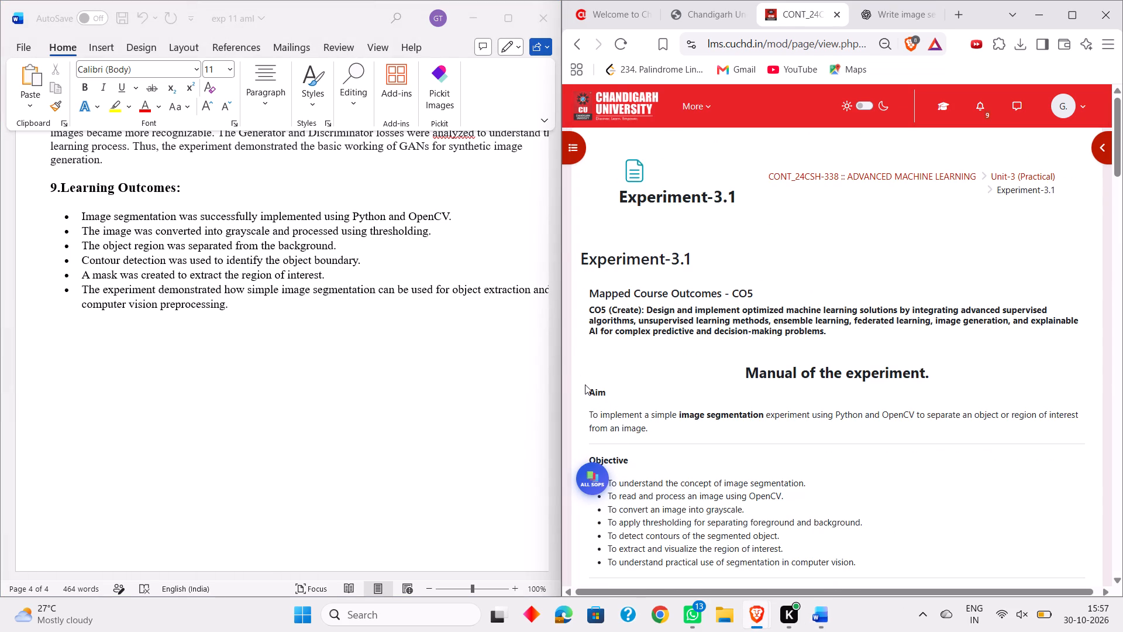
{"action": "left_click_drag", "start_coordinate": [585, 386], "coordinate": [773, 250]}
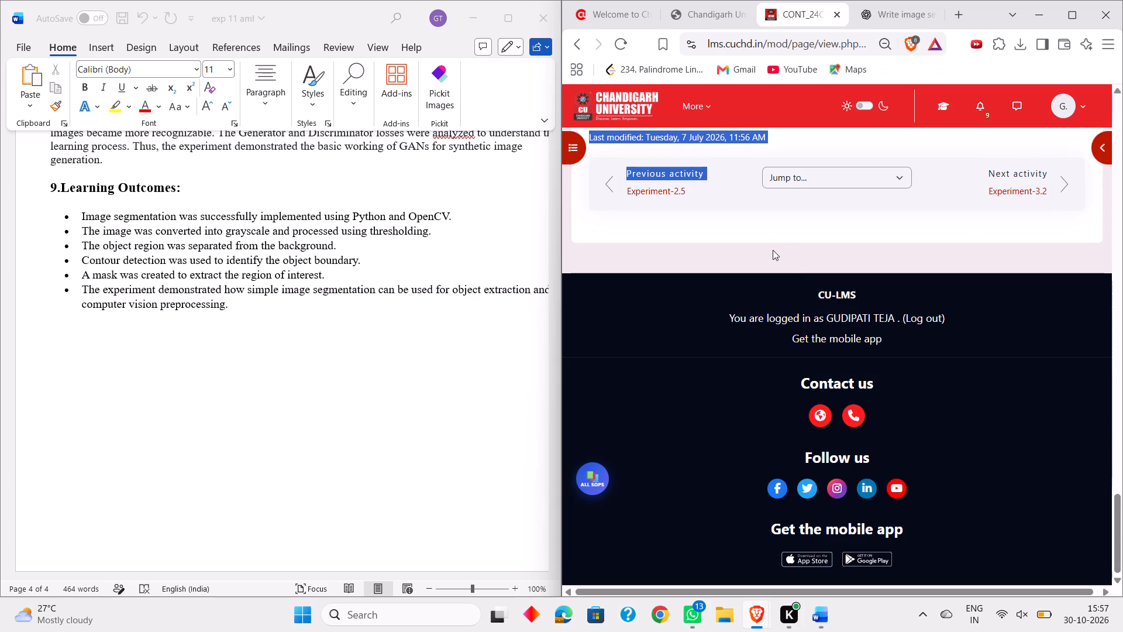
{"action": "left_click_drag", "start_coordinate": [773, 250], "coordinate": [777, 143]}
{"action": "key", "text": "ctrl+c"}
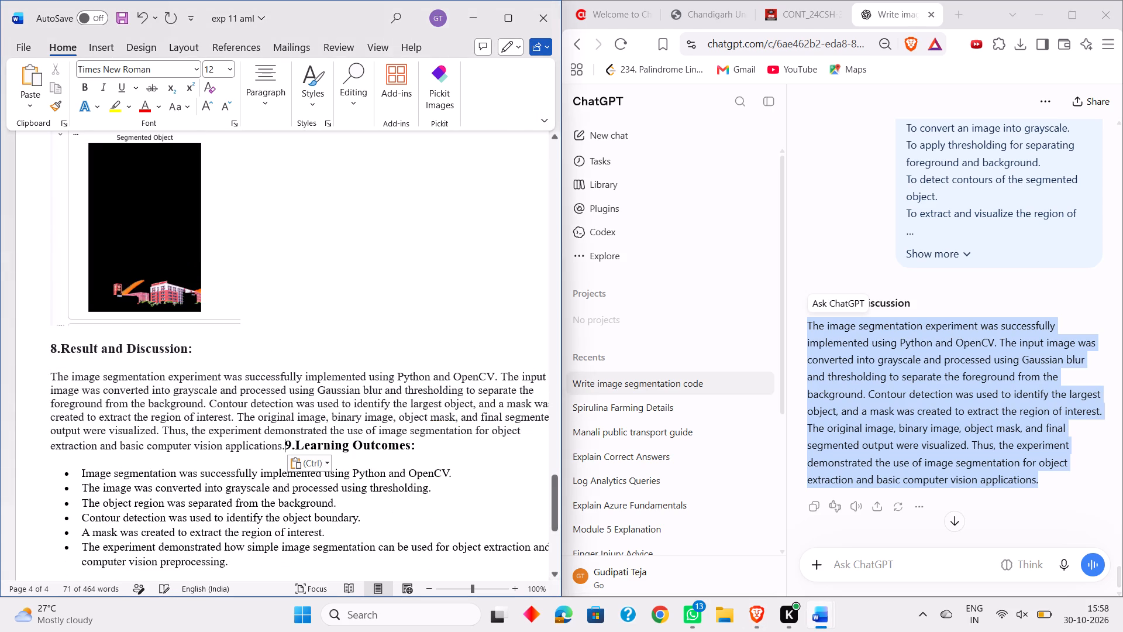
{"action": "key", "text": "Return"}
{"action": "scroll", "coordinate": [119, 445], "scroll_direction": "down", "scroll_amount": 9}
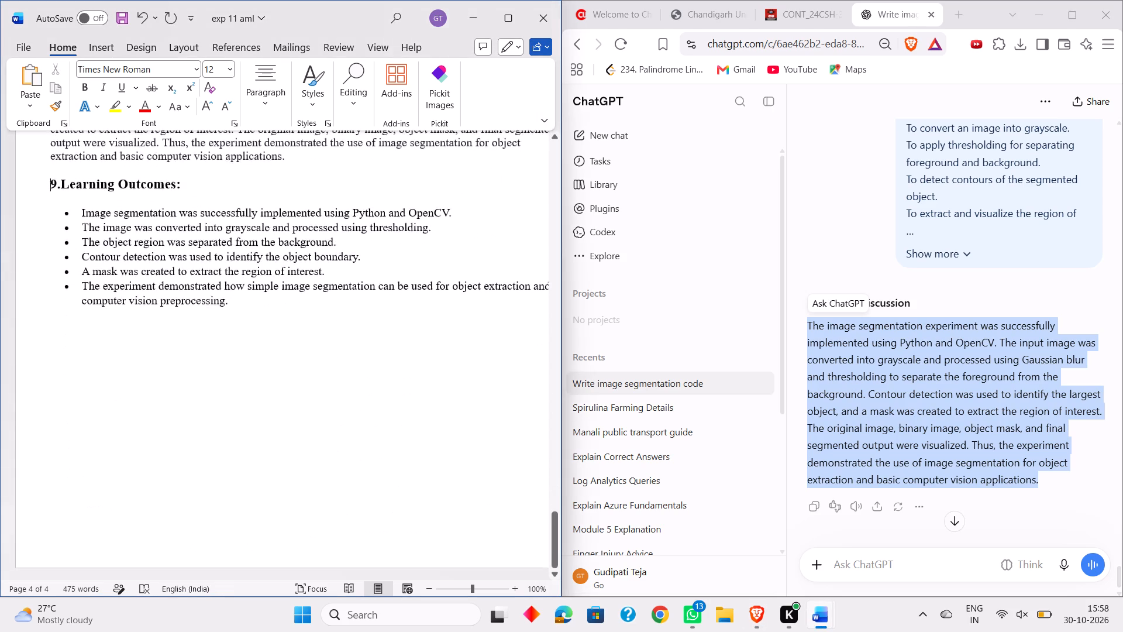
{"action": "scroll", "coordinate": [119, 445], "scroll_direction": "down", "scroll_amount": 1}
{"action": "scroll", "coordinate": [119, 445], "scroll_direction": "up", "scroll_amount": 20}
Export the exp 11 aml document as a PDF named exp 11 aml new in the 2026-44 folder.
{"action": "left_click", "coordinate": [28, 51]}
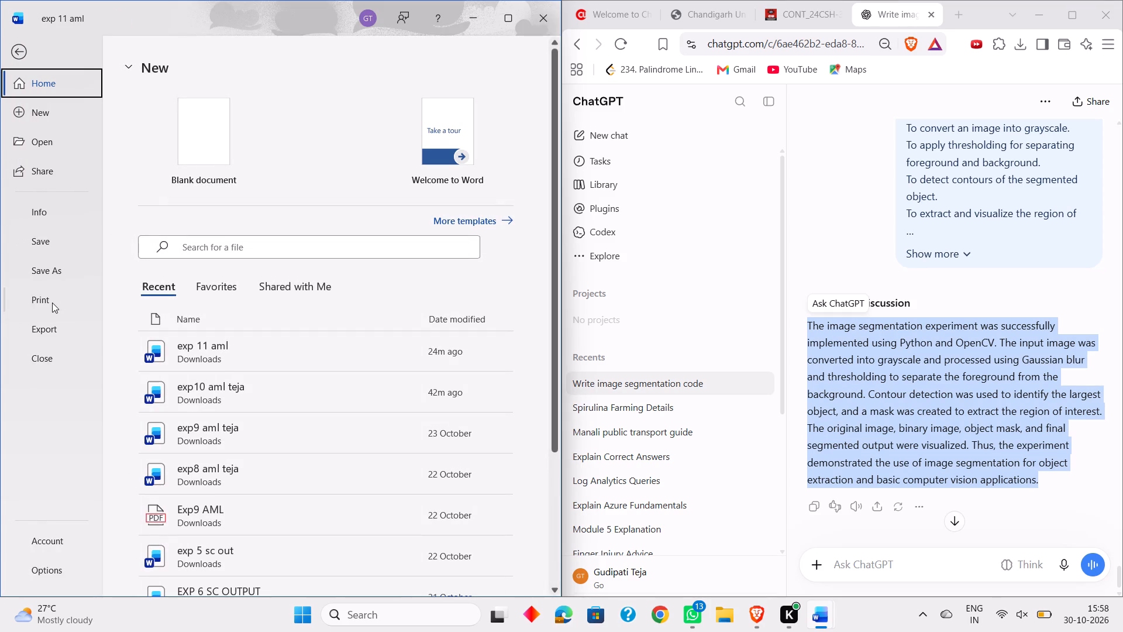
{"action": "left_click", "coordinate": [52, 303]}
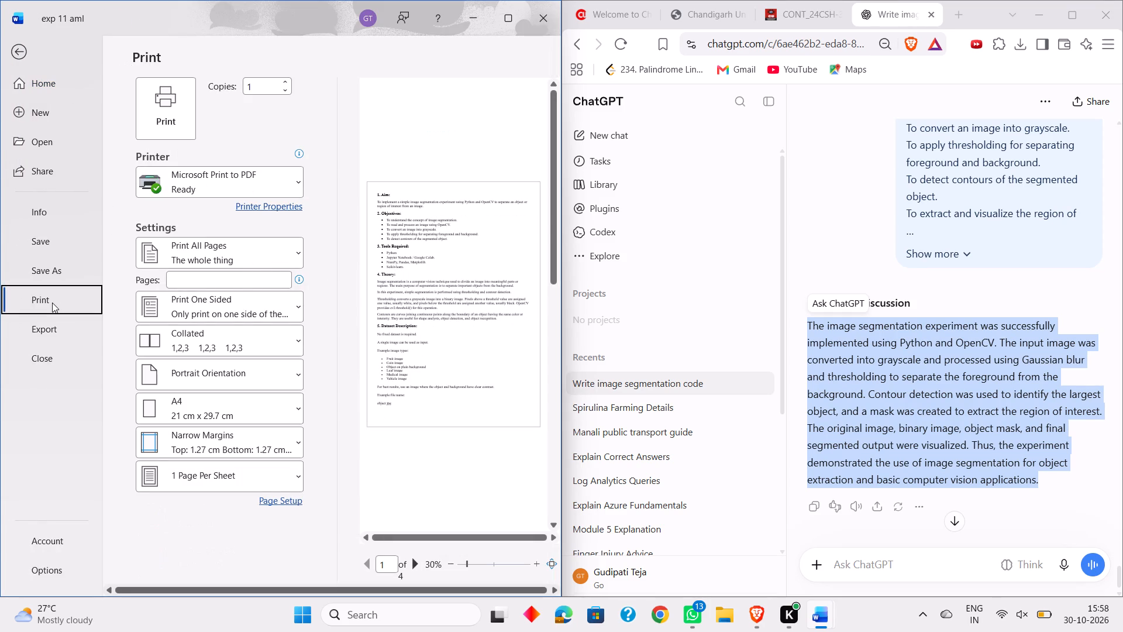
{"action": "left_click", "coordinate": [47, 329]}
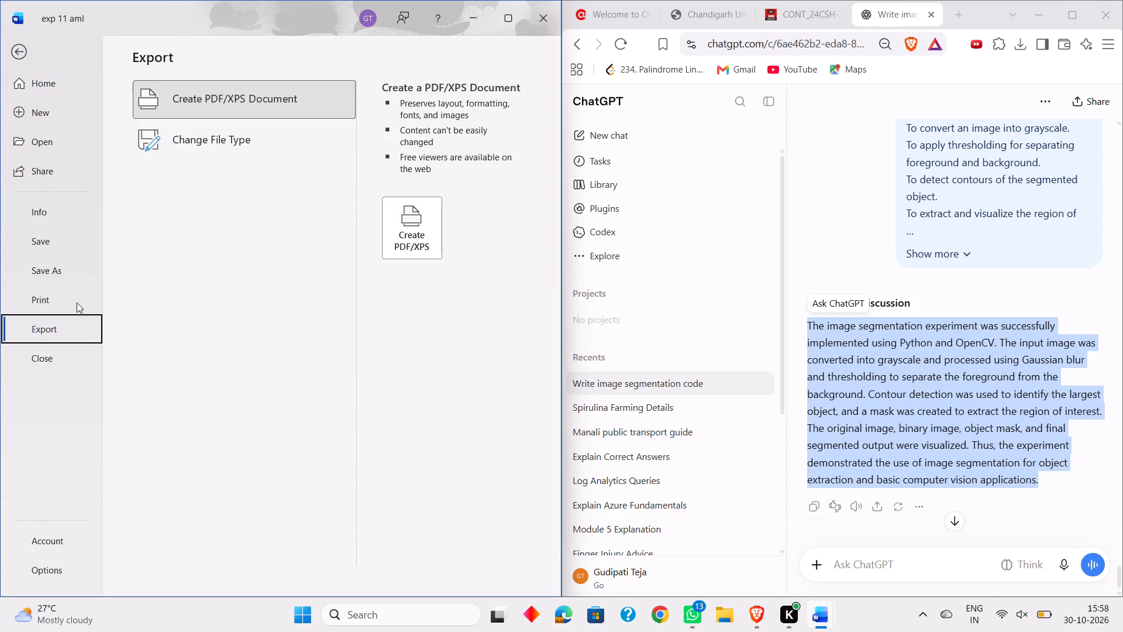
{"action": "left_click", "coordinate": [390, 232]}
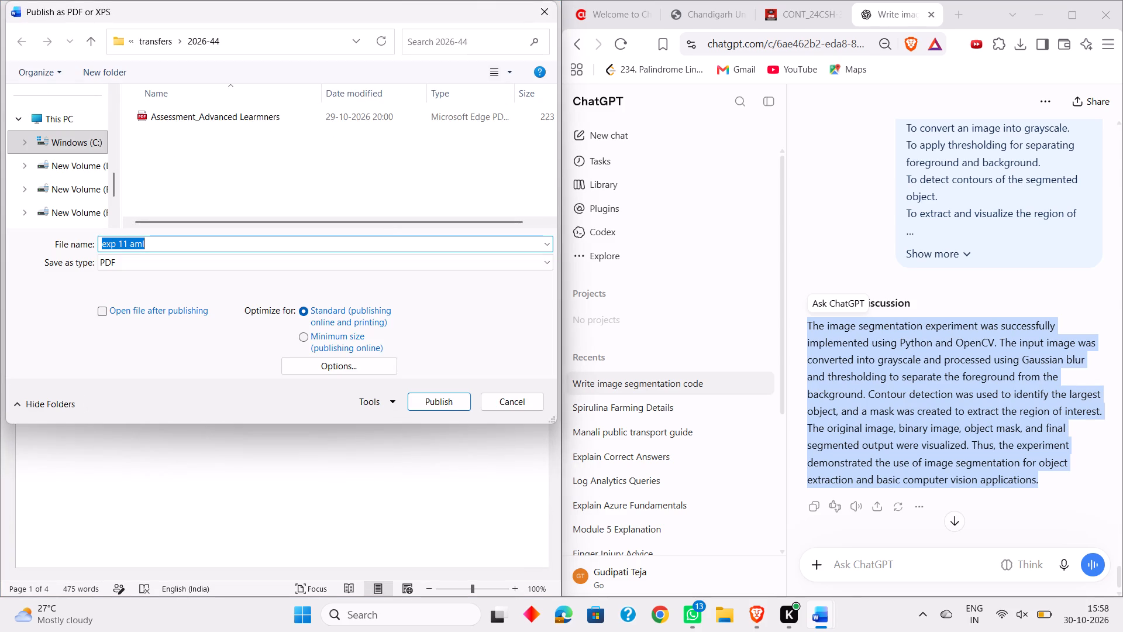
{"action": "left_click", "coordinate": [390, 247]}
{"action": "key", "text": "space"}
{"action": "type", "text": "new"}
{"action": "left_click", "coordinate": [446, 404]}
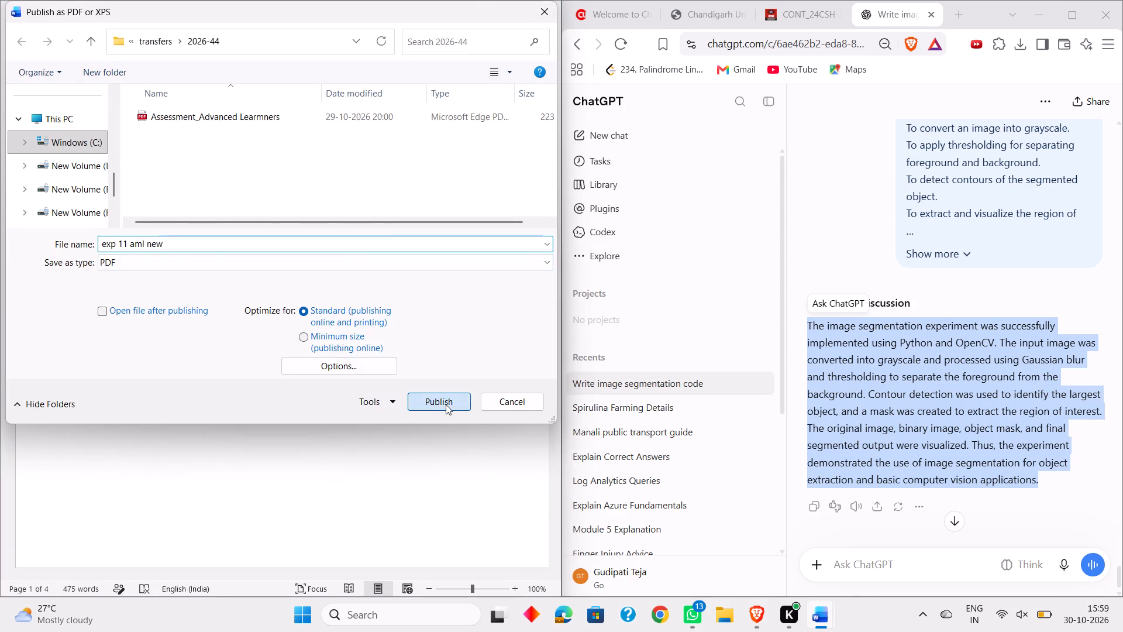
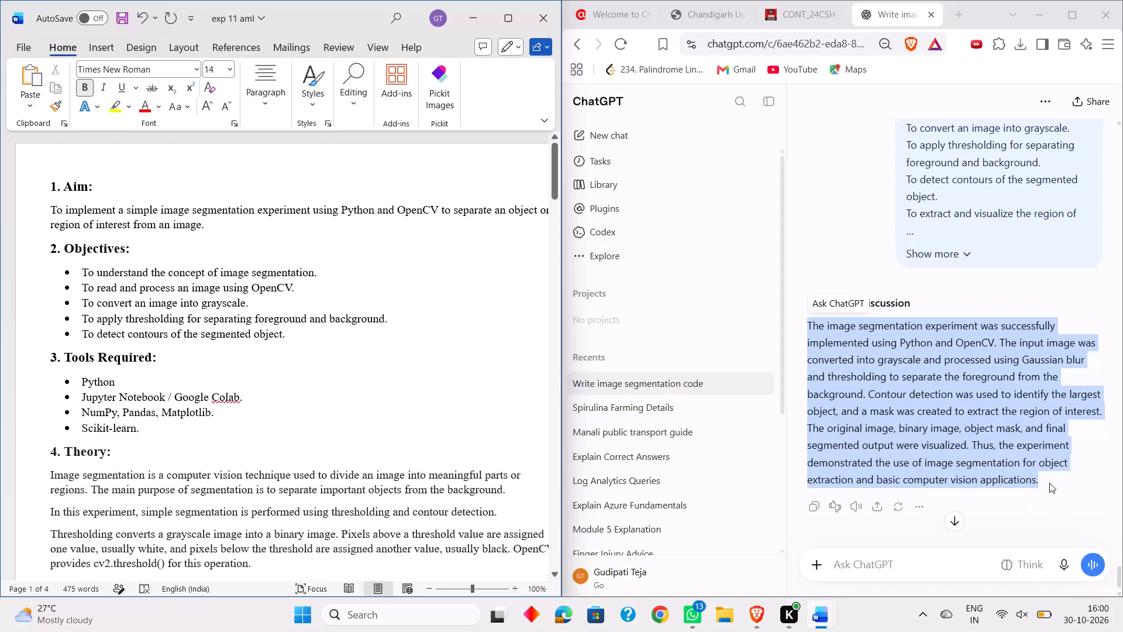
Open the Experiment-3.3 manual page from Unit-3 (Practical) of the Advanced Machine Learning course on the LMS.
{"action": "left_click", "coordinate": [1049, 483]}
{"action": "scroll", "coordinate": [1049, 483], "scroll_direction": "down", "scroll_amount": 3}
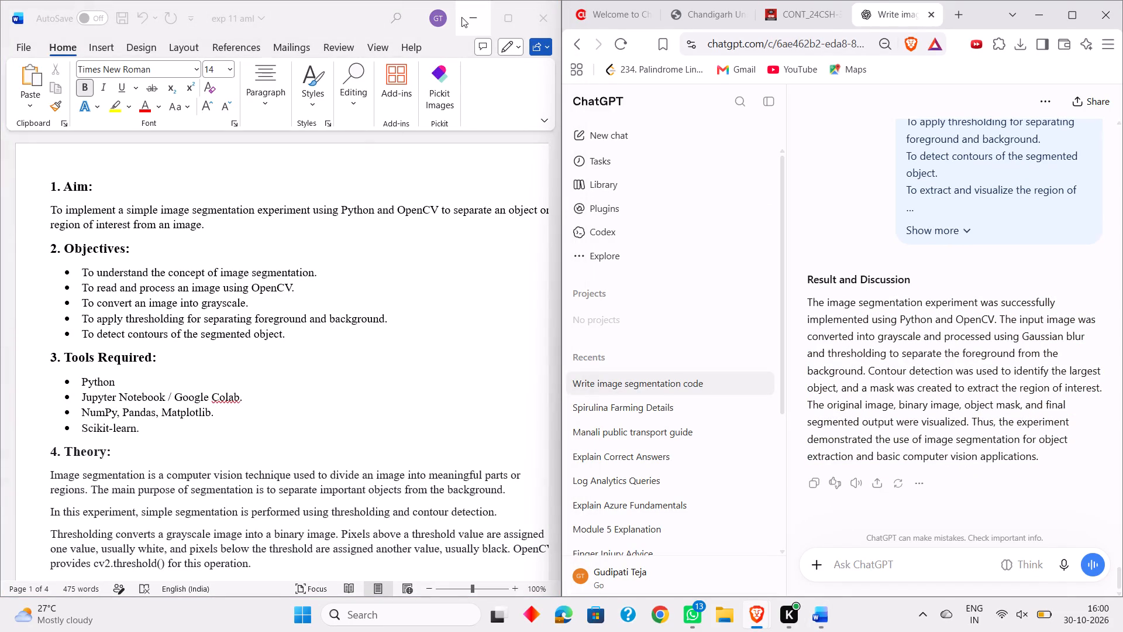
{"action": "left_click", "coordinate": [818, 7]}
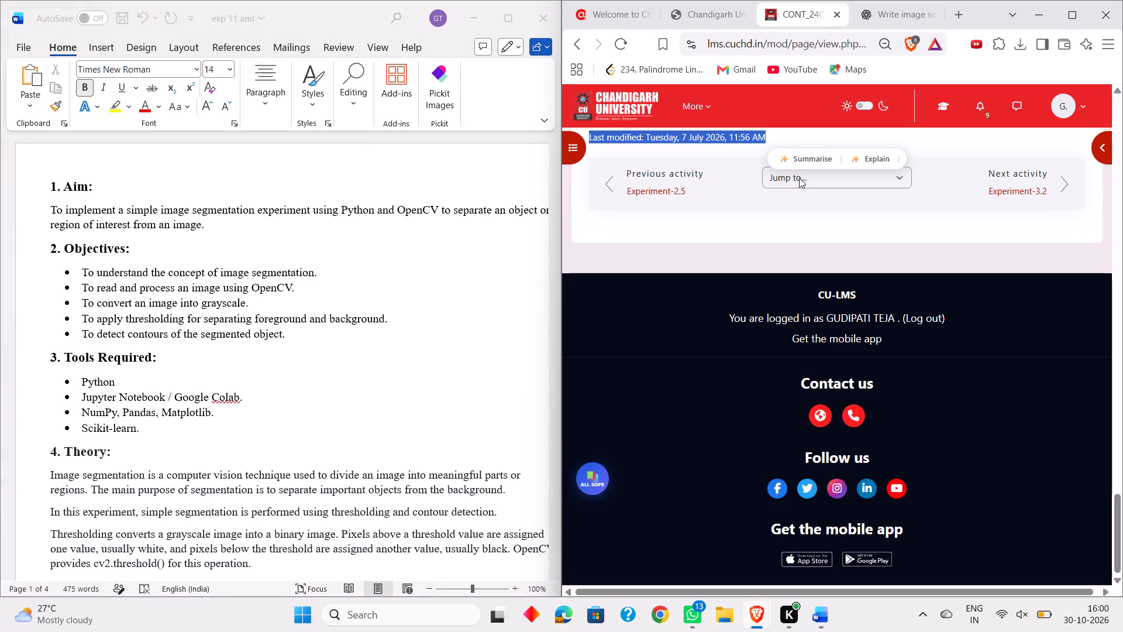
{"action": "scroll", "coordinate": [700, 252], "scroll_direction": "up", "scroll_amount": 16}
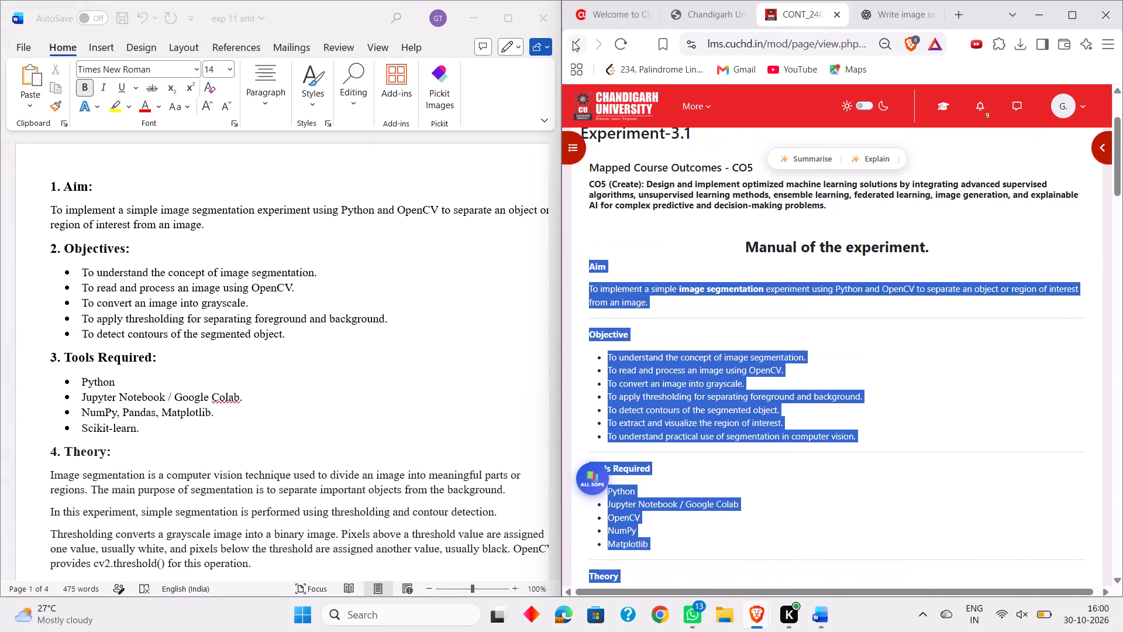
{"action": "left_click", "coordinate": [573, 41]}
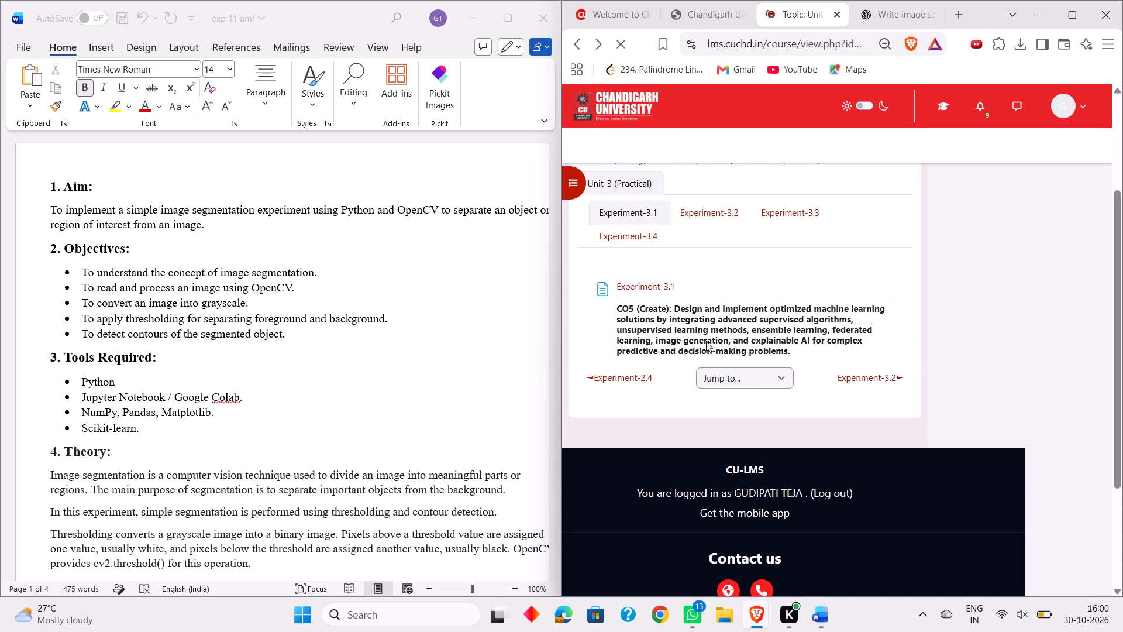
{"action": "left_click", "coordinate": [805, 166]}
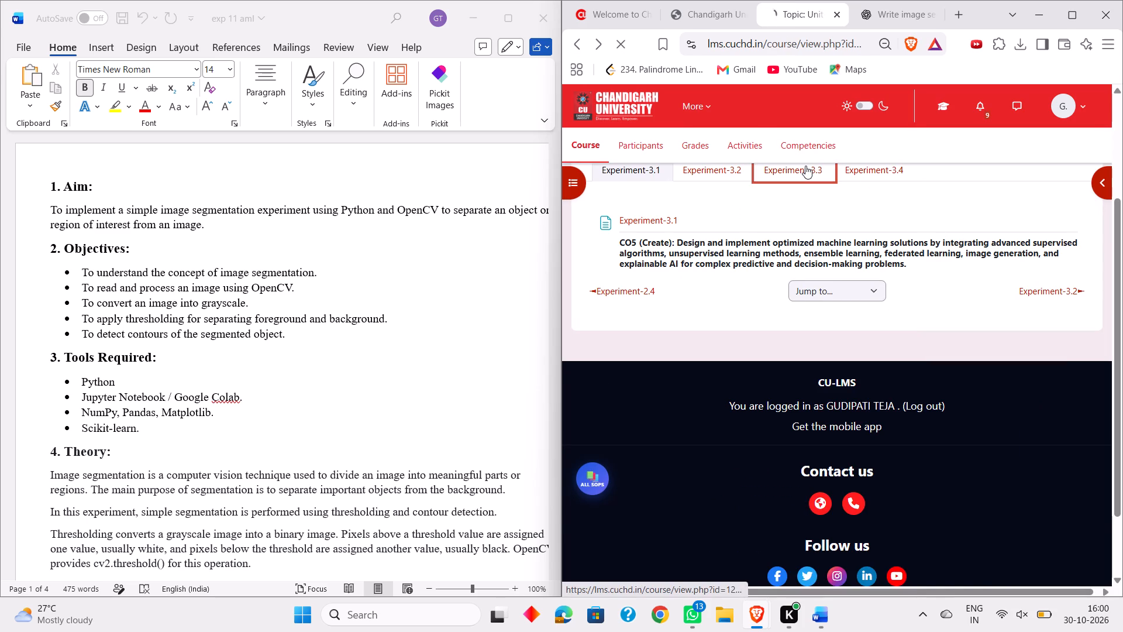
{"action": "left_click", "coordinate": [668, 218]}
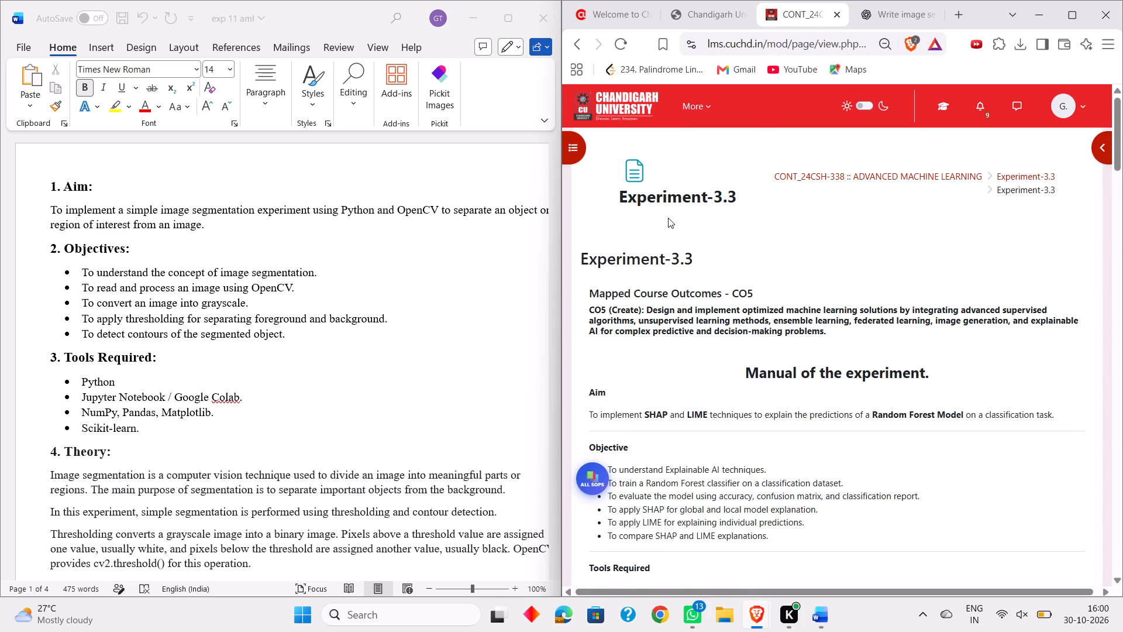
Replace the Aim sentence in exp 11 aml with the SHAP and LIME aim copied from the Experiment-3.3 manual.
{"action": "scroll", "coordinate": [668, 218], "scroll_direction": "down", "scroll_amount": 1}
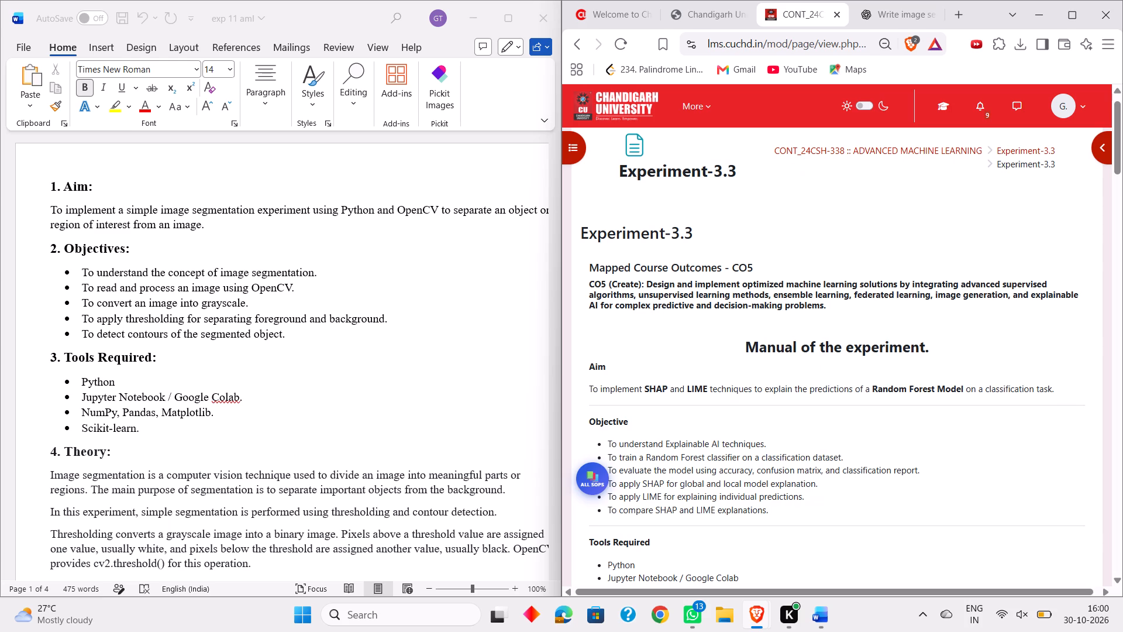
{"action": "left_click", "coordinate": [592, 384]}
{"action": "left_click", "coordinate": [587, 386]}
{"action": "left_click_drag", "start_coordinate": [590, 390], "coordinate": [1087, 359]}
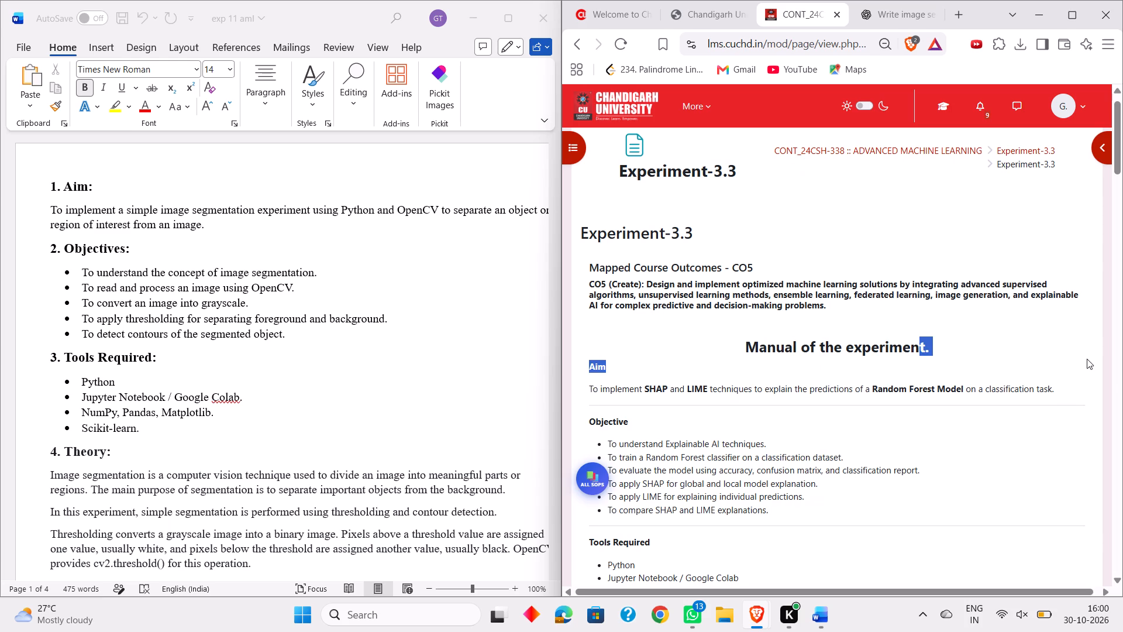
{"action": "left_click_drag", "start_coordinate": [1087, 359], "coordinate": [1080, 381]}
{"action": "key", "text": "ctrl+c"}
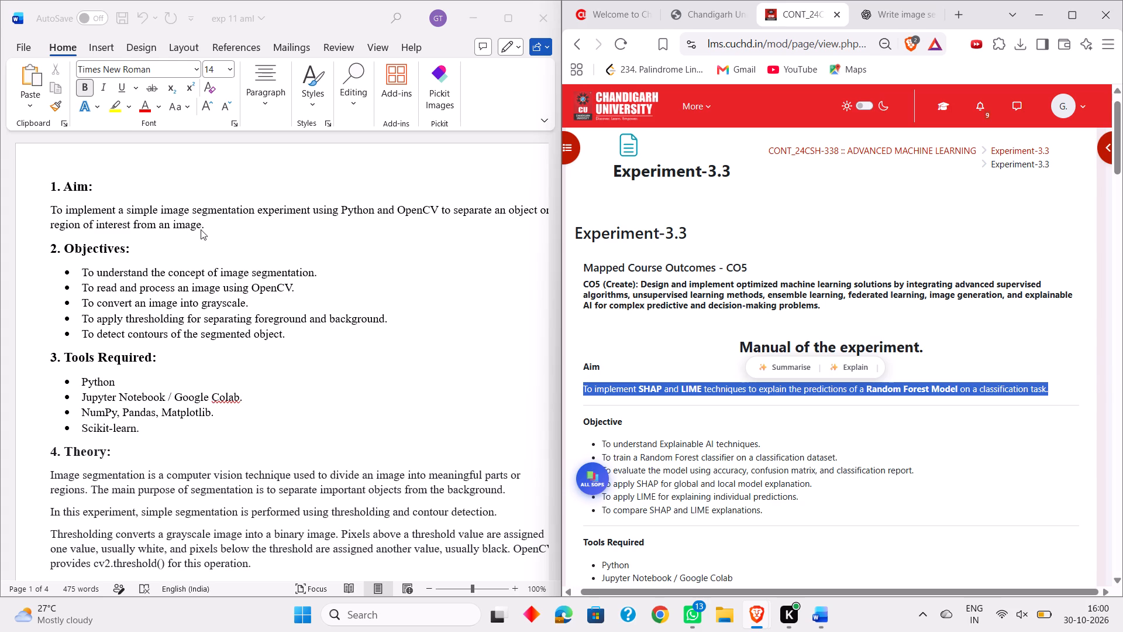
{"action": "left_click", "coordinate": [57, 209]}
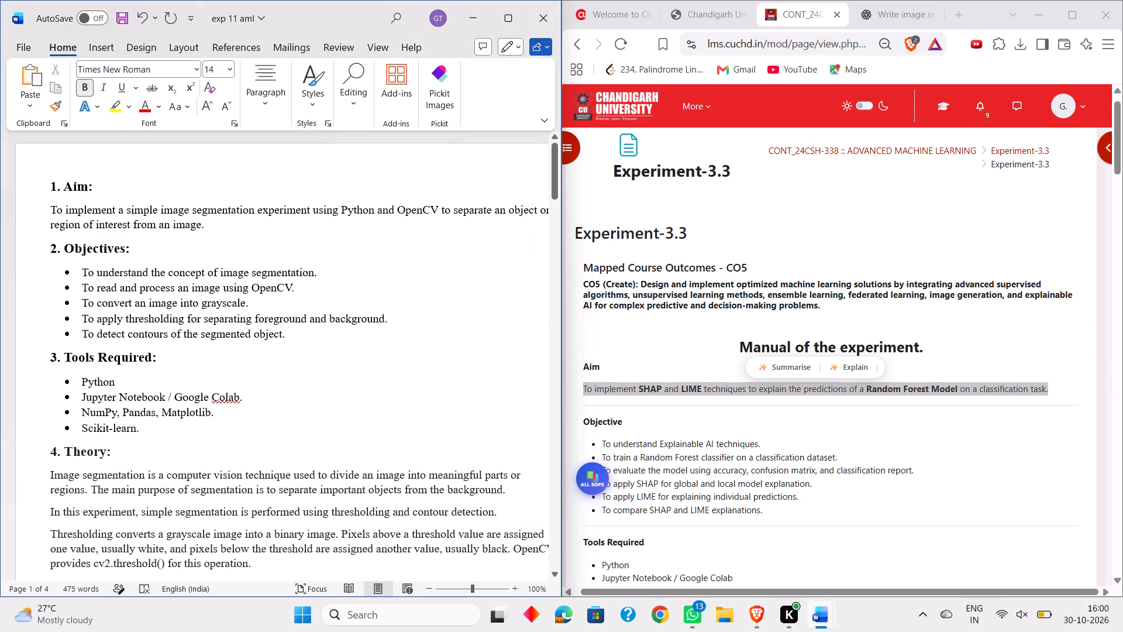
{"action": "left_click_drag", "start_coordinate": [52, 209], "coordinate": [200, 232]}
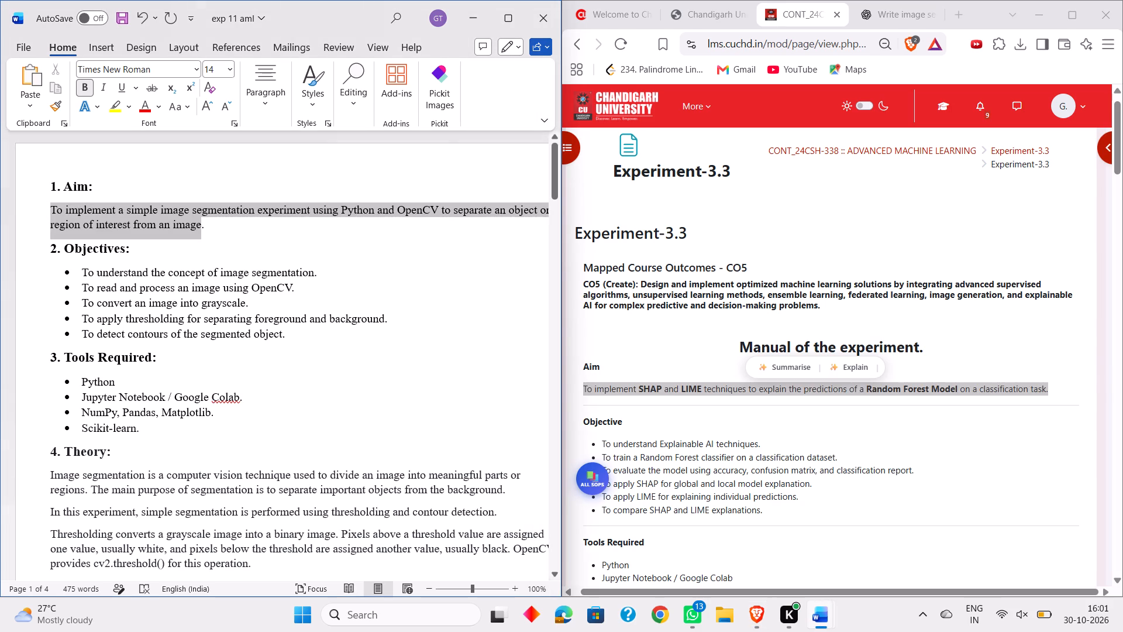
{"action": "left_click_drag", "start_coordinate": [200, 232], "coordinate": [205, 227]}
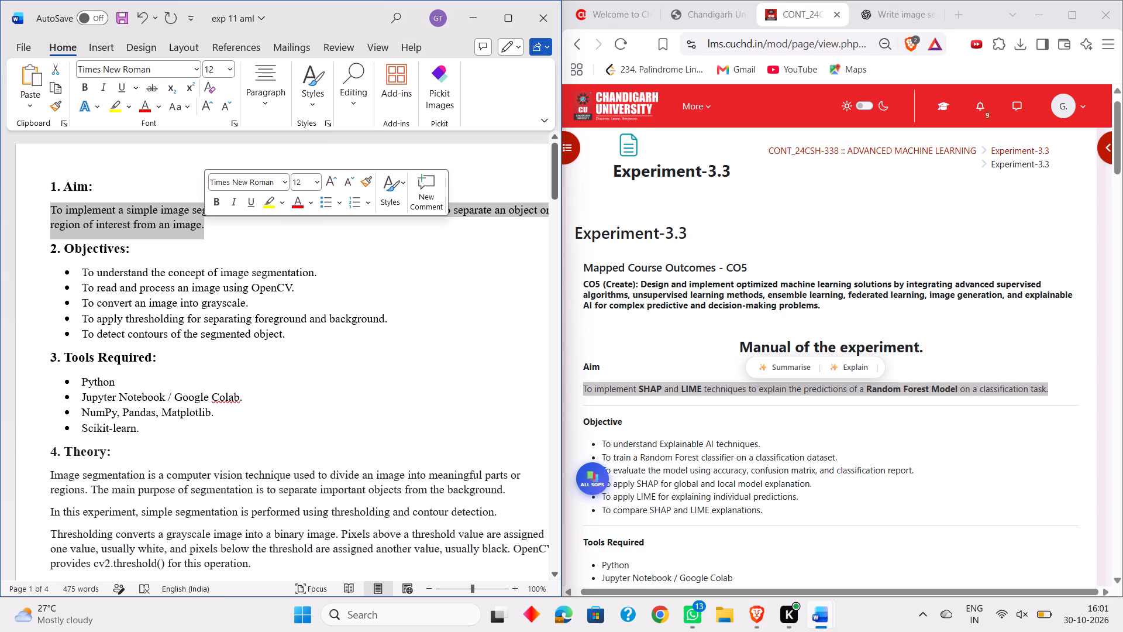
{"action": "key", "text": "ctrl+v"}
{"action": "left_click", "coordinate": [205, 227], "text": "ctrl"}
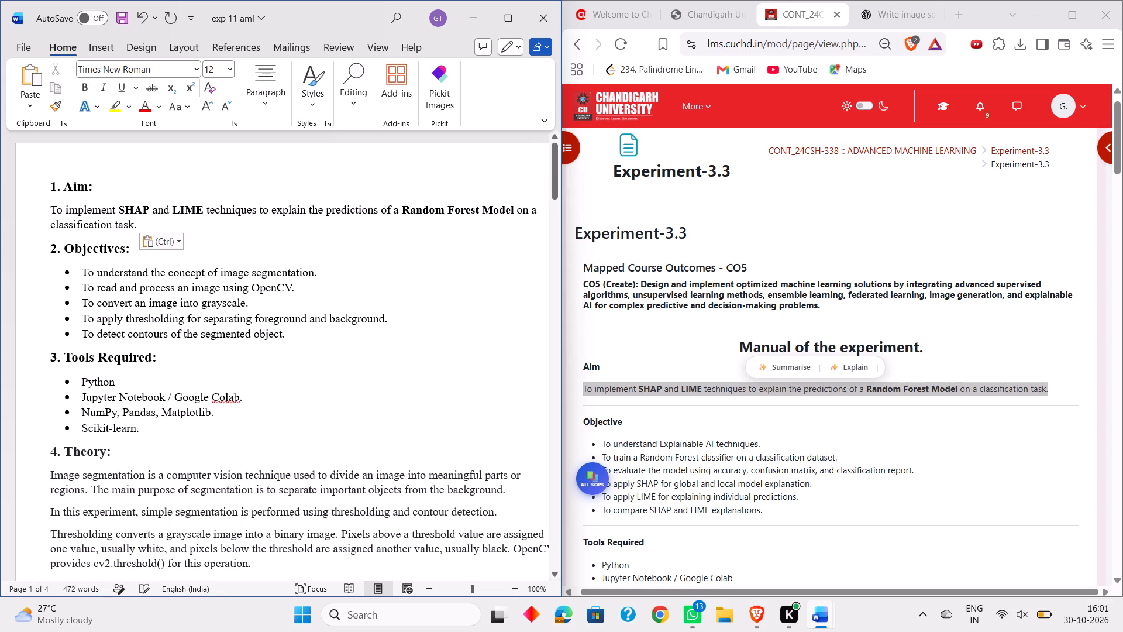
Remove the bold formatting from the whole pasted Aim sentence.
{"action": "left_click_drag", "start_coordinate": [151, 224], "coordinate": [60, 215]}
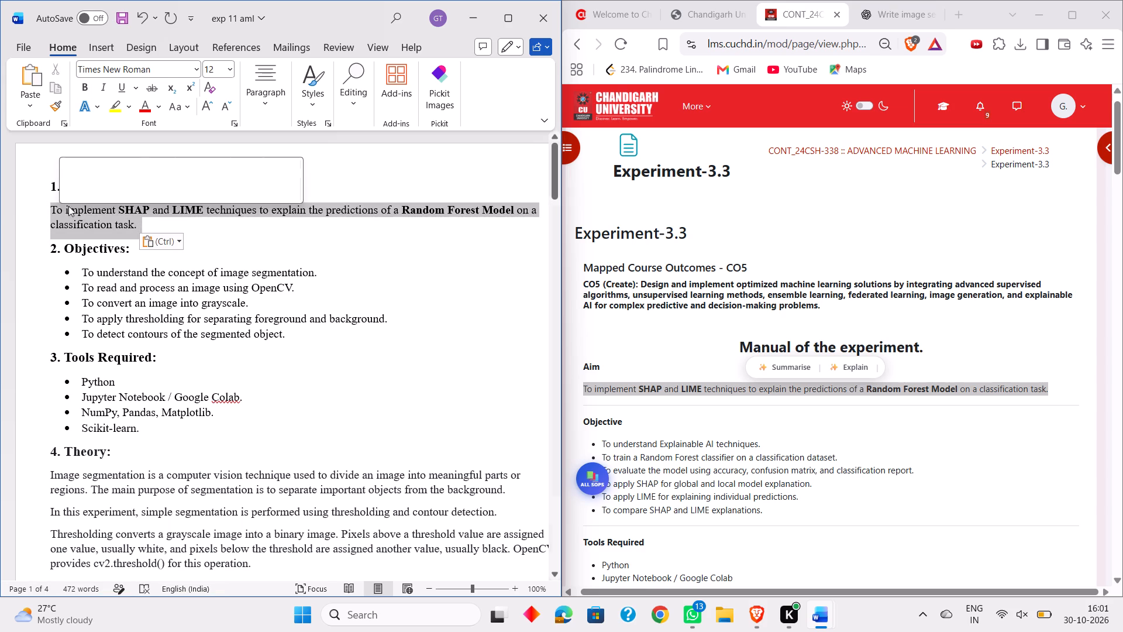
{"action": "left_click", "coordinate": [73, 193]}
{"action": "left_click", "coordinate": [73, 193]}
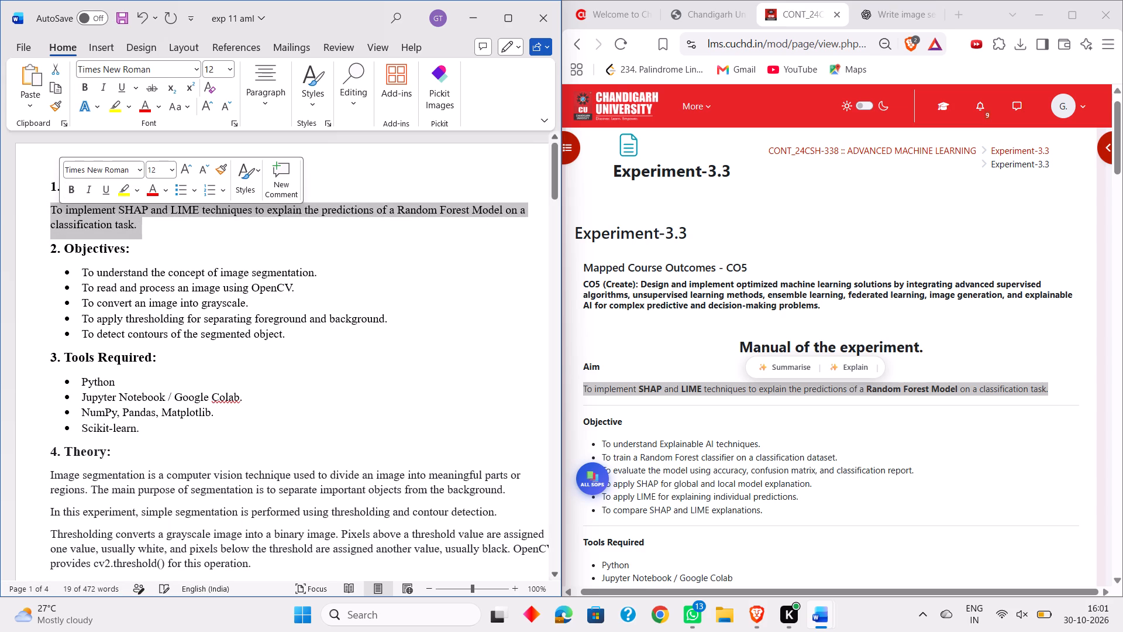
{"action": "left_click", "coordinate": [180, 234]}
Replace the image segmentation bullets under Objectives with the Explainable AI objectives copied from the Experiment-3.3 manual.
{"action": "scroll", "coordinate": [674, 377], "scroll_direction": "down", "scroll_amount": 1}
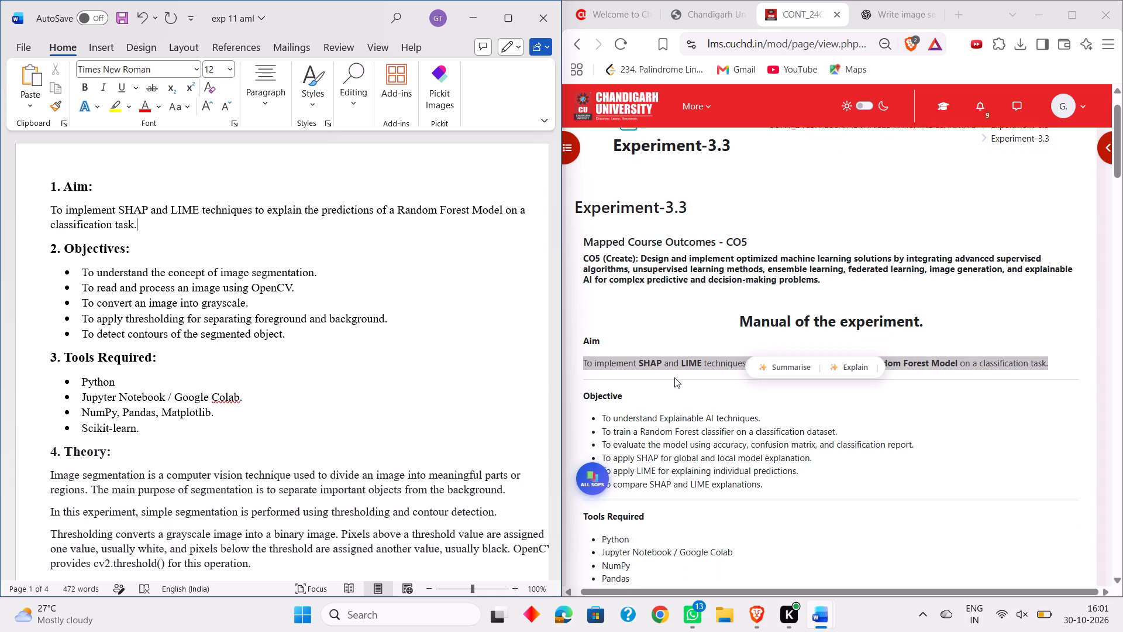
{"action": "scroll", "coordinate": [674, 377], "scroll_direction": "down", "scroll_amount": 1}
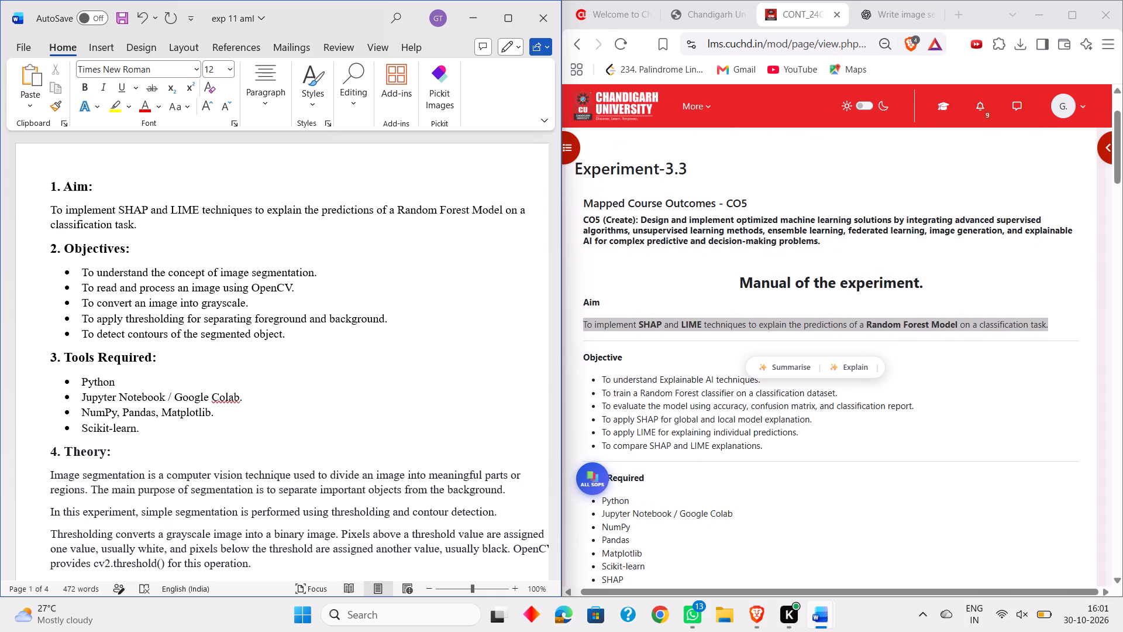
{"action": "left_click_drag", "start_coordinate": [601, 378], "coordinate": [769, 446]}
{"action": "key", "text": "ctrl+c"}
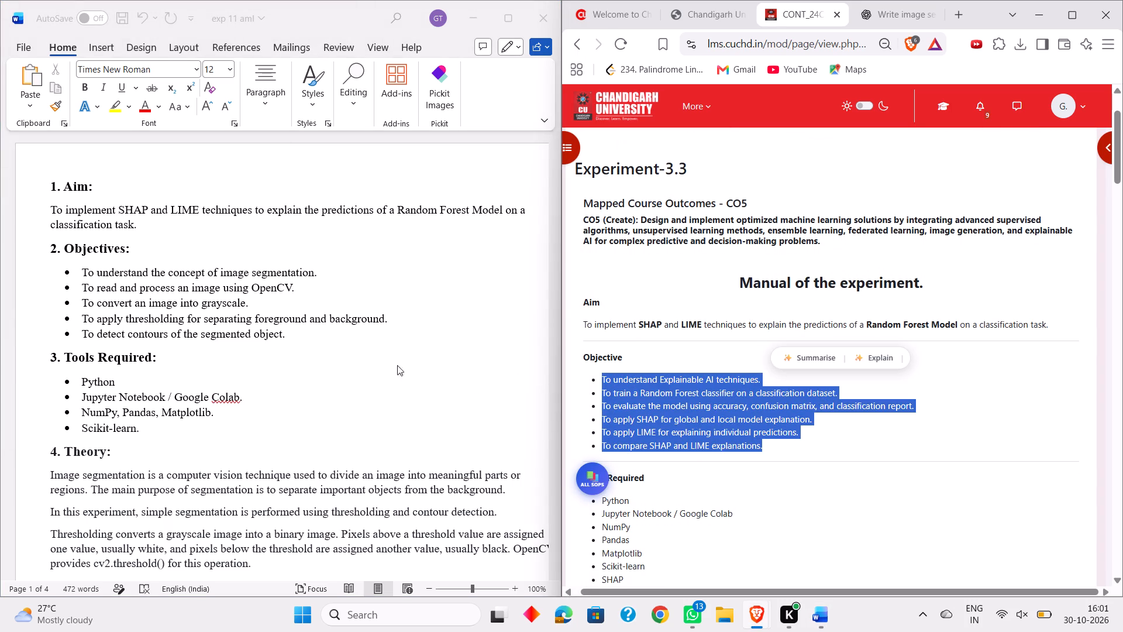
{"action": "left_click", "coordinate": [87, 273]}
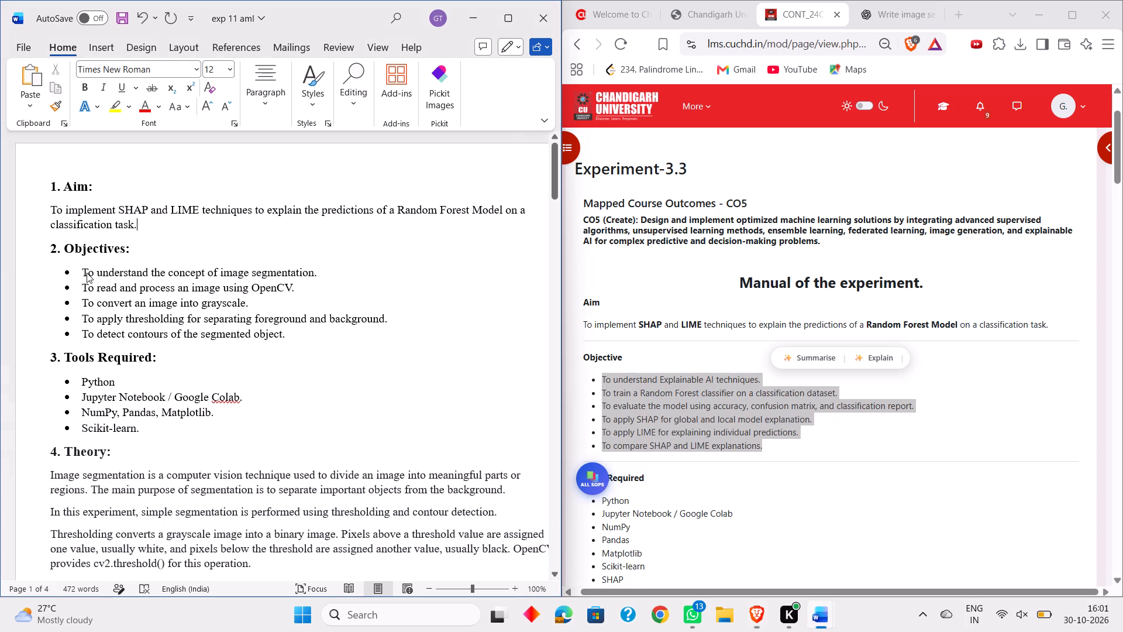
{"action": "left_click_drag", "start_coordinate": [80, 273], "coordinate": [272, 340]}
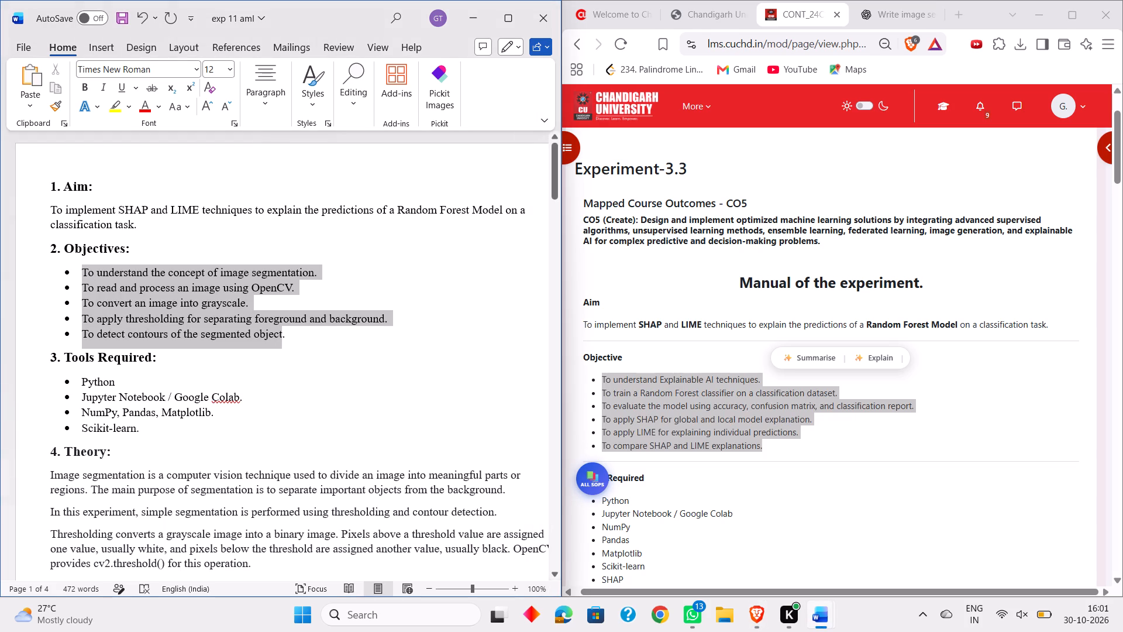
{"action": "left_click_drag", "start_coordinate": [272, 340], "coordinate": [289, 342]}
{"action": "key", "text": "ctrl+v"}
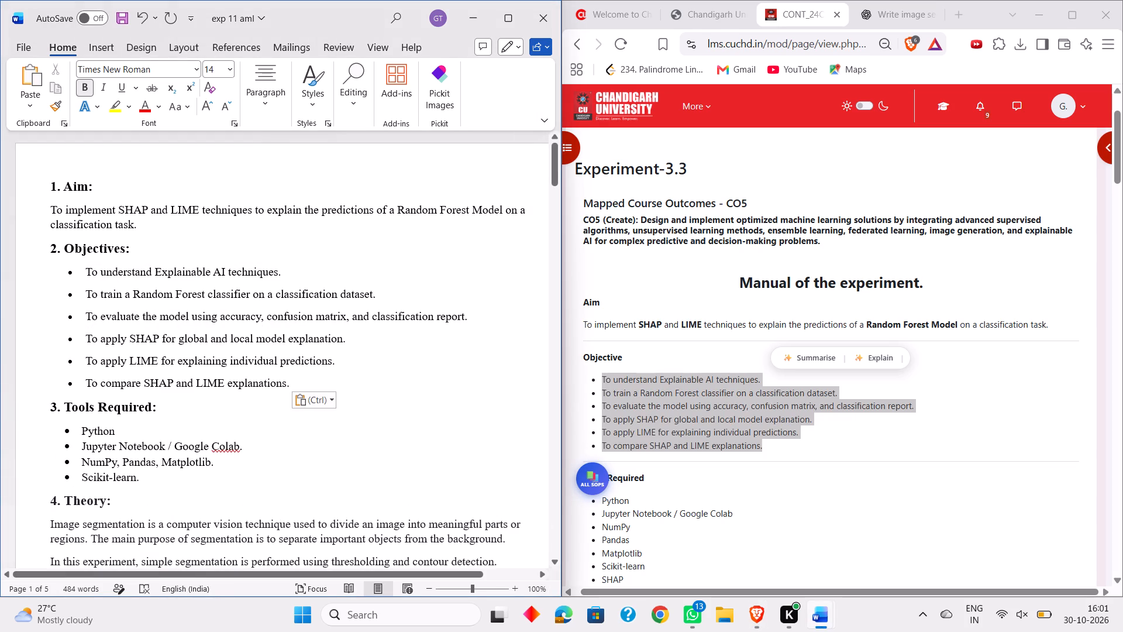
Reapply the document's bullet formatting to the pasted objectives so the list has compact line spacing.
{"action": "left_click_drag", "start_coordinate": [294, 383], "coordinate": [80, 281]}
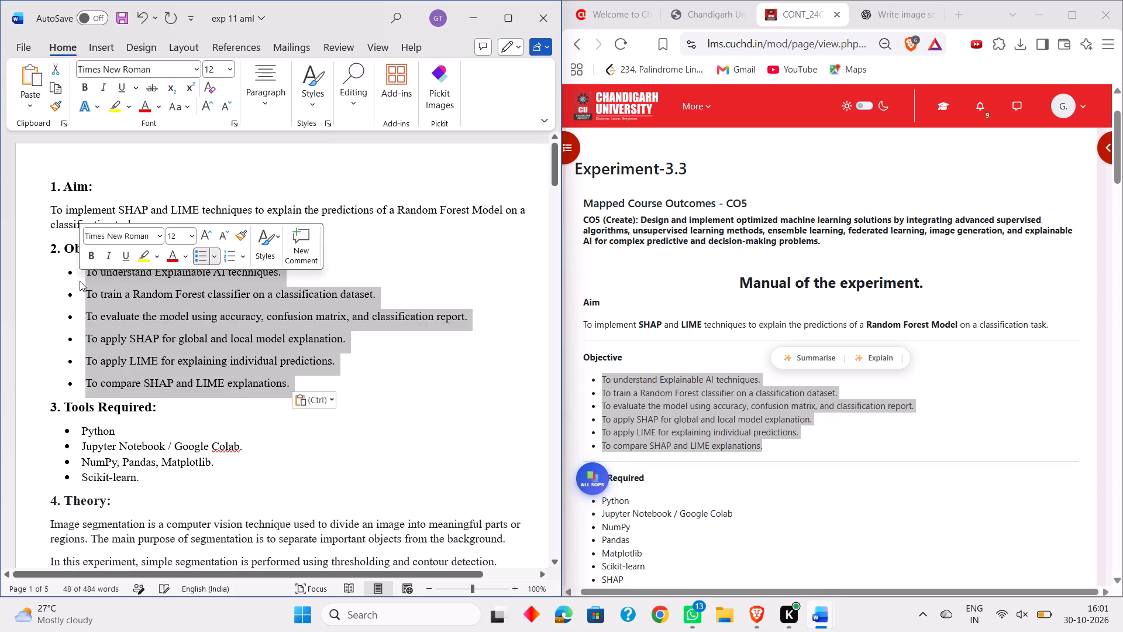
{"action": "left_click", "coordinate": [196, 259]}
{"action": "left_click", "coordinate": [196, 259]}
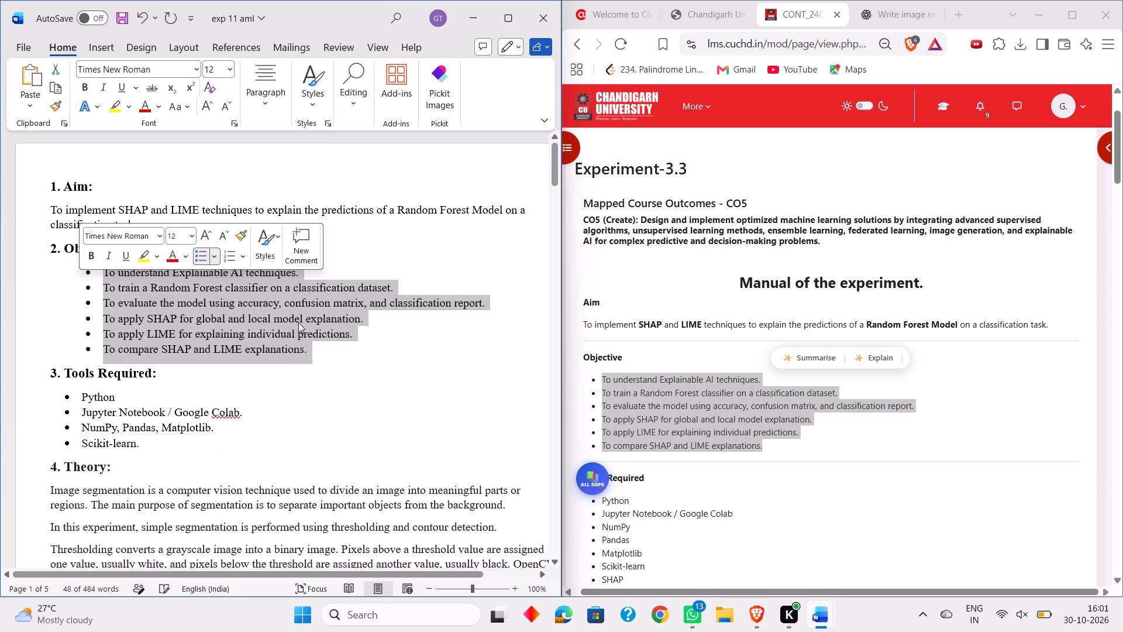
{"action": "left_click", "coordinate": [318, 342]}
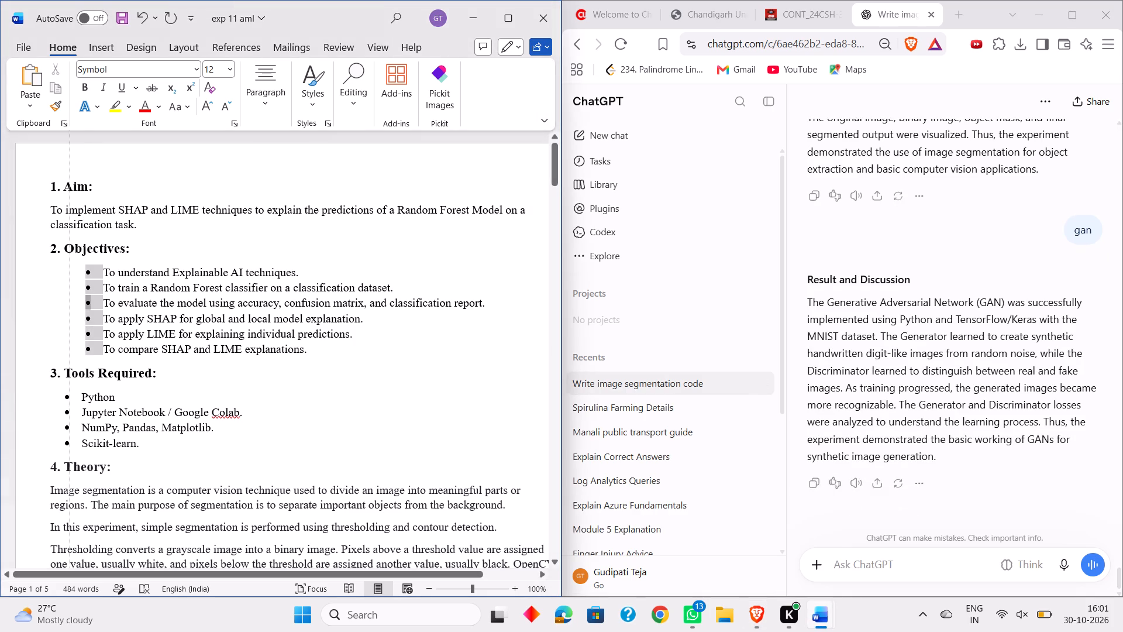
{"action": "left_click_drag", "start_coordinate": [68, 305], "coordinate": [63, 305]}
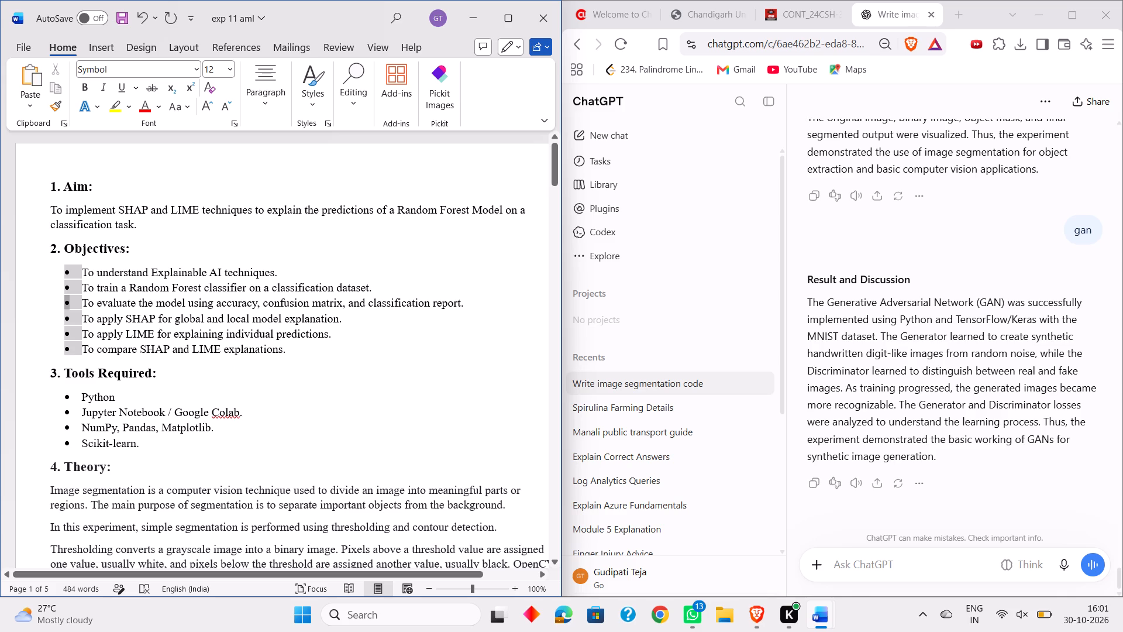
Add SHAP and LIME as two new bullets at the end of the Tools Required list, following the Experiment-3.3 manual.
{"action": "left_click", "coordinate": [785, 11]}
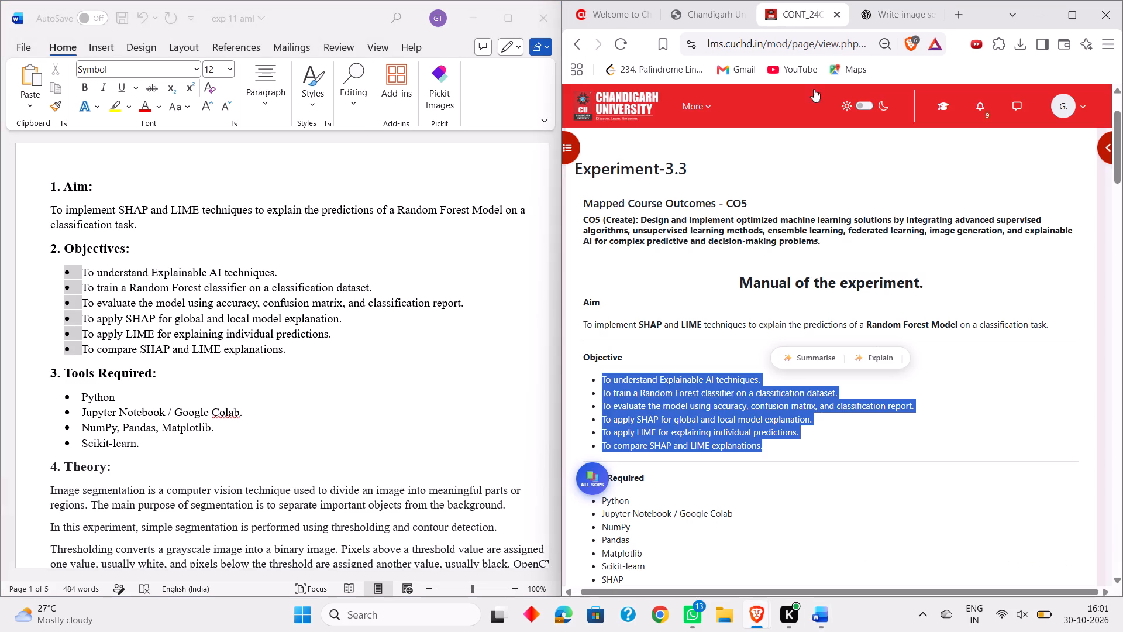
{"action": "scroll", "coordinate": [724, 401], "scroll_direction": "down", "scroll_amount": 1}
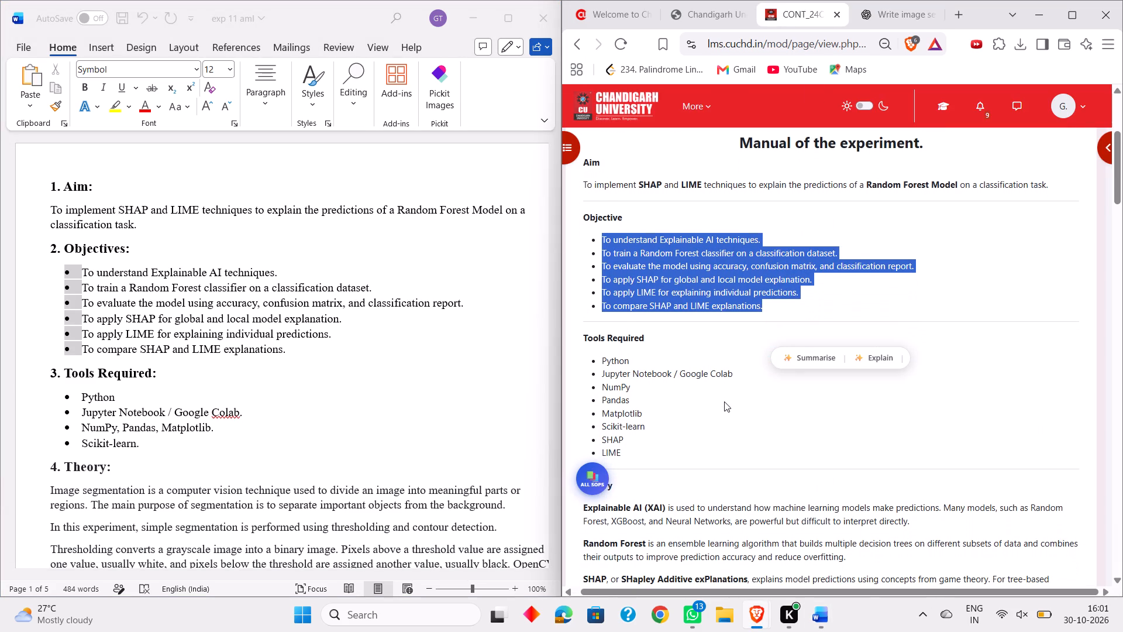
{"action": "scroll", "coordinate": [724, 401], "scroll_direction": "down", "scroll_amount": 1}
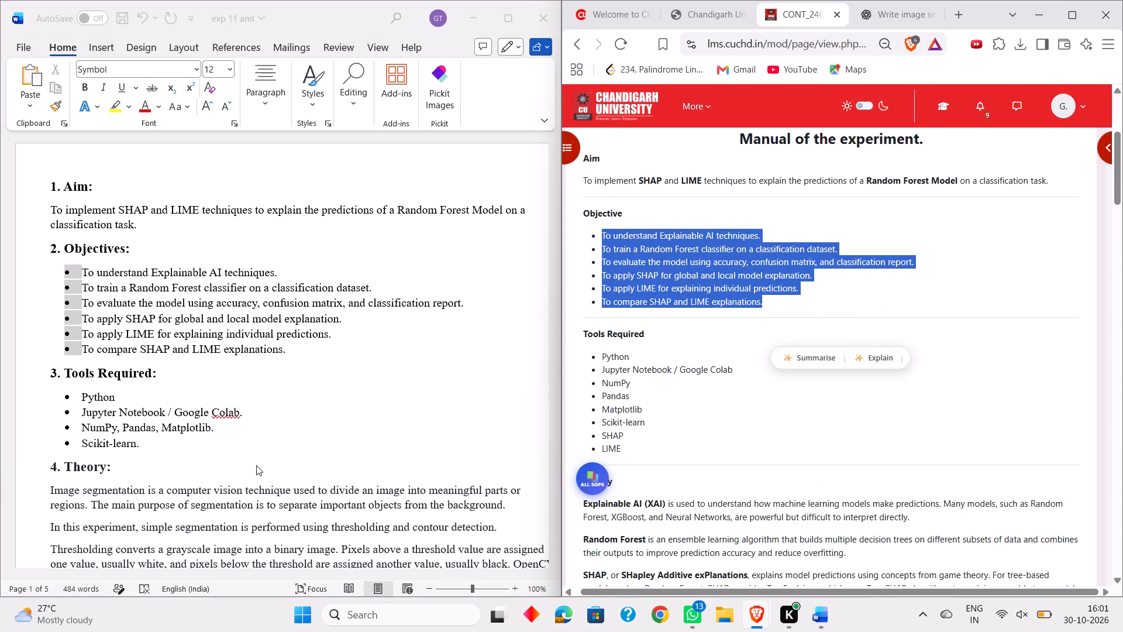
{"action": "left_click", "coordinate": [147, 437]}
{"action": "left_click", "coordinate": [147, 446]}
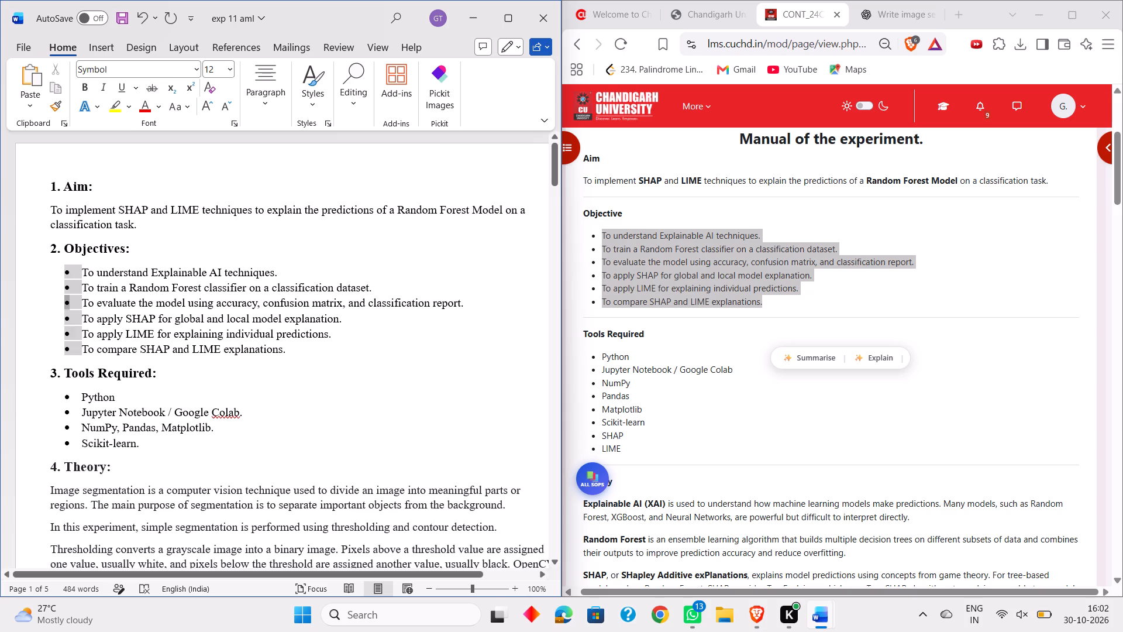
{"action": "key", "text": "Return"}
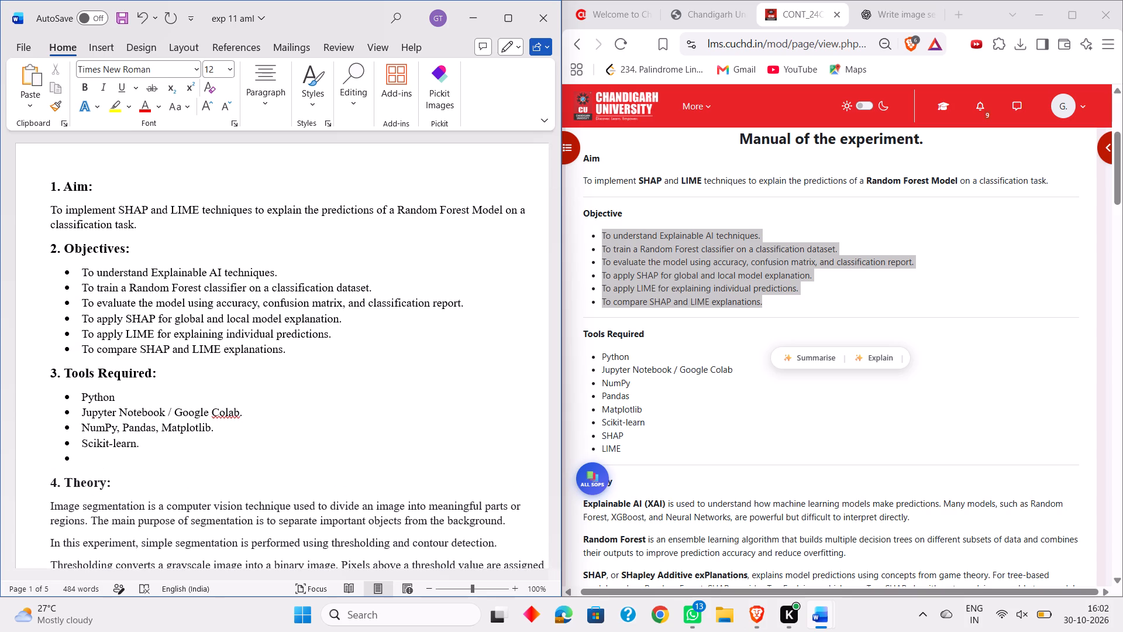
{"action": "key", "text": "s"}
{"action": "type", "text": "HAP"}
{"action": "key", "text": "Return"}
{"action": "type", "text": "LIME"}
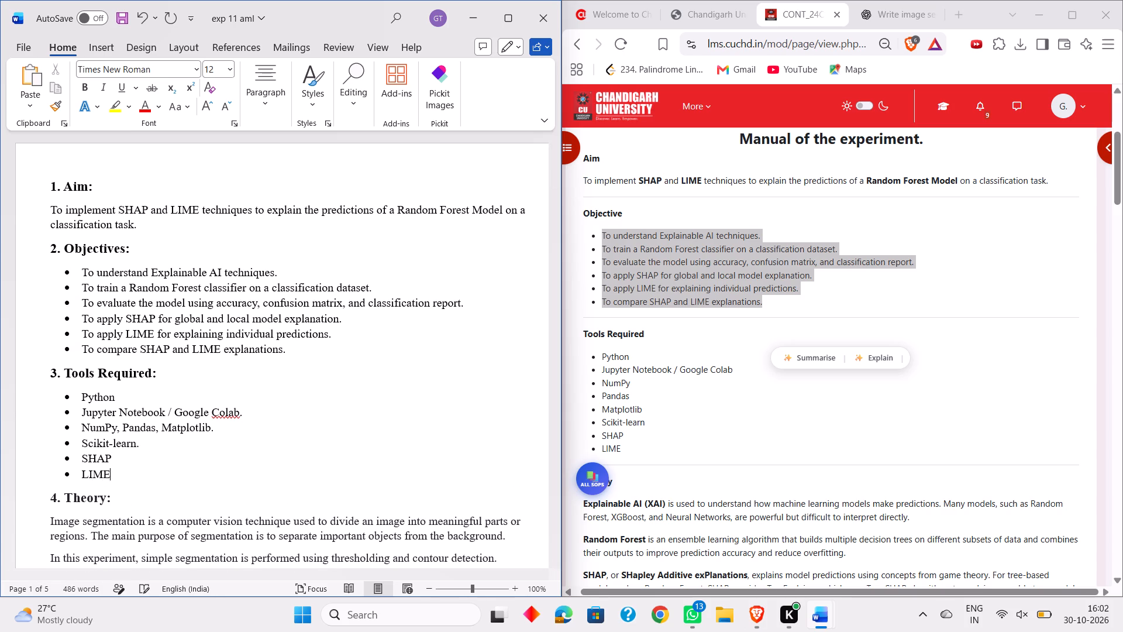
Replace the image segmentation paragraphs under Theory with the XAI, Random Forest, SHAP and LIME theory copied from the Experiment-3.3 manual.
{"action": "scroll", "coordinate": [147, 446], "scroll_direction": "down", "scroll_amount": 3}
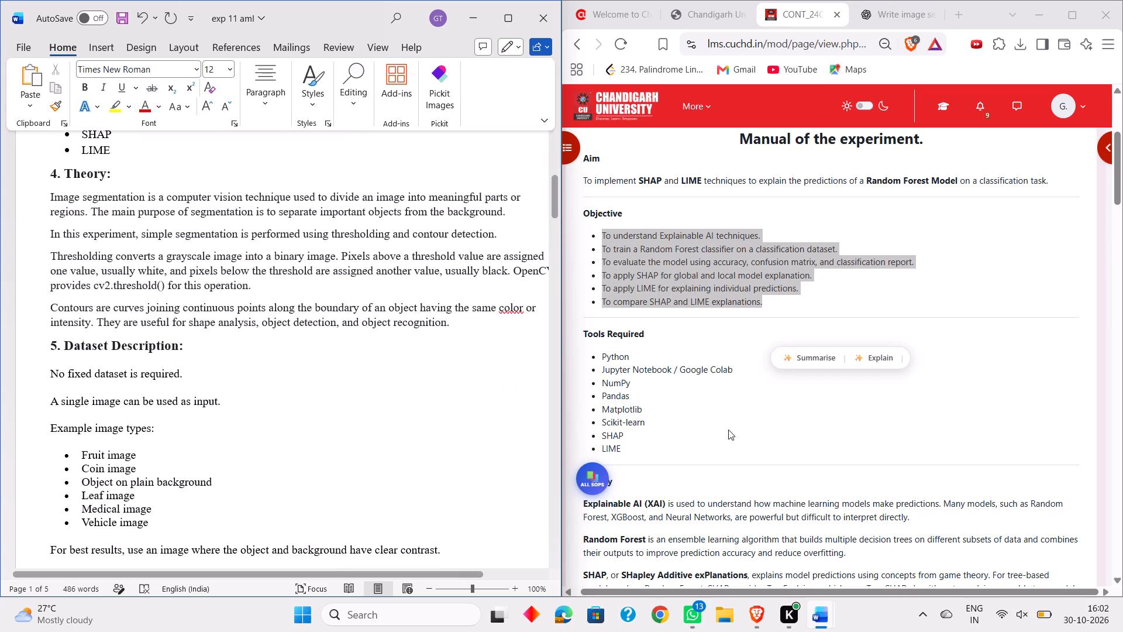
{"action": "scroll", "coordinate": [725, 442], "scroll_direction": "down", "scroll_amount": 4}
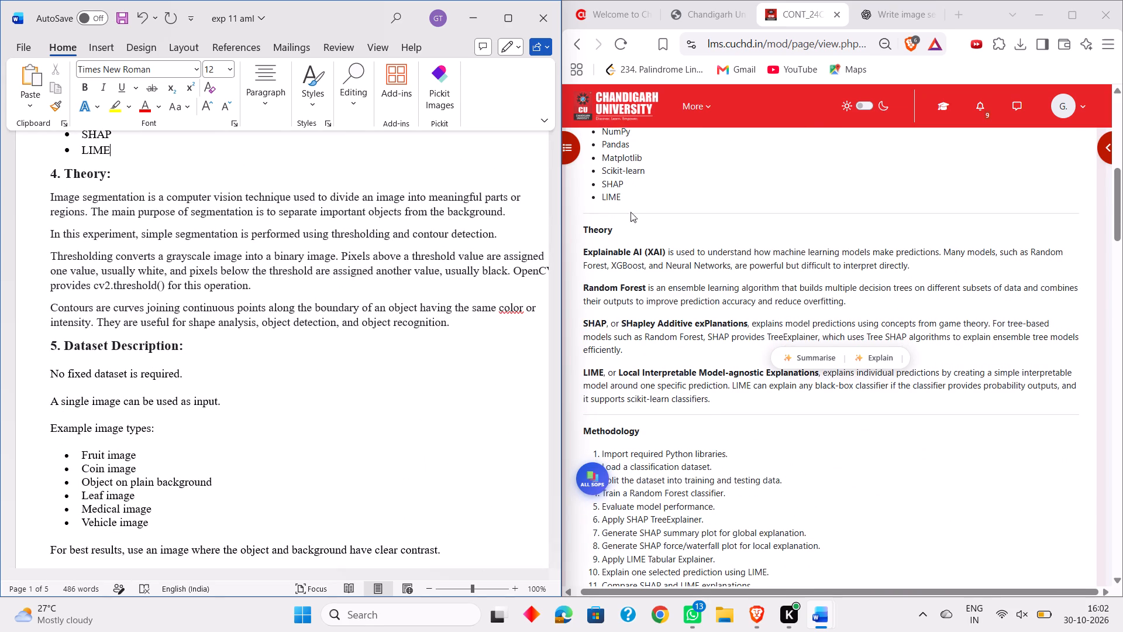
{"action": "left_click", "coordinate": [586, 248]}
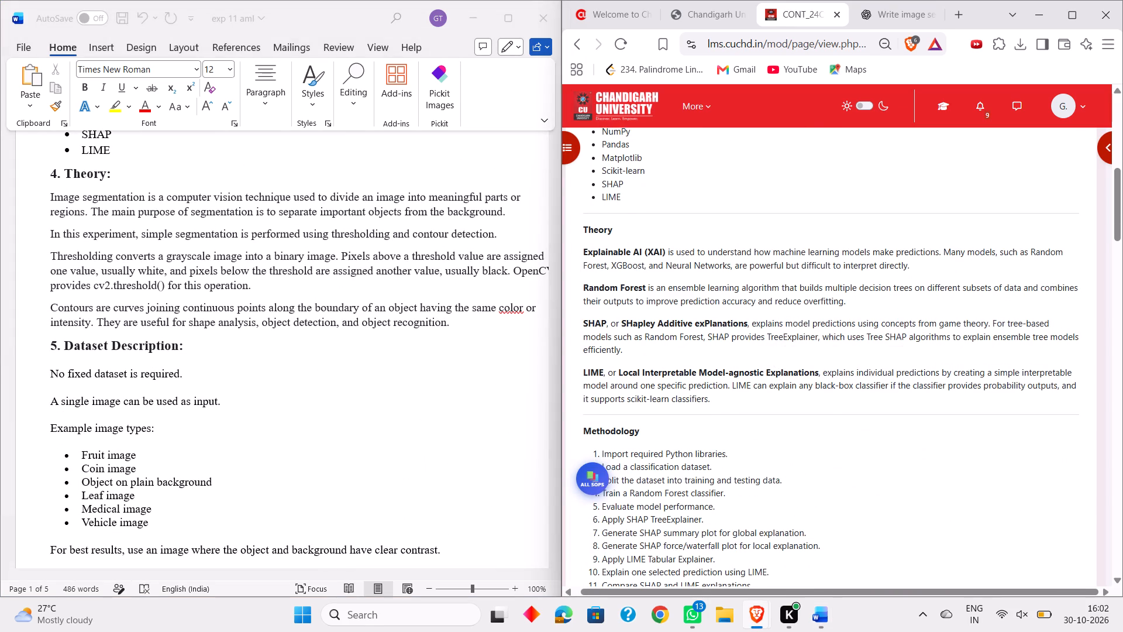
{"action": "left_click_drag", "start_coordinate": [585, 250], "coordinate": [735, 369]}
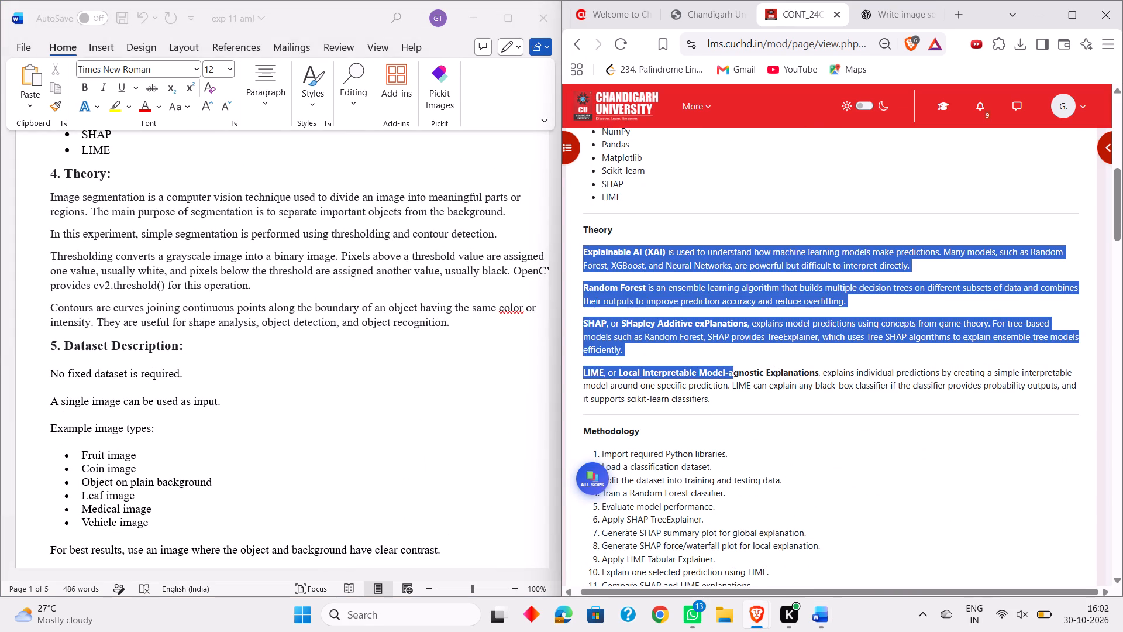
{"action": "left_click_drag", "start_coordinate": [735, 369], "coordinate": [724, 397]}
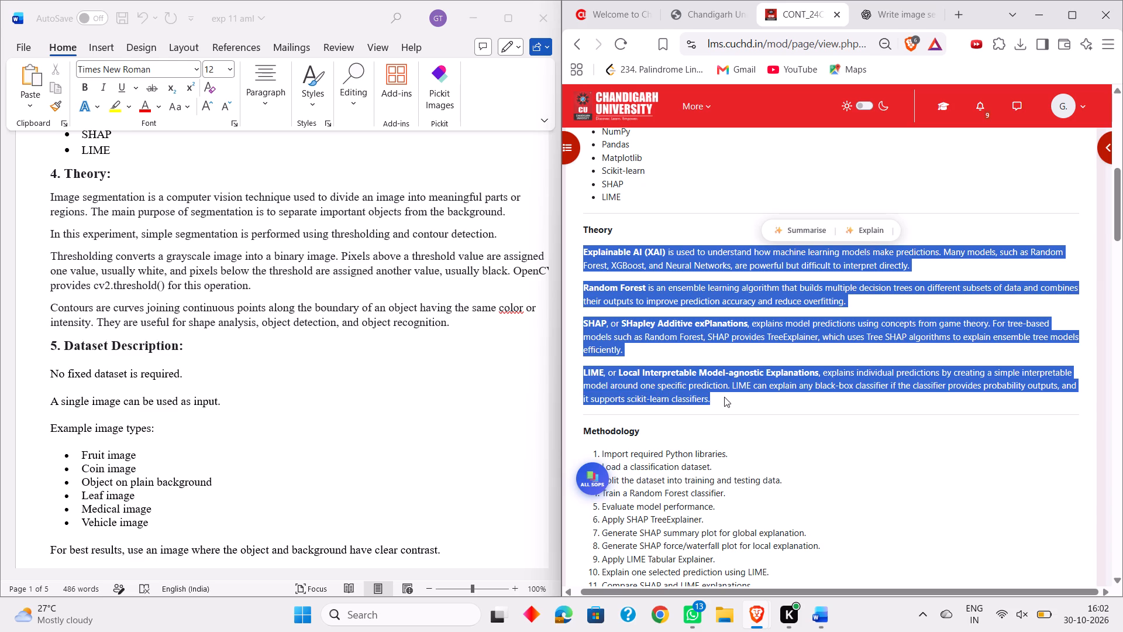
{"action": "key", "text": "ctrl+c"}
{"action": "left_click", "coordinate": [53, 195]}
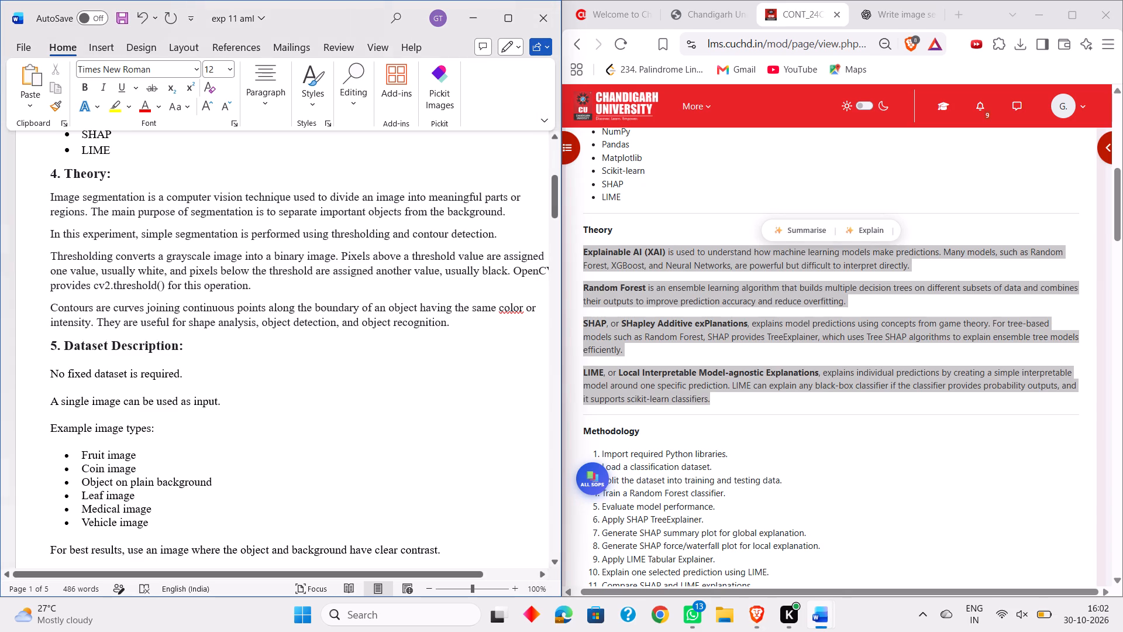
{"action": "left_click_drag", "start_coordinate": [50, 197], "coordinate": [430, 336]}
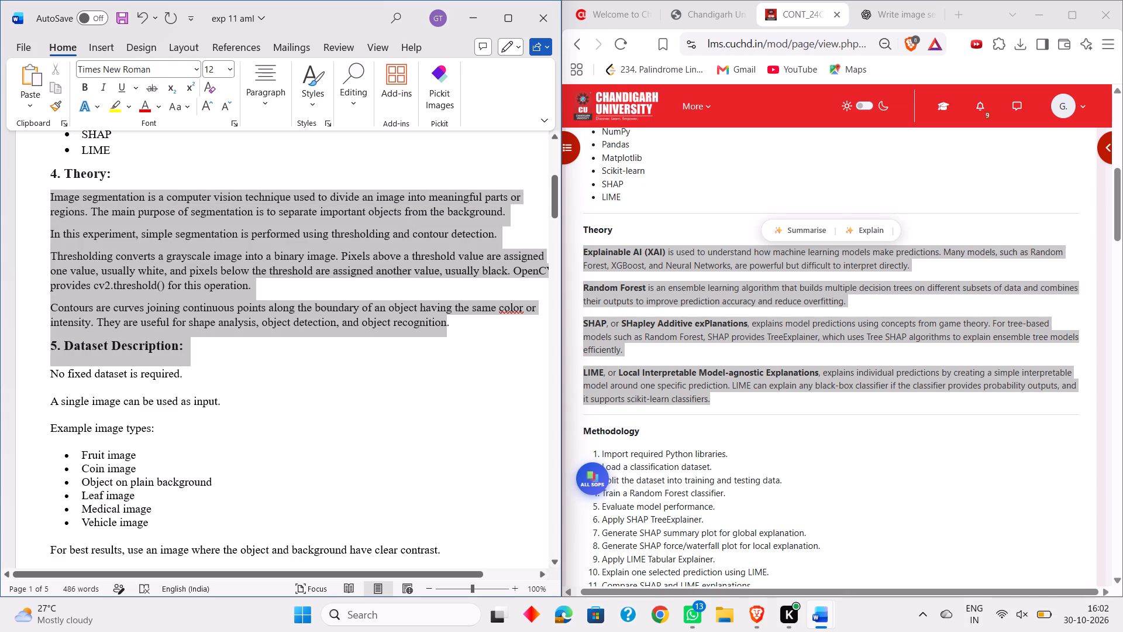
{"action": "left_click_drag", "start_coordinate": [430, 336], "coordinate": [452, 329]}
{"action": "key", "text": "ctrl+v"}
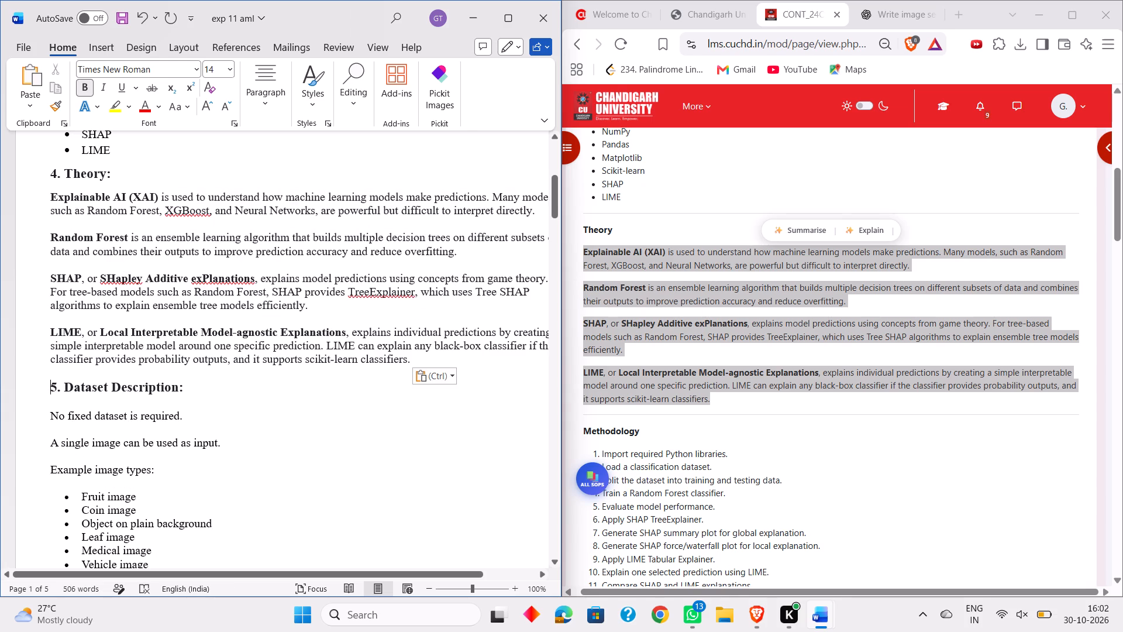
Remove the bold formatting from the pasted Theory paragraphs.
{"action": "left_click_drag", "start_coordinate": [428, 359], "coordinate": [39, 204]}
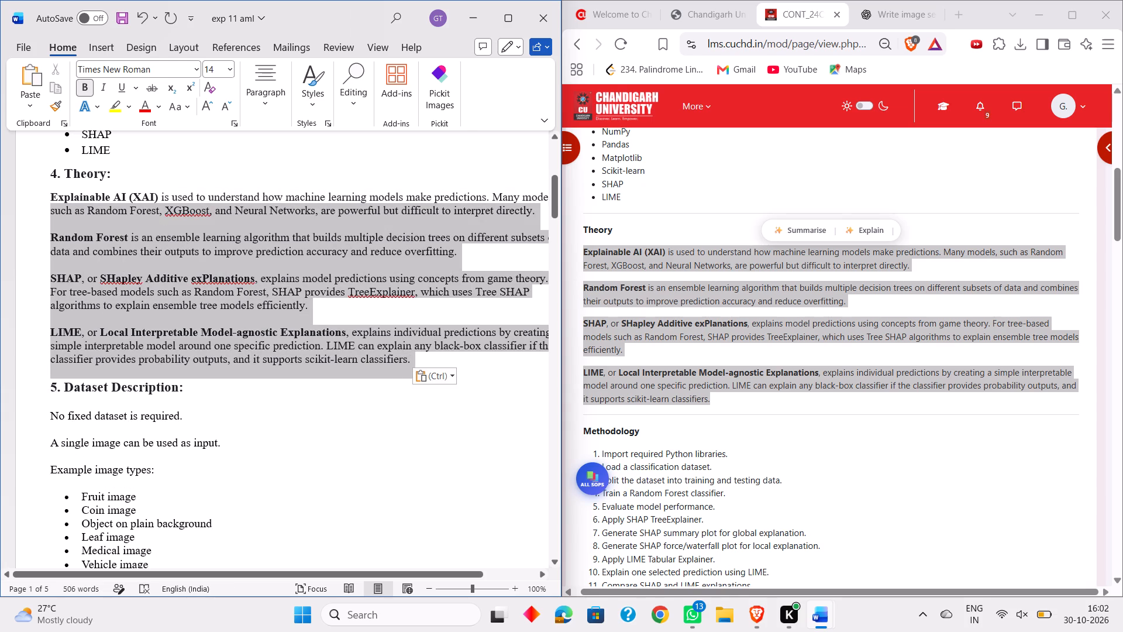
{"action": "left_click_drag", "start_coordinate": [39, 204], "coordinate": [53, 195]}
{"action": "left_click", "coordinate": [66, 170]}
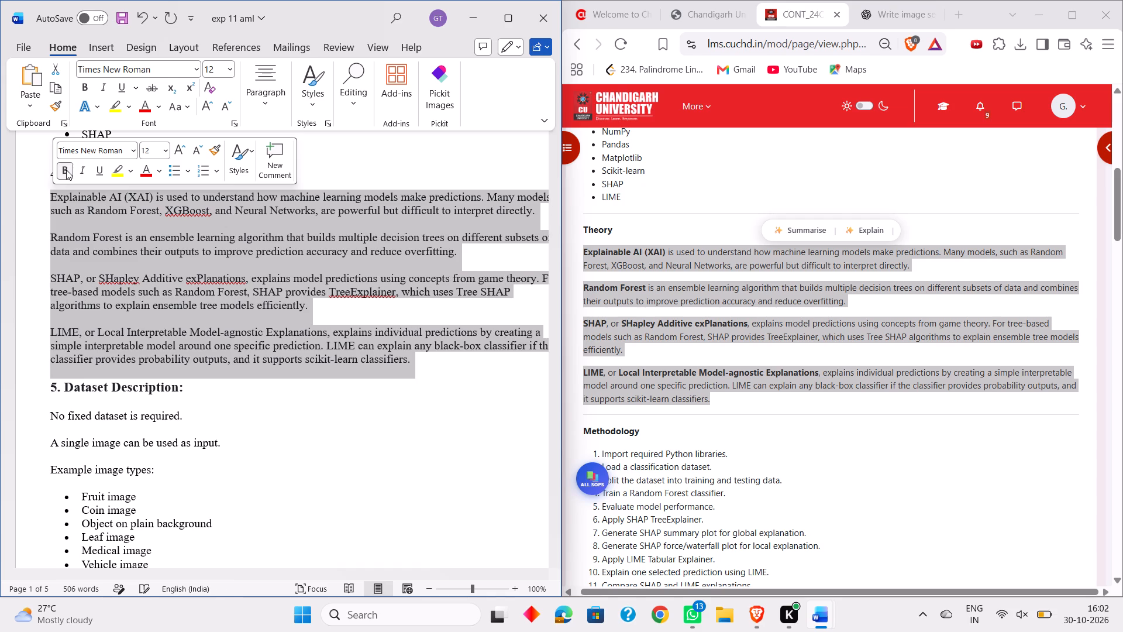
{"action": "left_click", "coordinate": [279, 396]}
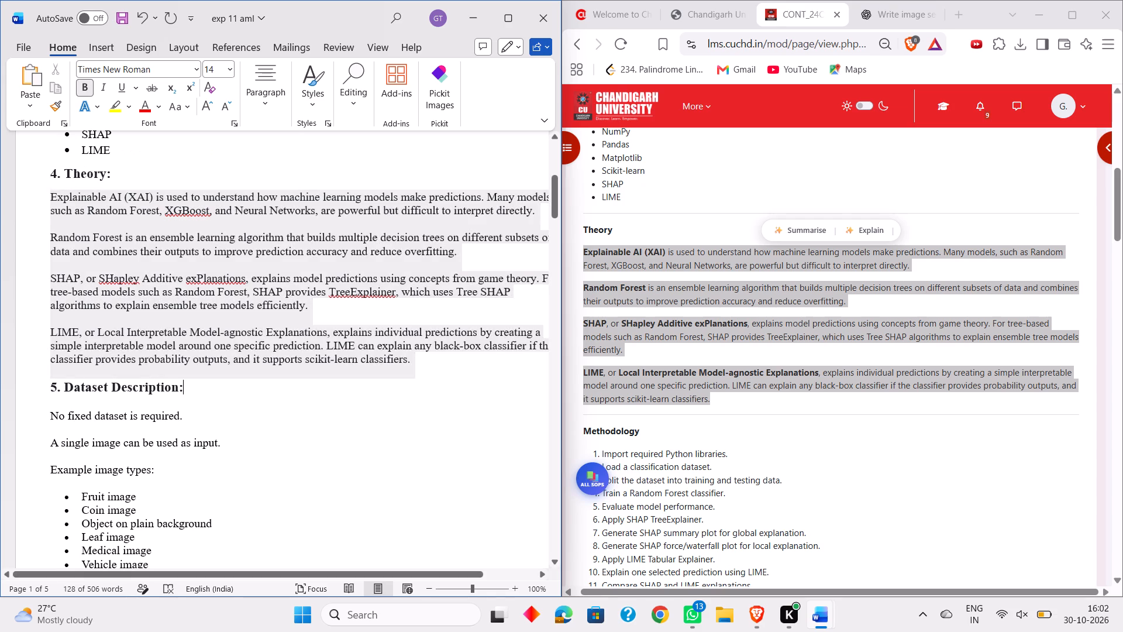
Replace the Dataset Description content, through the example file name, with the manual's Breast Cancer Wisconsin Dataset text and property table.
{"action": "scroll", "coordinate": [279, 396], "scroll_direction": "down", "scroll_amount": 2}
{"action": "scroll", "coordinate": [793, 421], "scroll_direction": "down", "scroll_amount": 1}
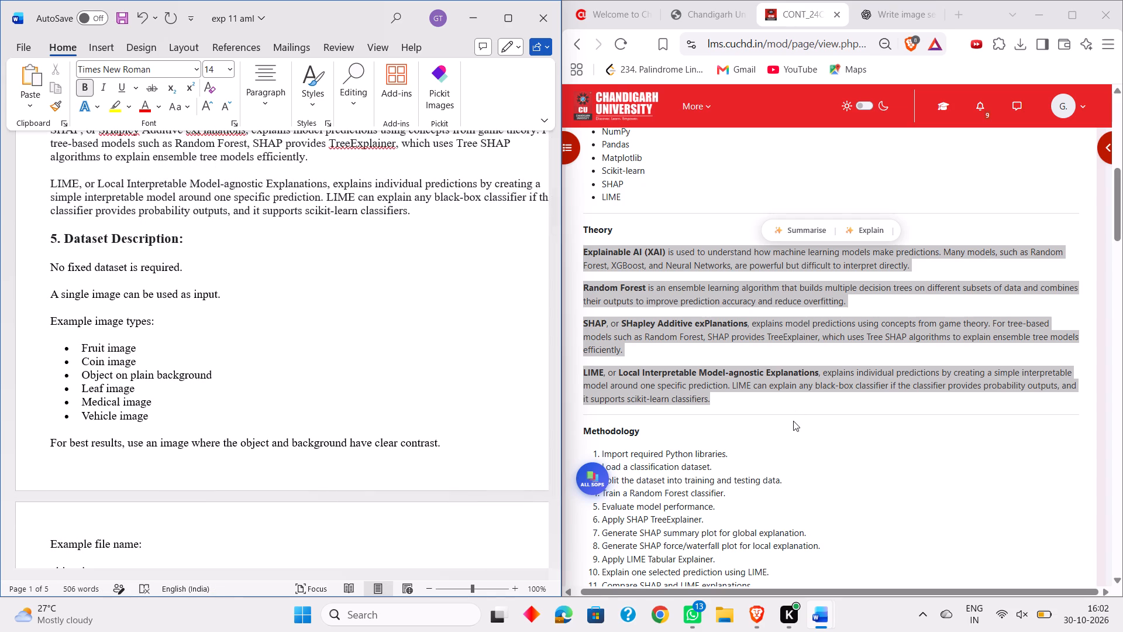
{"action": "scroll", "coordinate": [793, 421], "scroll_direction": "down", "scroll_amount": 2}
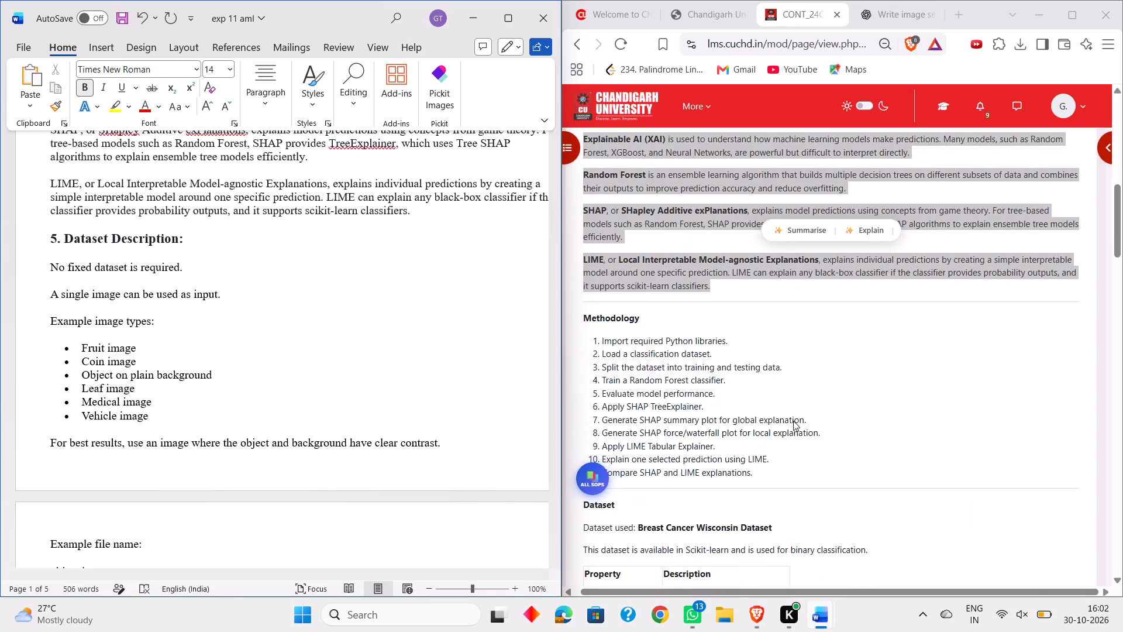
{"action": "scroll", "coordinate": [793, 421], "scroll_direction": "down", "scroll_amount": 3}
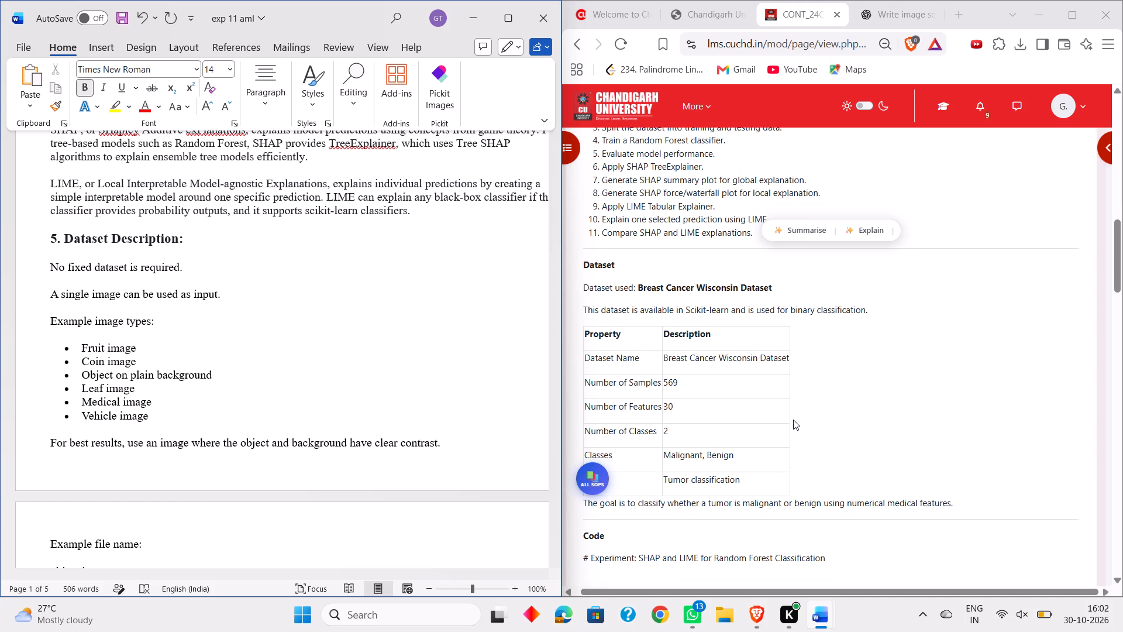
{"action": "left_click_drag", "start_coordinate": [585, 288], "coordinate": [758, 348]}
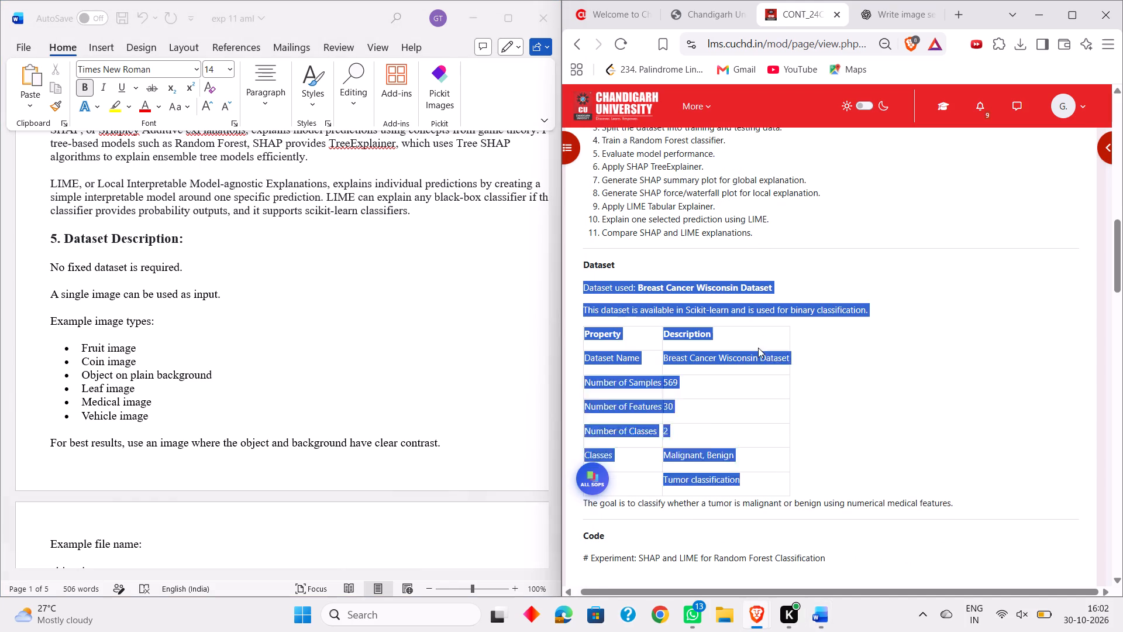
{"action": "left_click_drag", "start_coordinate": [758, 348], "coordinate": [1014, 502]}
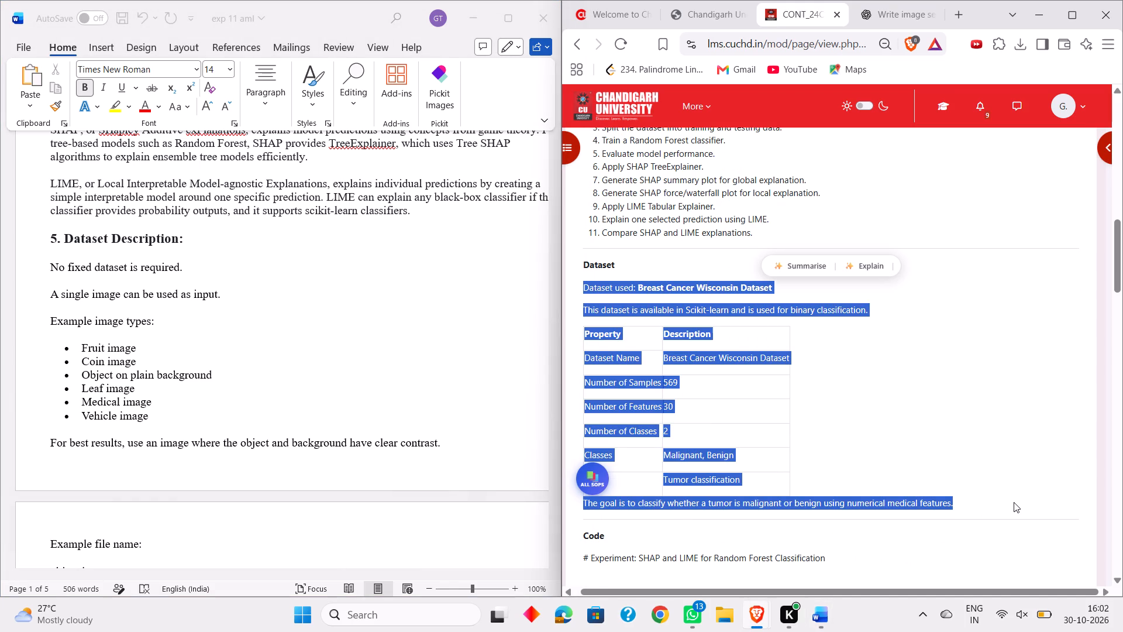
{"action": "key", "text": "ctrl+c"}
{"action": "left_click", "coordinate": [49, 260]}
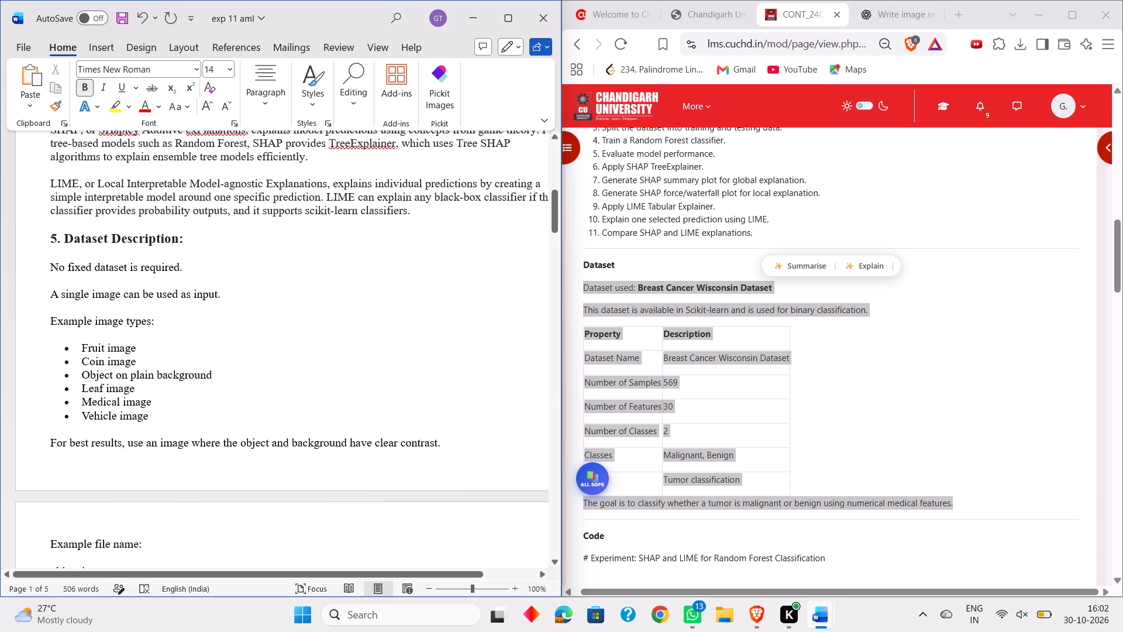
{"action": "left_click_drag", "start_coordinate": [53, 266], "coordinate": [170, 528]}
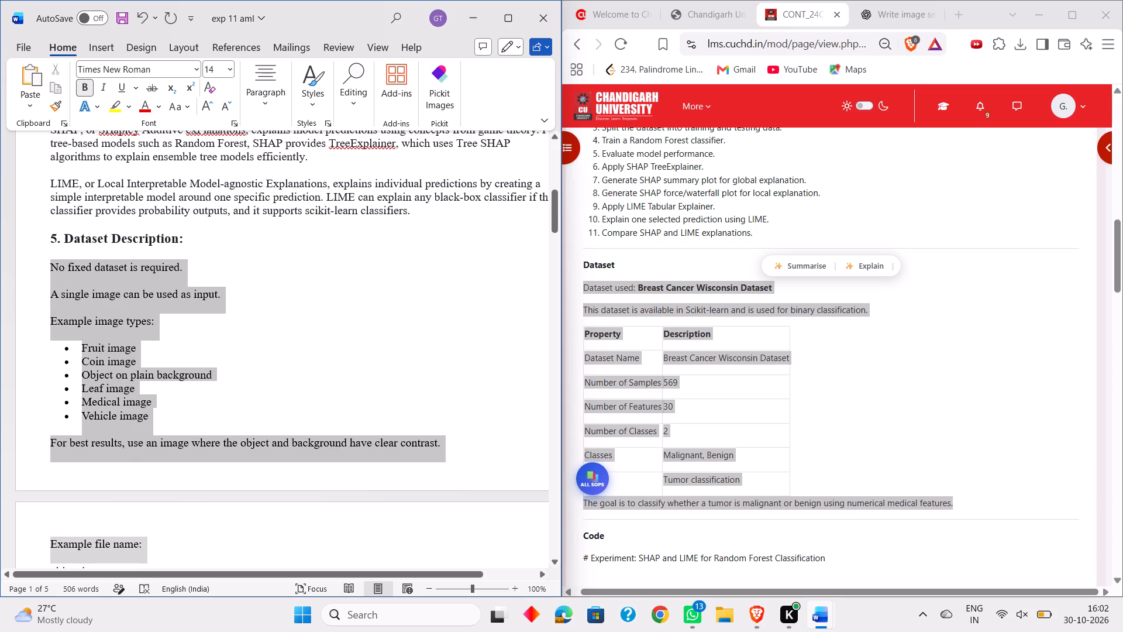
{"action": "left_click_drag", "start_coordinate": [170, 528], "coordinate": [159, 562]}
{"action": "left_click_drag", "start_coordinate": [159, 562], "coordinate": [151, 530]}
{"action": "key", "text": "ctrl+v"}
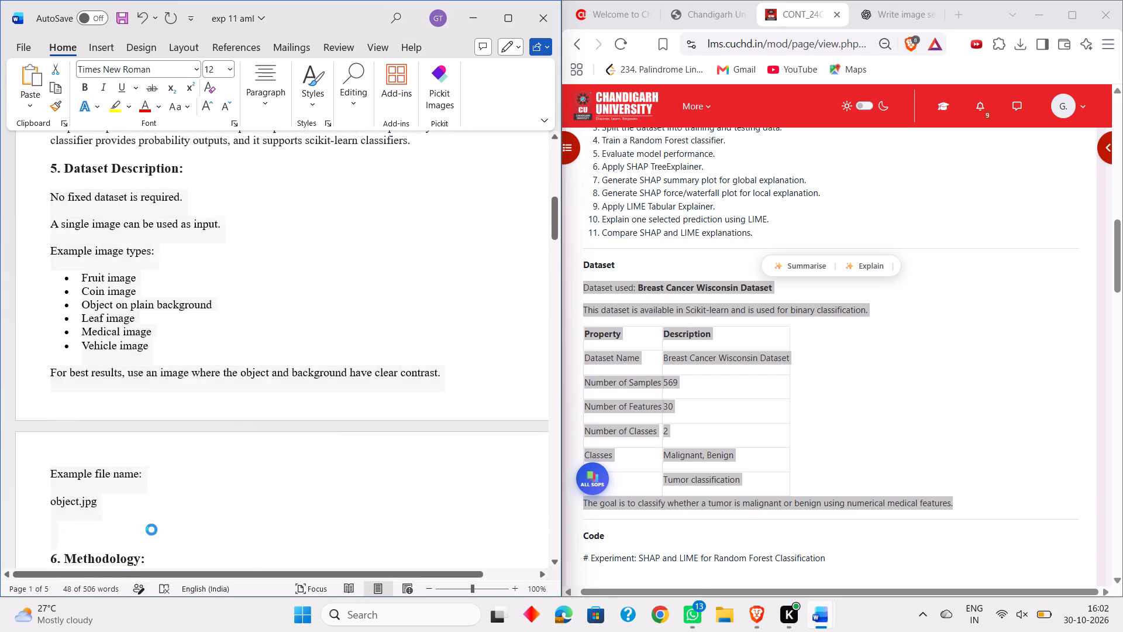
Replace the eleven numbered Methodology items in exp 11 aml with the Methodology list copied from the Experiment-3.3 manual.
{"action": "scroll", "coordinate": [357, 419], "scroll_direction": "down", "scroll_amount": 1}
{"action": "scroll", "coordinate": [722, 321], "scroll_direction": "up", "scroll_amount": 1}
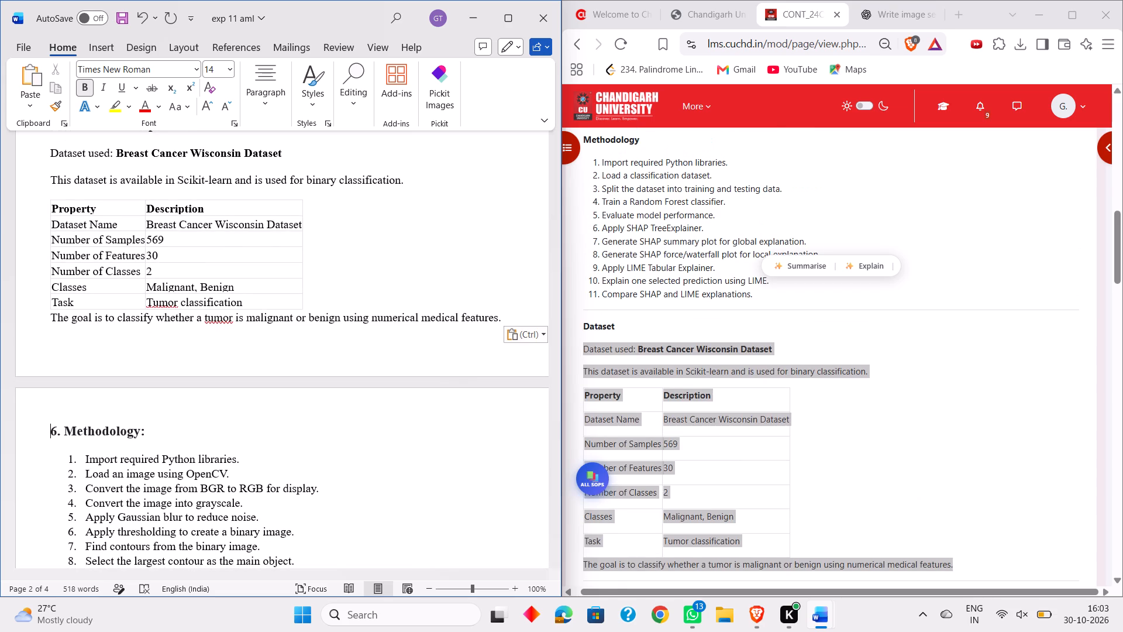
{"action": "left_click_drag", "start_coordinate": [602, 158], "coordinate": [803, 271]}
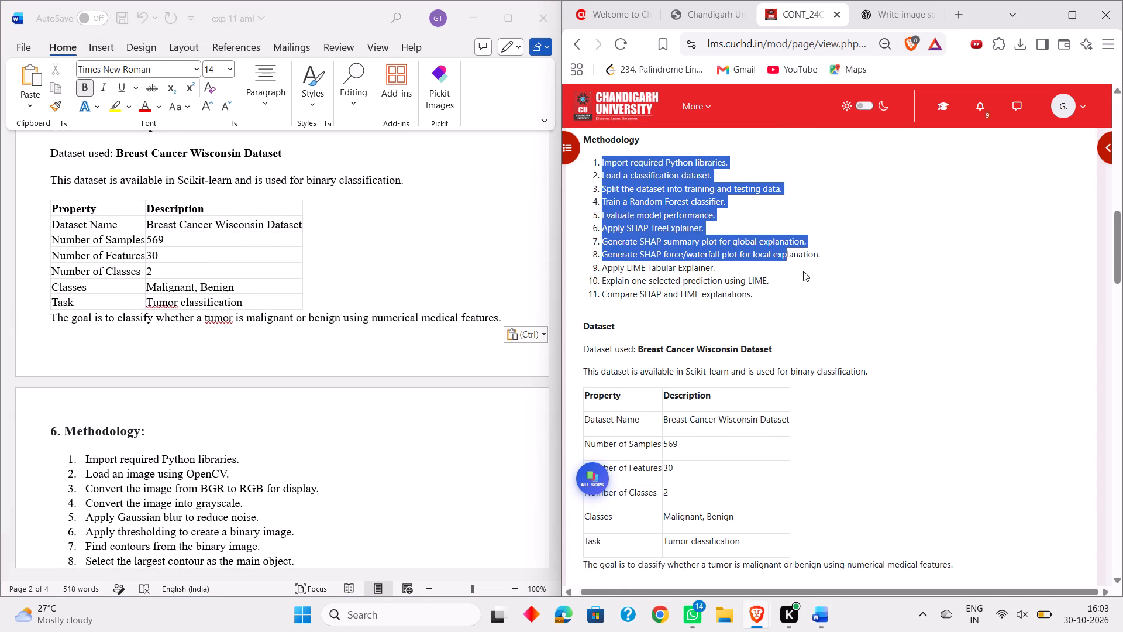
{"action": "left_click_drag", "start_coordinate": [803, 271], "coordinate": [796, 287]}
{"action": "key", "text": "ctrl+c"}
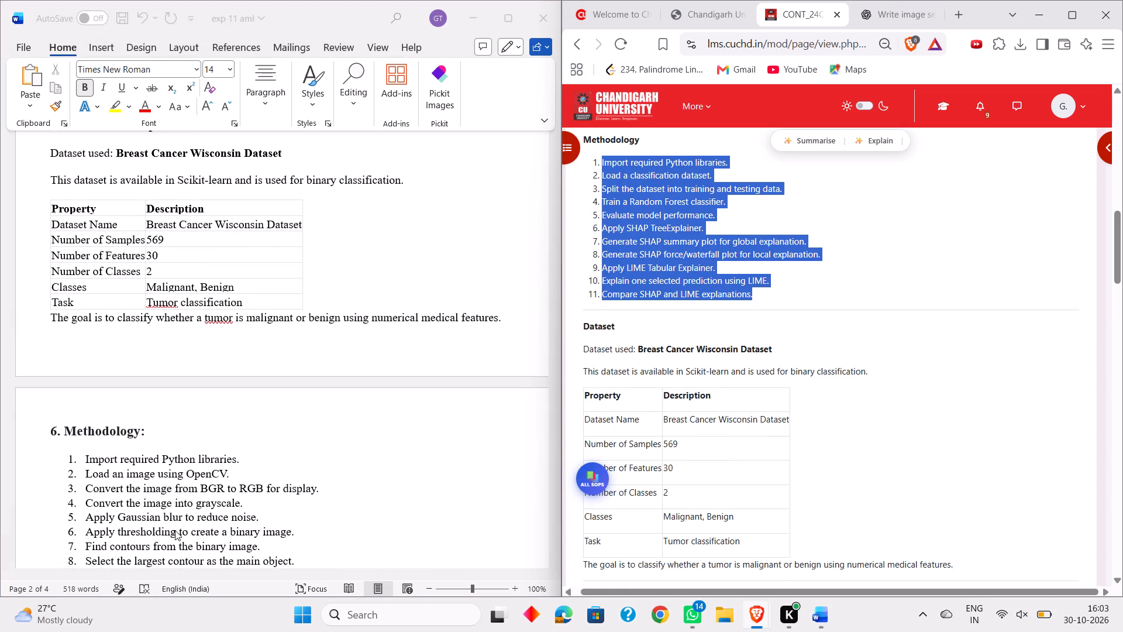
{"action": "scroll", "coordinate": [175, 530], "scroll_direction": "down", "scroll_amount": 1}
{"action": "left_click", "coordinate": [91, 197]}
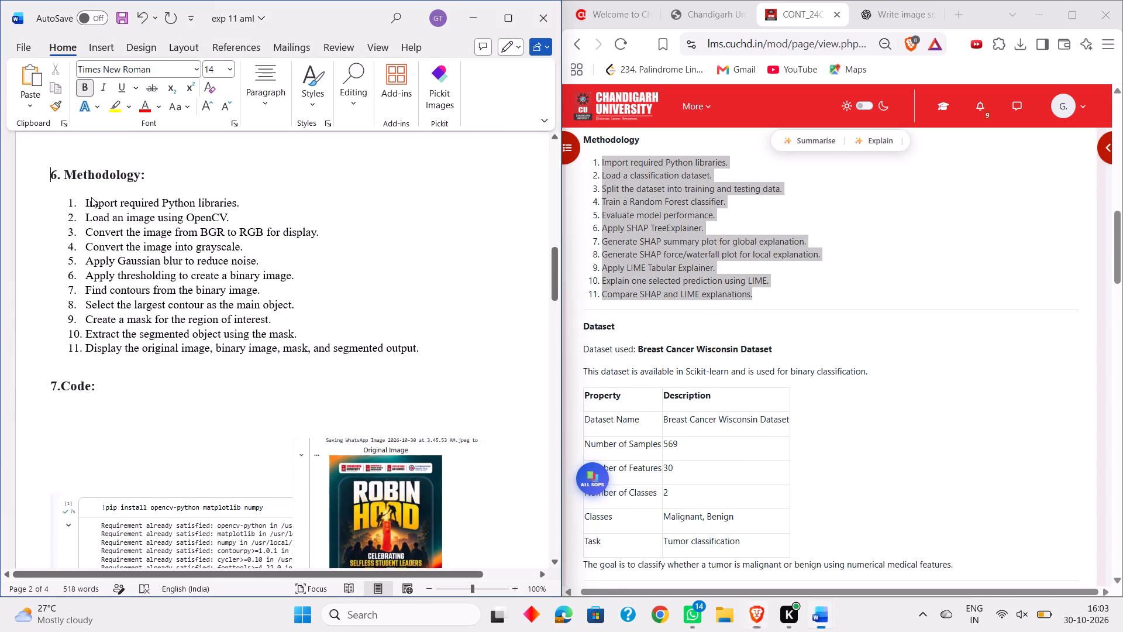
{"action": "left_click_drag", "start_coordinate": [84, 200], "coordinate": [414, 349]}
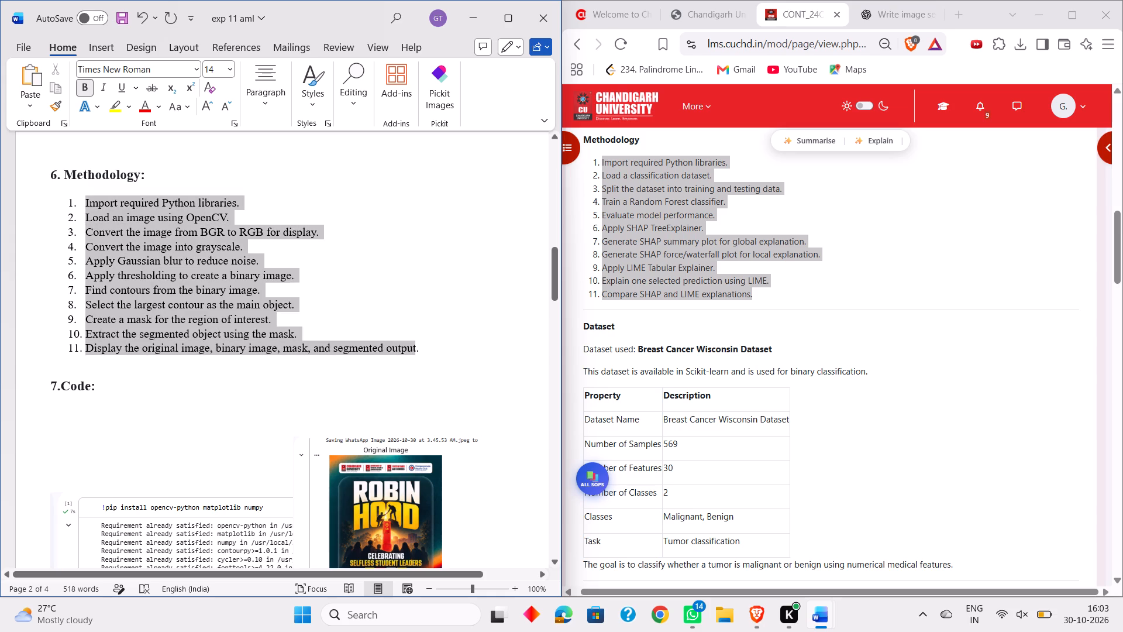
{"action": "left_click_drag", "start_coordinate": [414, 349], "coordinate": [418, 349]}
{"action": "key", "text": "ctrl+v"}
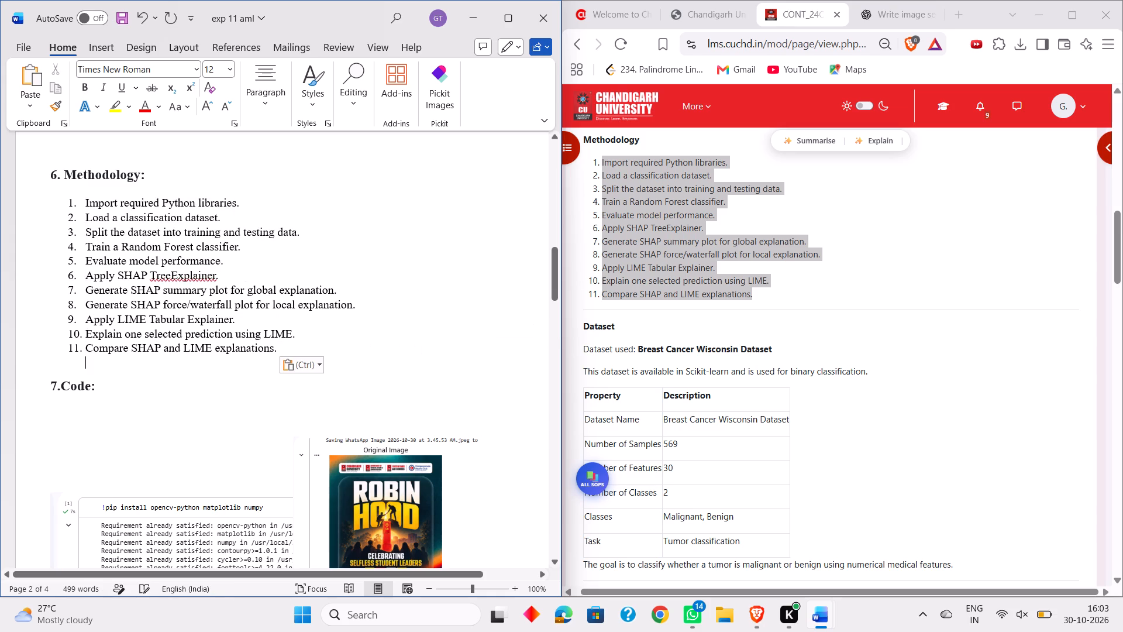
{"action": "scroll", "coordinate": [714, 415], "scroll_direction": "down", "scroll_amount": 3}
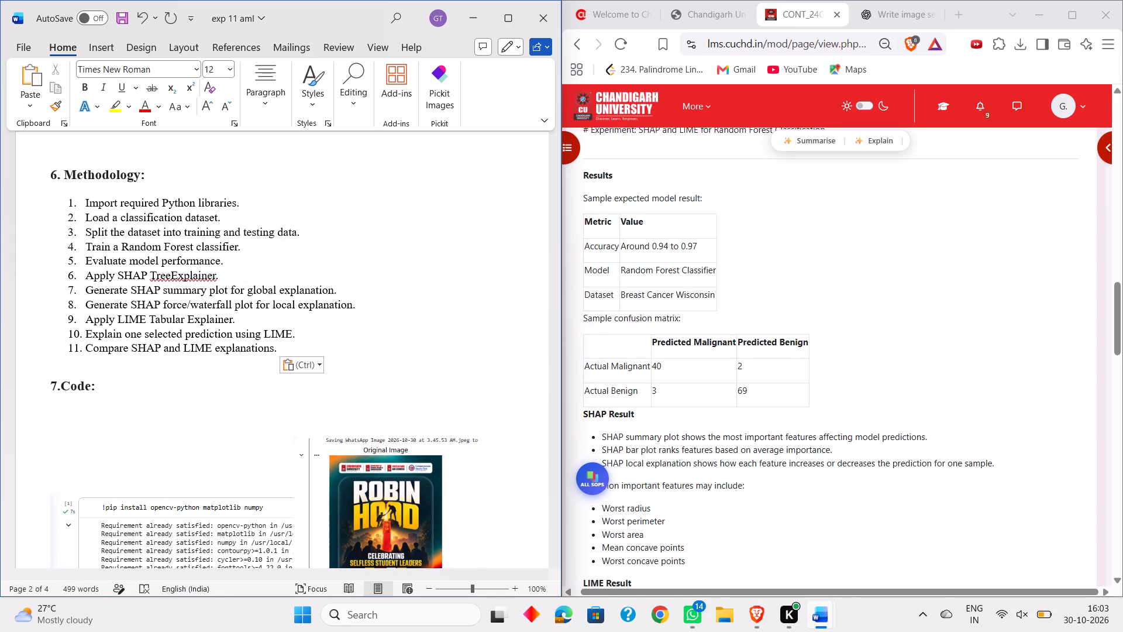
{"action": "scroll", "coordinate": [714, 415], "scroll_direction": "down", "scroll_amount": 3}
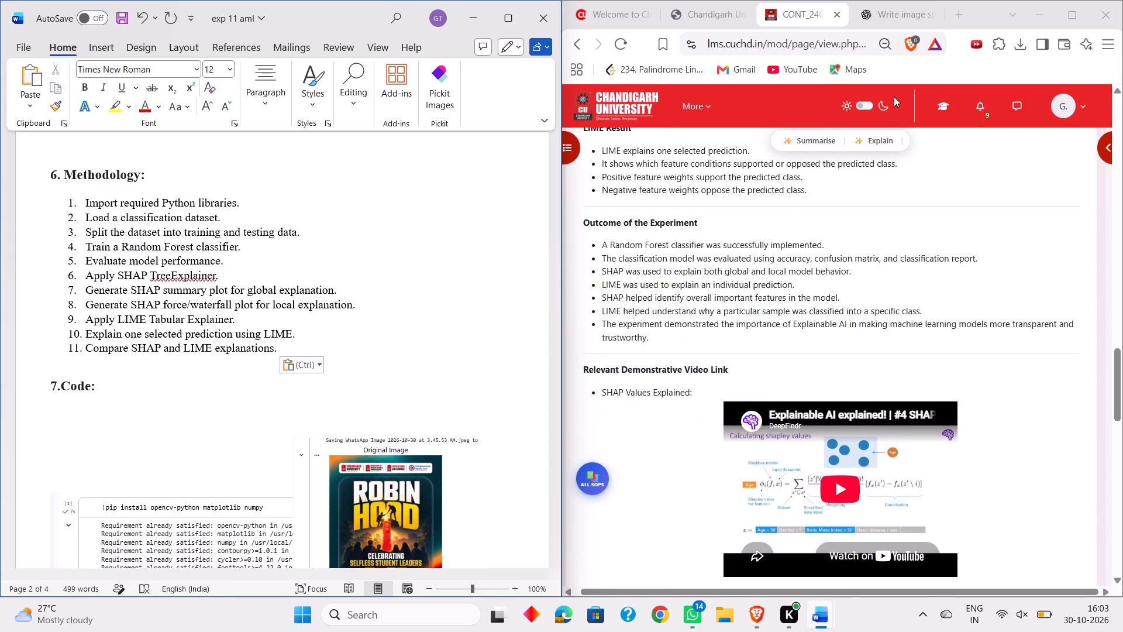
{"action": "scroll", "coordinate": [703, 286], "scroll_direction": "up", "scroll_amount": 10}
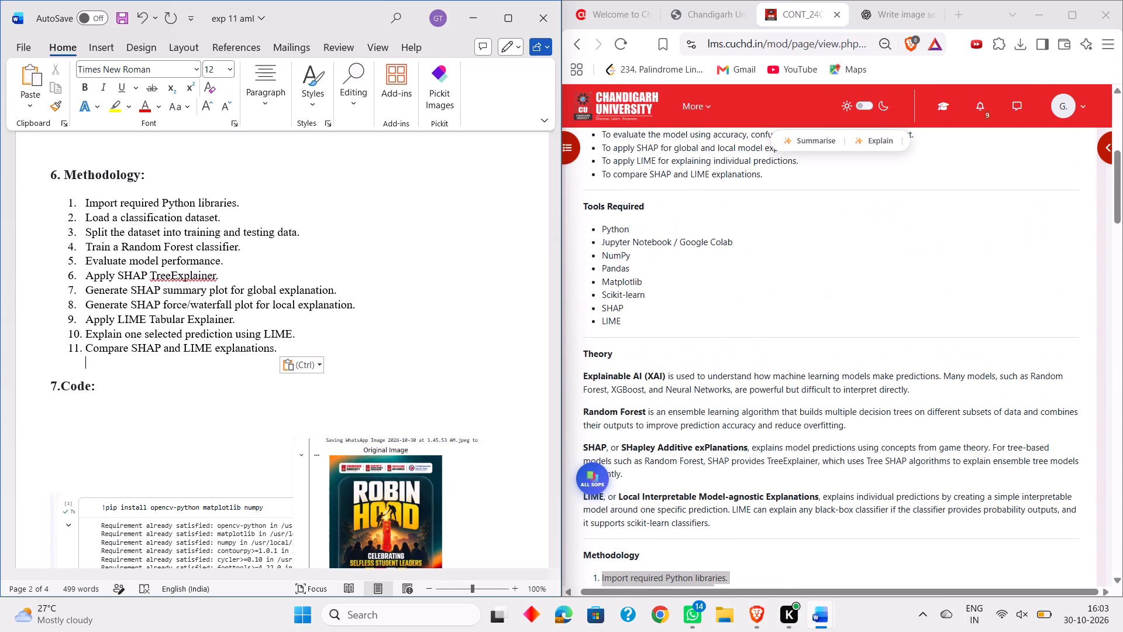
{"action": "scroll", "coordinate": [680, 294], "scroll_direction": "up", "scroll_amount": 5}
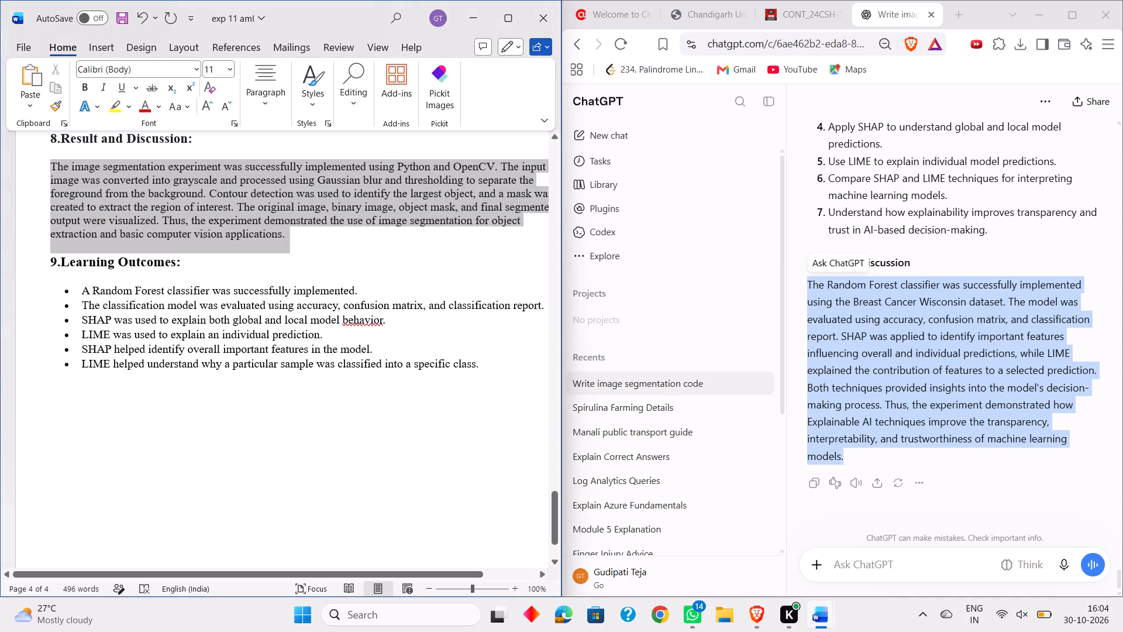
{"action": "left_click_drag", "start_coordinate": [288, 232], "coordinate": [290, 232]}
{"action": "key", "text": "ctrl+v"}
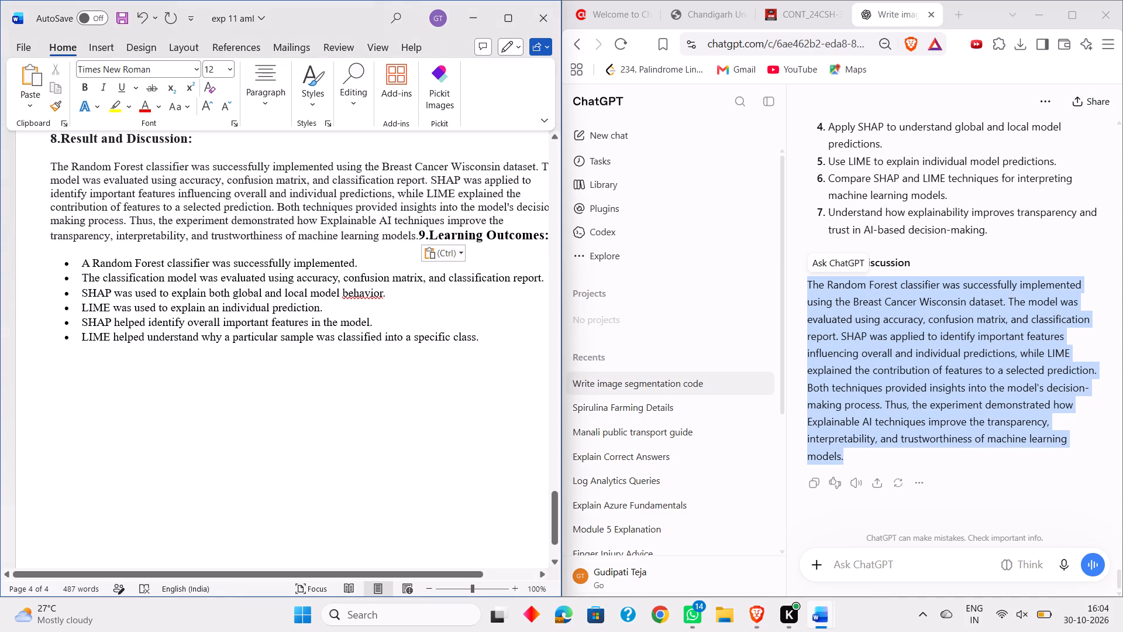
{"action": "key", "text": "Return"}
Bring up the Colab notebook window in place of ChatGPT, side by side with exp 11 aml.
{"action": "scroll", "coordinate": [290, 232], "scroll_direction": "up", "scroll_amount": 1}
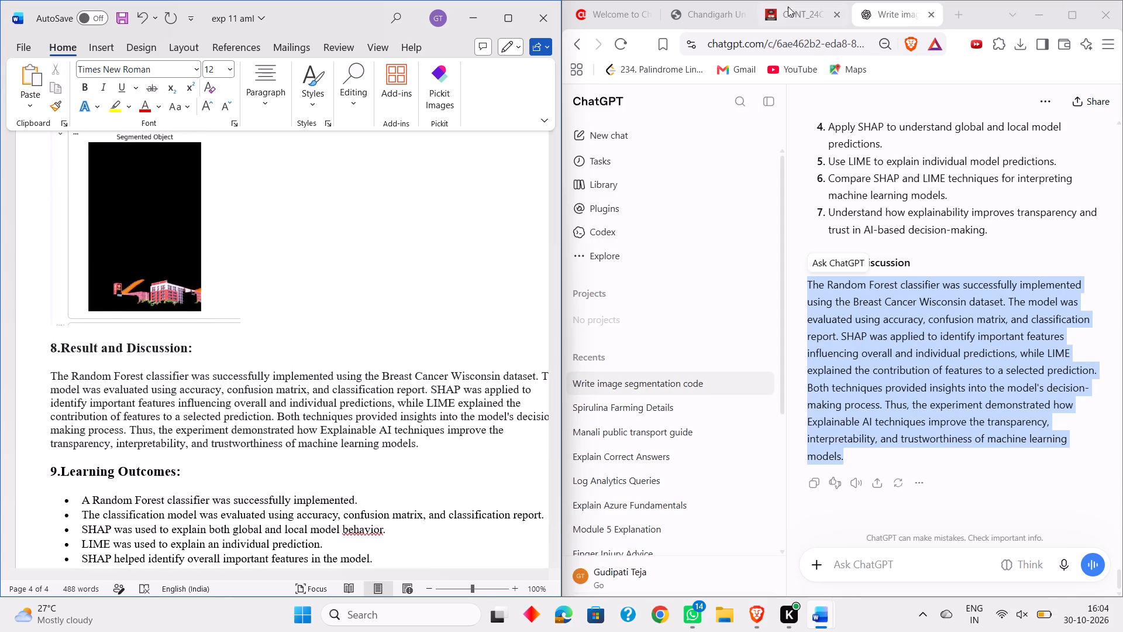
{"action": "left_click", "coordinate": [1039, 19]}
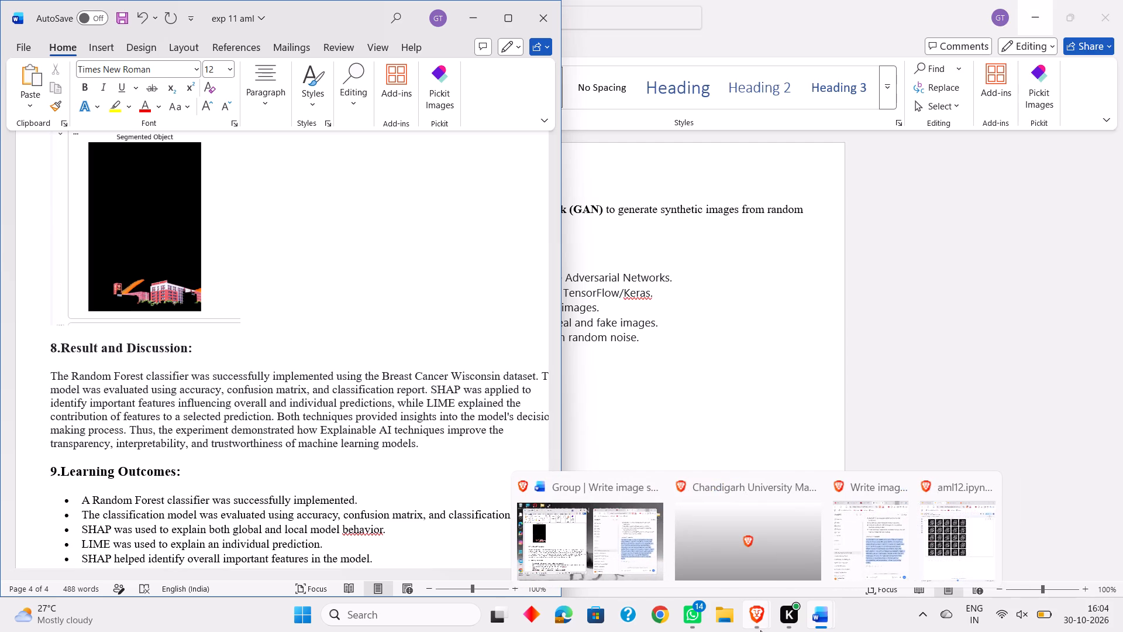
{"action": "left_click", "coordinate": [955, 542]}
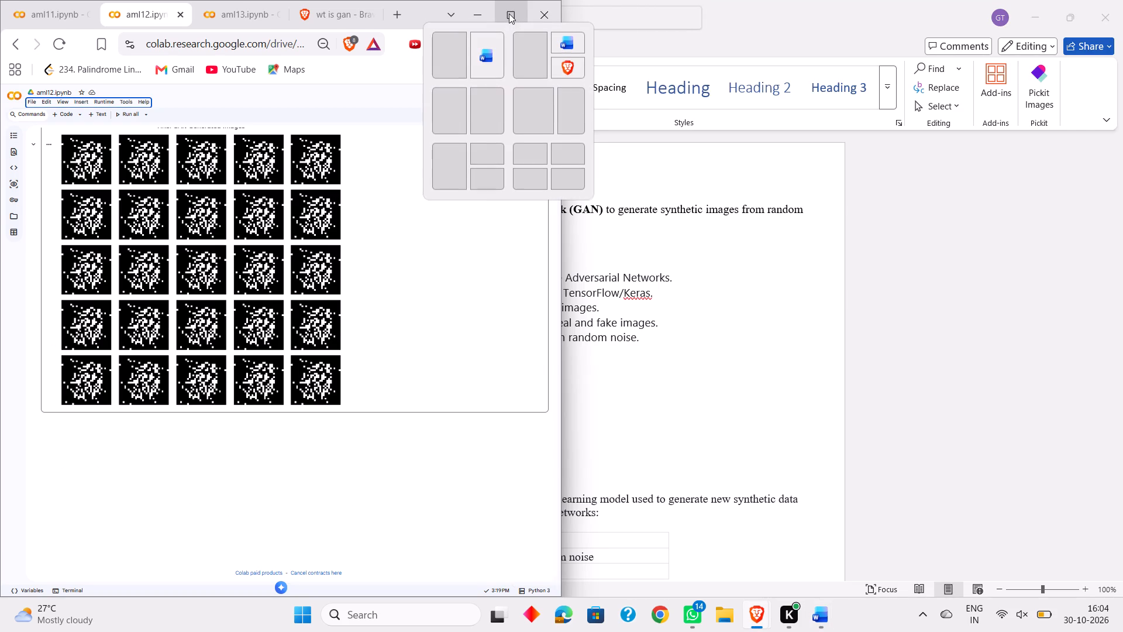
{"action": "left_click", "coordinate": [438, 47]}
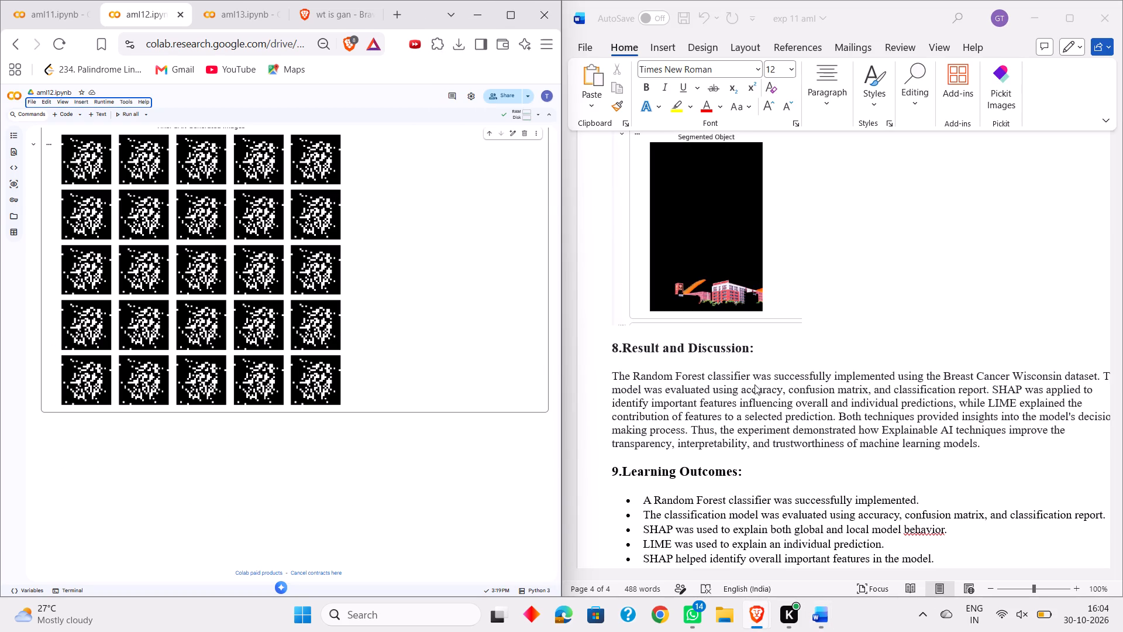
Delete the Segmented Object, Detected Object Contour and Object Mask screenshots from the Code section of exp 11 aml.
{"action": "scroll", "coordinate": [752, 388], "scroll_direction": "up", "scroll_amount": 1}
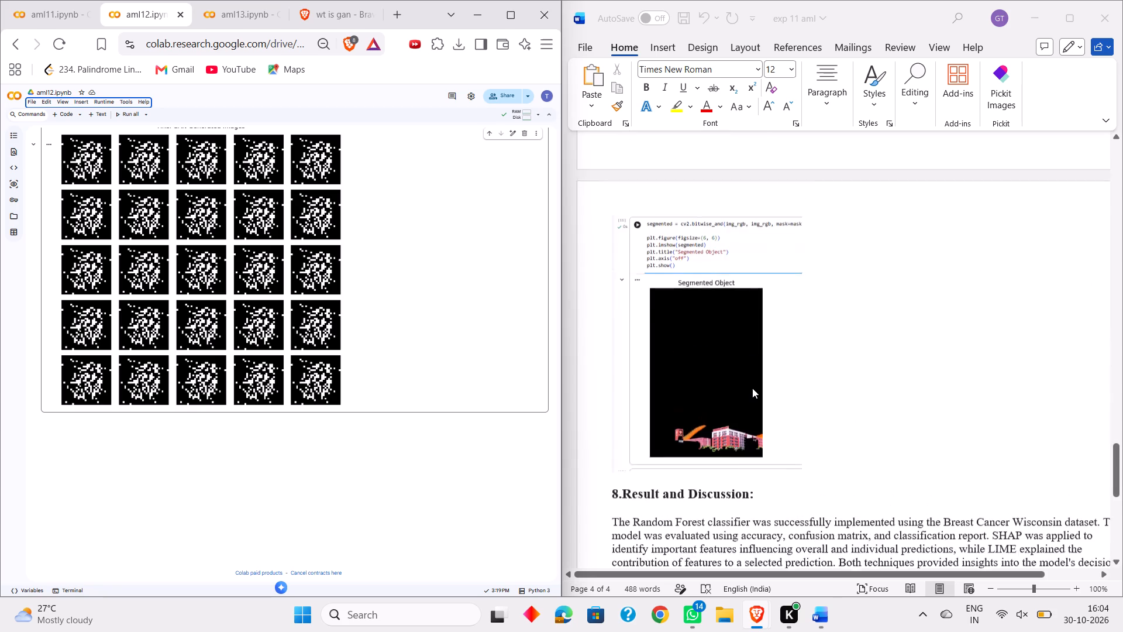
{"action": "left_click", "coordinate": [709, 383]}
{"action": "left_click", "coordinate": [709, 383]}
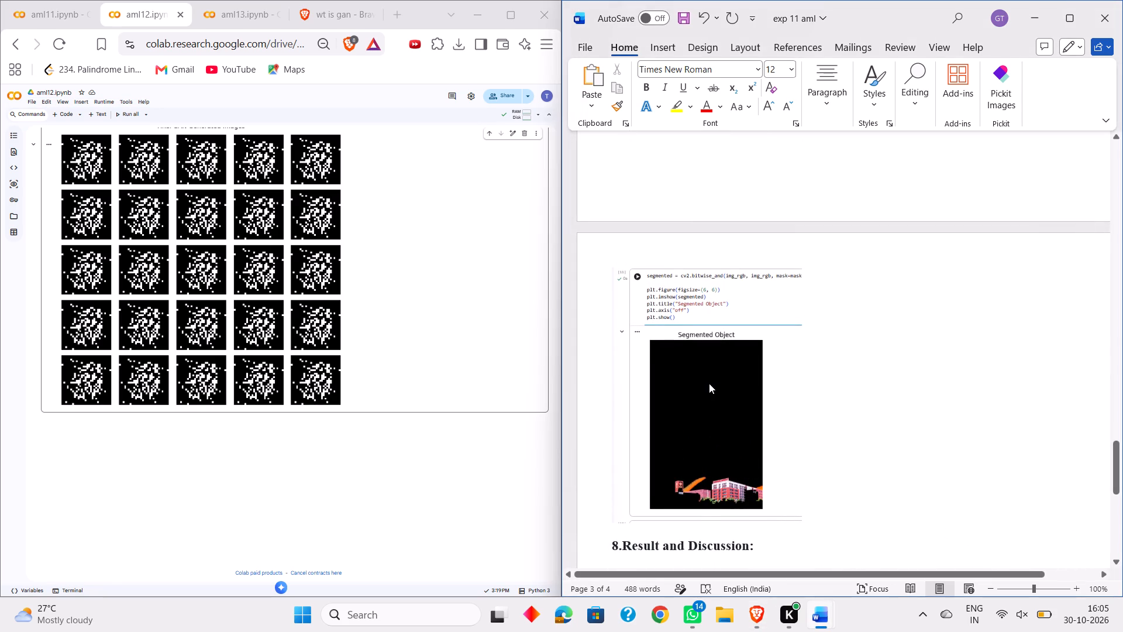
{"action": "key", "text": "BackSpace"}
{"action": "scroll", "coordinate": [709, 383], "scroll_direction": "up", "scroll_amount": 2}
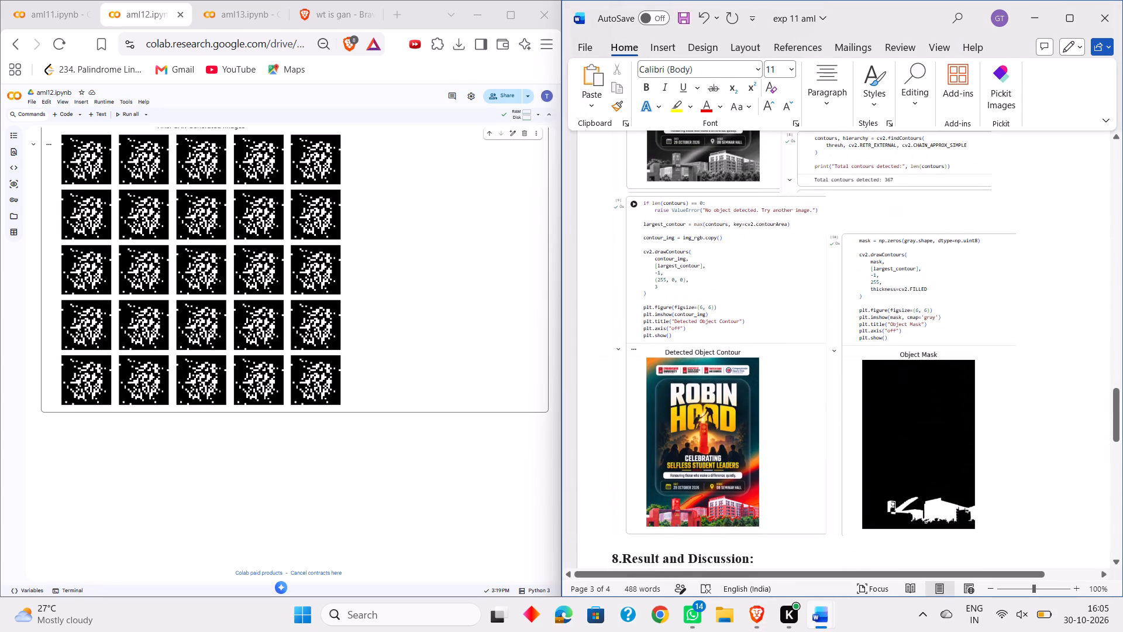
{"action": "left_click", "coordinate": [748, 376]}
{"action": "key", "text": "BackSpace"}
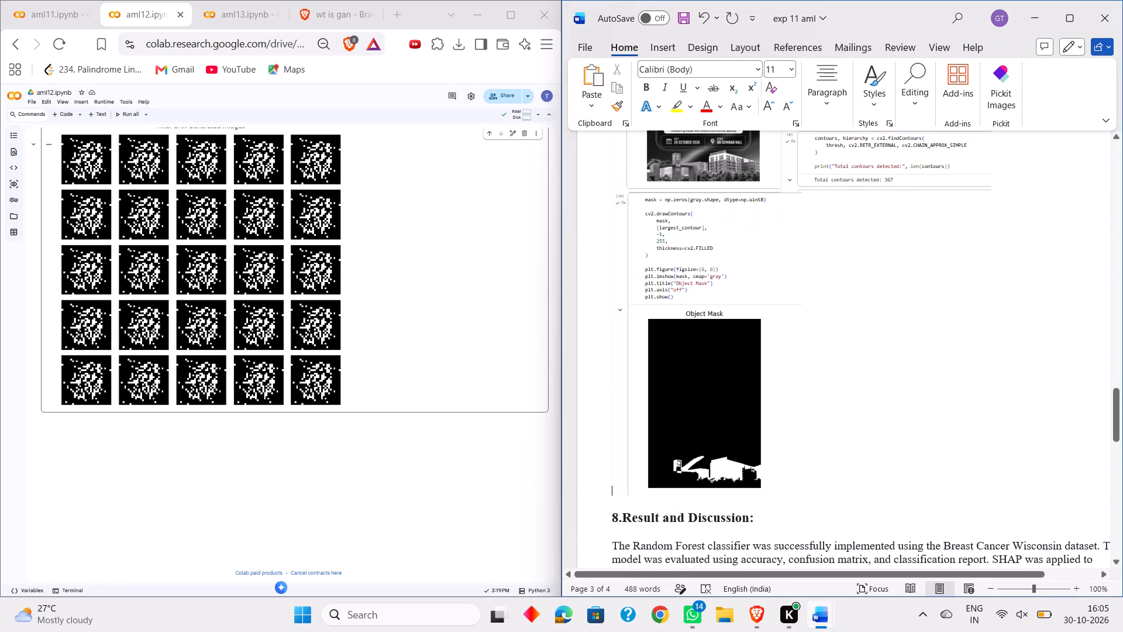
{"action": "left_click", "coordinate": [726, 369]}
{"action": "key", "text": "BackSpace"}
Delete the remaining image segmentation screenshots from the Code section: thresholding and contours, Gaussian blur, library installation, original and grayscale images.
{"action": "scroll", "coordinate": [726, 369], "scroll_direction": "up", "scroll_amount": 1}
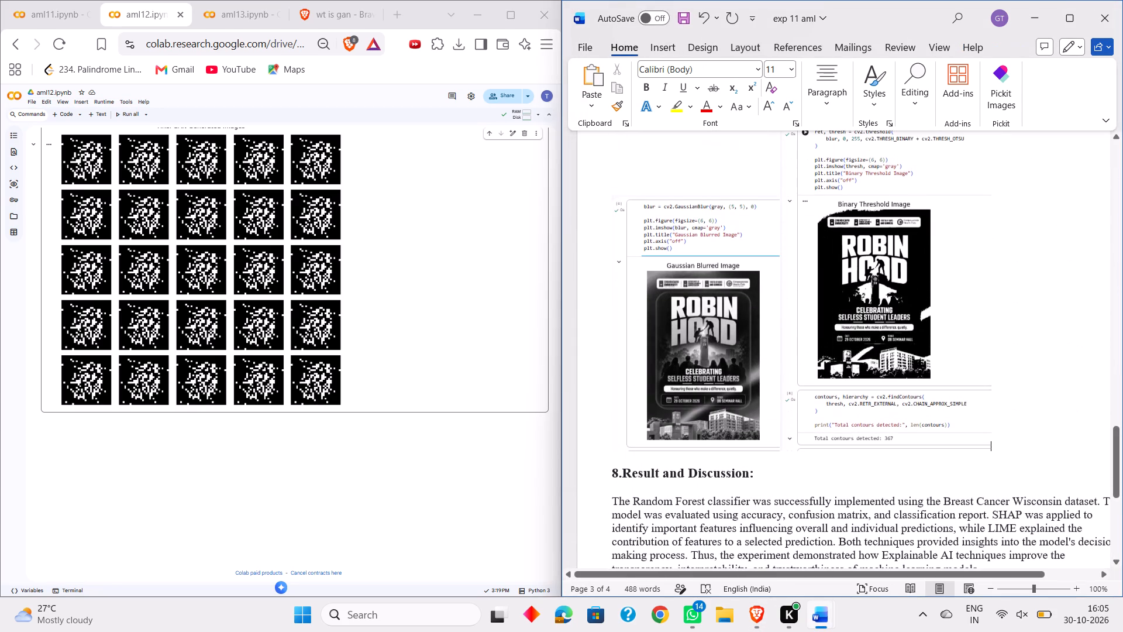
{"action": "left_click", "coordinate": [811, 328]}
{"action": "key", "text": "BackSpace"}
{"action": "left_click", "coordinate": [731, 309]}
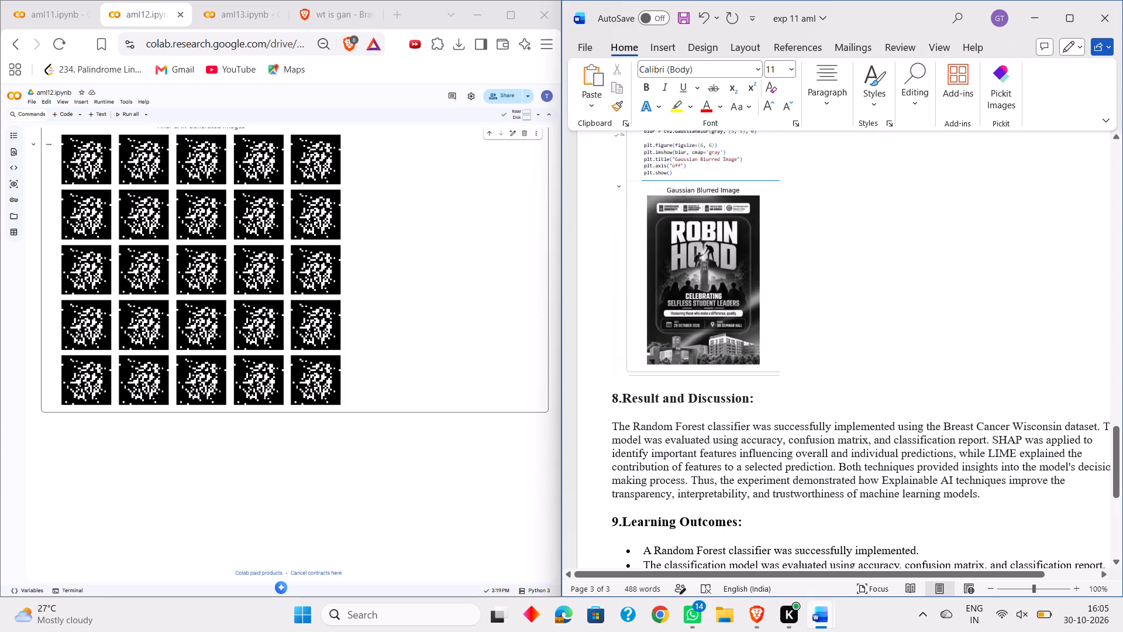
{"action": "key", "text": "BackSpace"}
{"action": "scroll", "coordinate": [731, 309], "scroll_direction": "up", "scroll_amount": 5}
{"action": "left_click", "coordinate": [807, 216]}
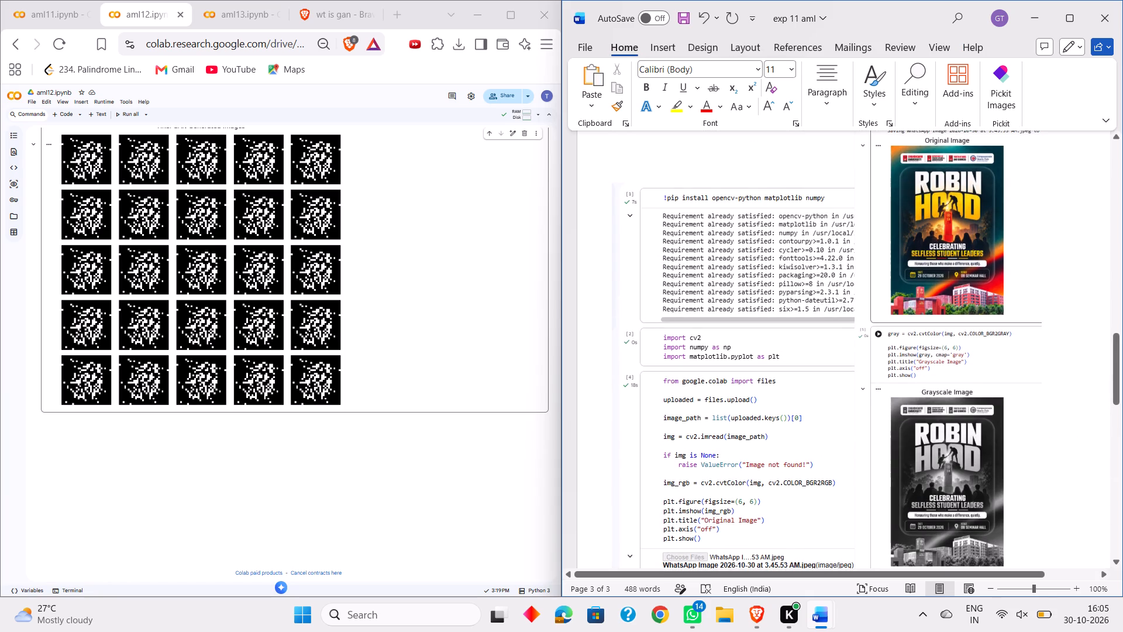
{"action": "key", "text": "BackSpace"}
{"action": "left_click", "coordinate": [807, 216]}
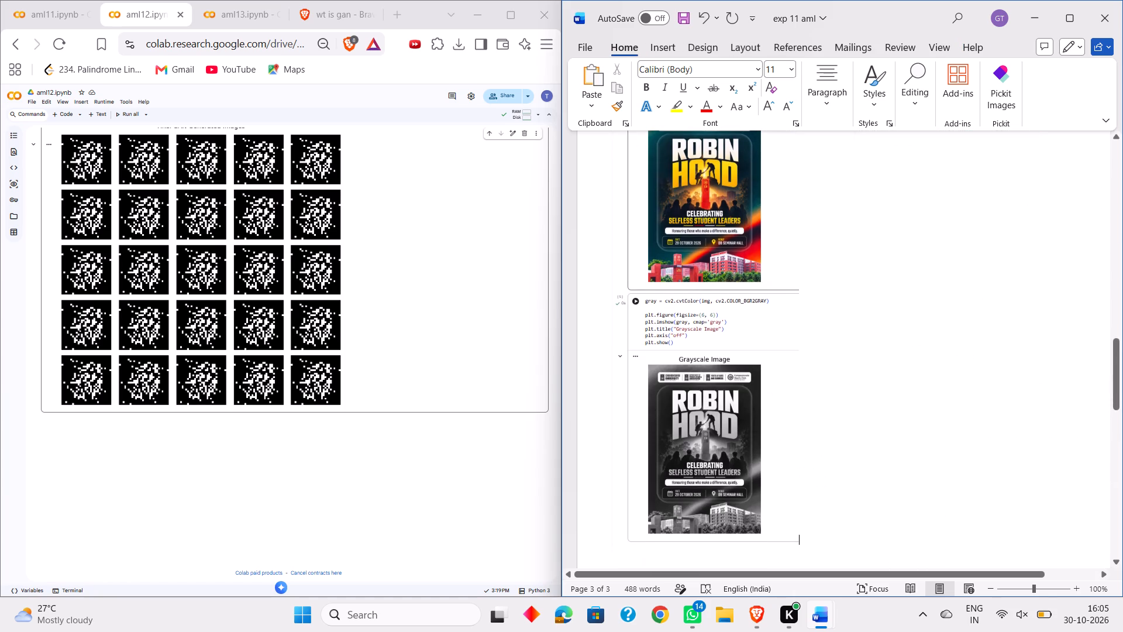
{"action": "left_click", "coordinate": [682, 260]}
{"action": "key", "text": "BackSpace"}
{"action": "scroll", "coordinate": [682, 260], "scroll_direction": "up", "scroll_amount": 1}
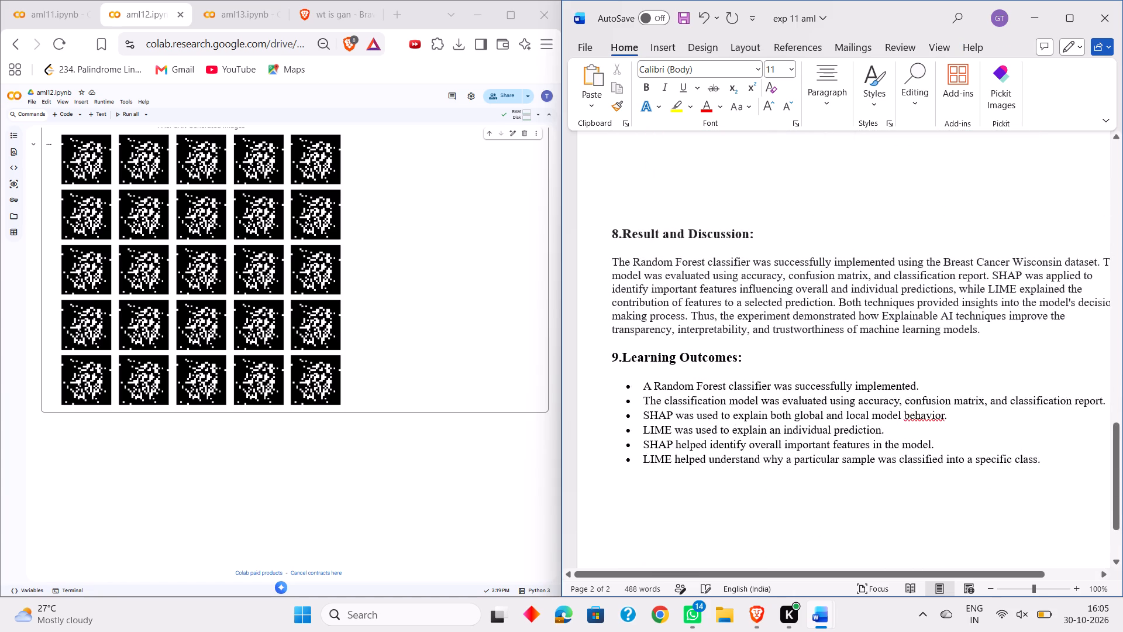
{"action": "scroll", "coordinate": [682, 260], "scroll_direction": "up", "scroll_amount": 1}
Switch to the aml13.ipynb notebook in Colab.
{"action": "left_click", "coordinate": [245, 10]}
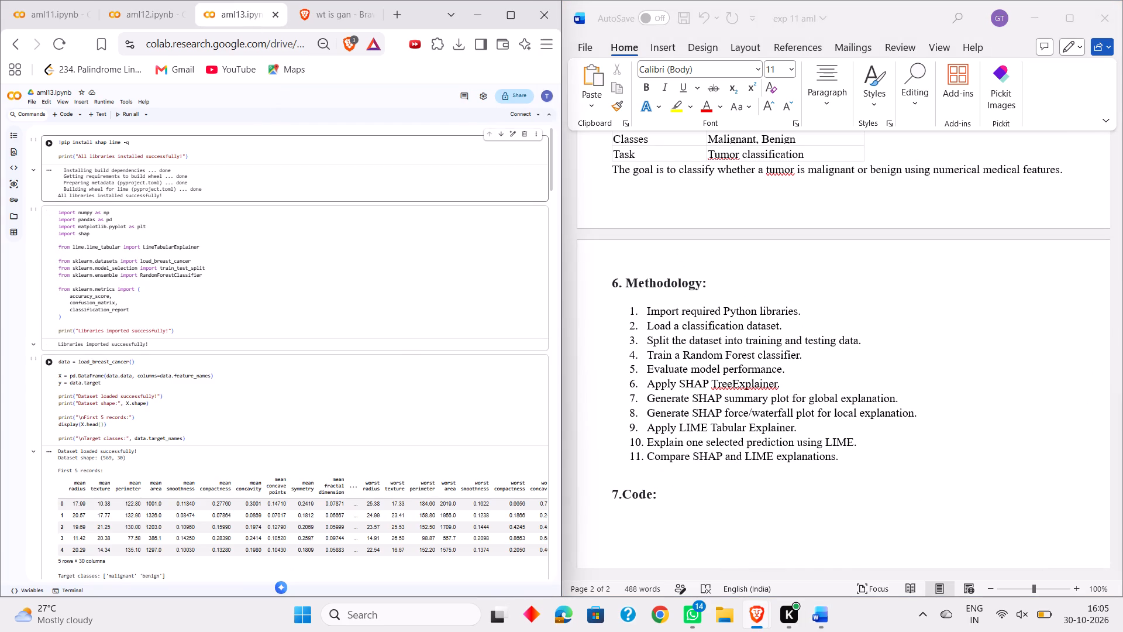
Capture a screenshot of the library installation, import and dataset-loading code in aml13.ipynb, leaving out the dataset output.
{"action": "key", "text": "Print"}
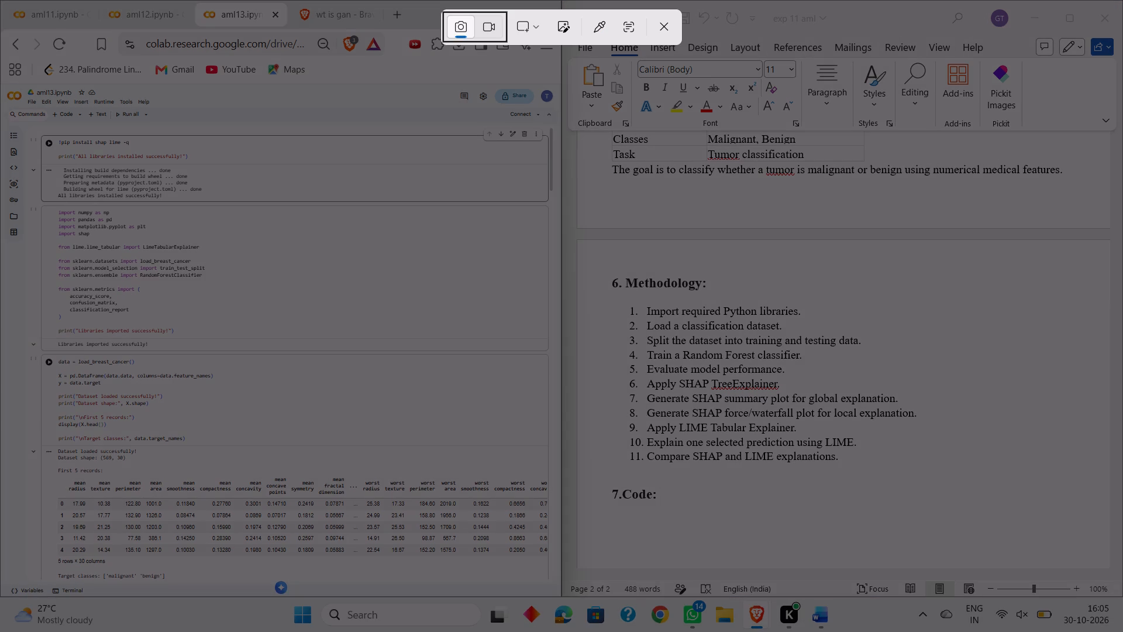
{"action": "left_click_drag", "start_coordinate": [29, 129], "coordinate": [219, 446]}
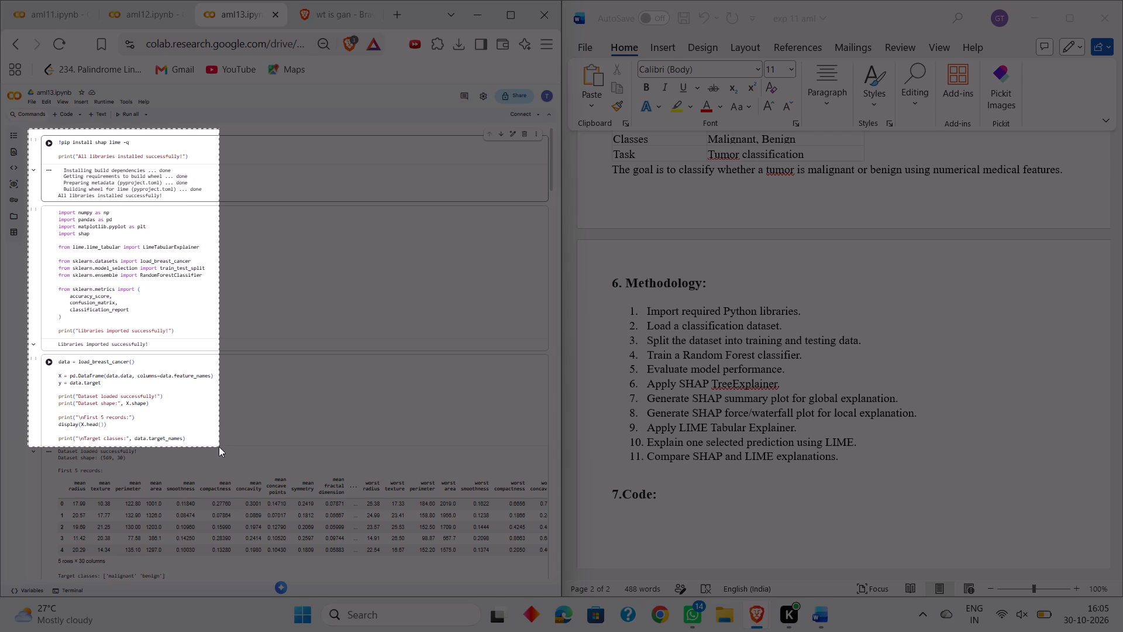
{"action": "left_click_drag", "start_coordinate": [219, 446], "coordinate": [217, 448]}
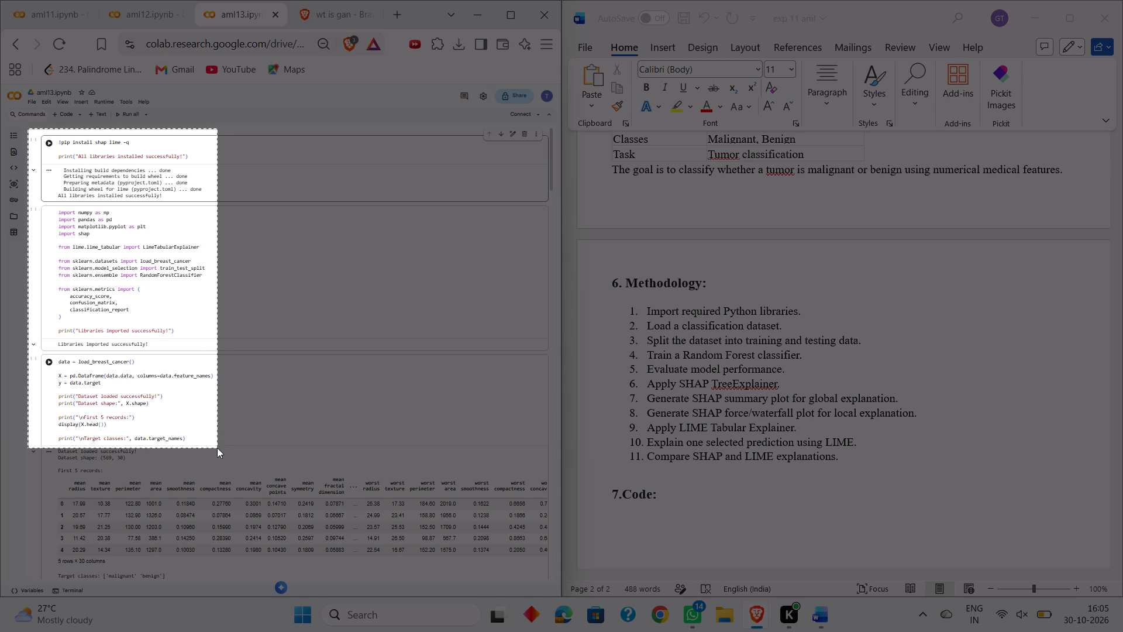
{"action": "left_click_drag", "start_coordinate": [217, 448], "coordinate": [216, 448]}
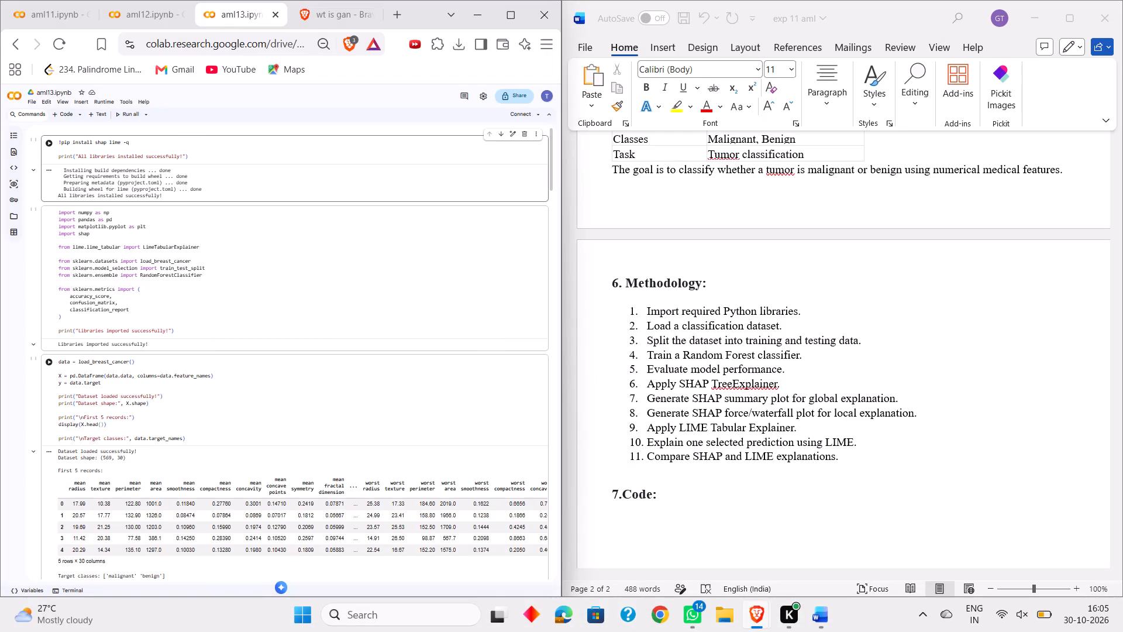
Capture a screenshot of only the first two aml13.ipynb cells, the SHAP and LIME installation and the library imports, with their outputs.
{"action": "scroll", "coordinate": [797, 425], "scroll_direction": "down", "scroll_amount": 5}
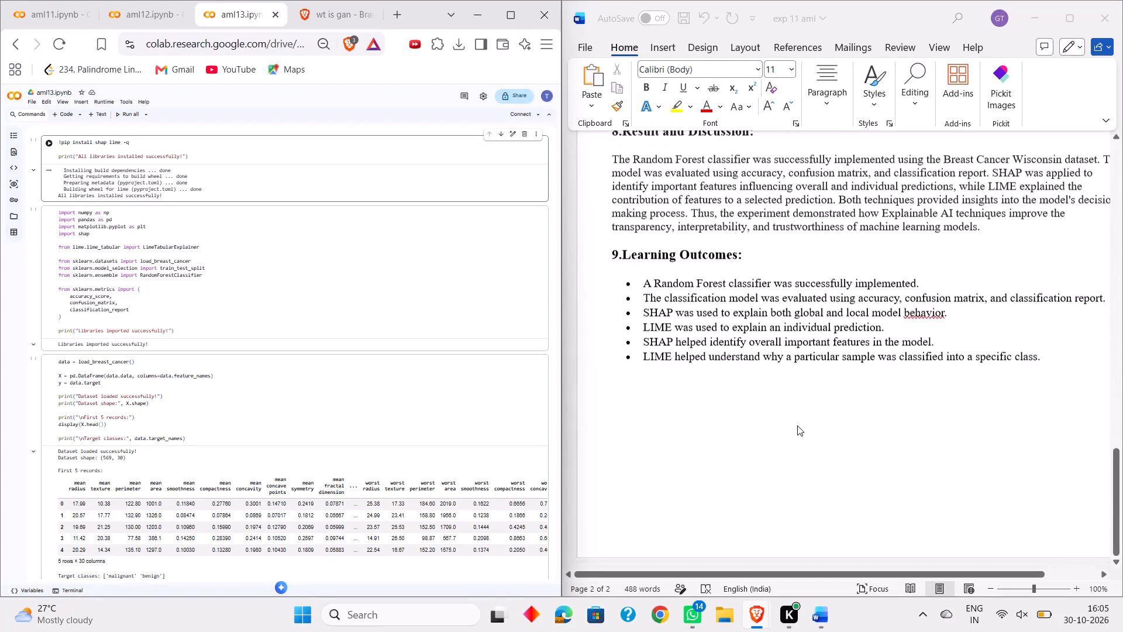
{"action": "scroll", "coordinate": [797, 425], "scroll_direction": "down", "scroll_amount": 1}
{"action": "scroll", "coordinate": [797, 425], "scroll_direction": "up", "scroll_amount": 3}
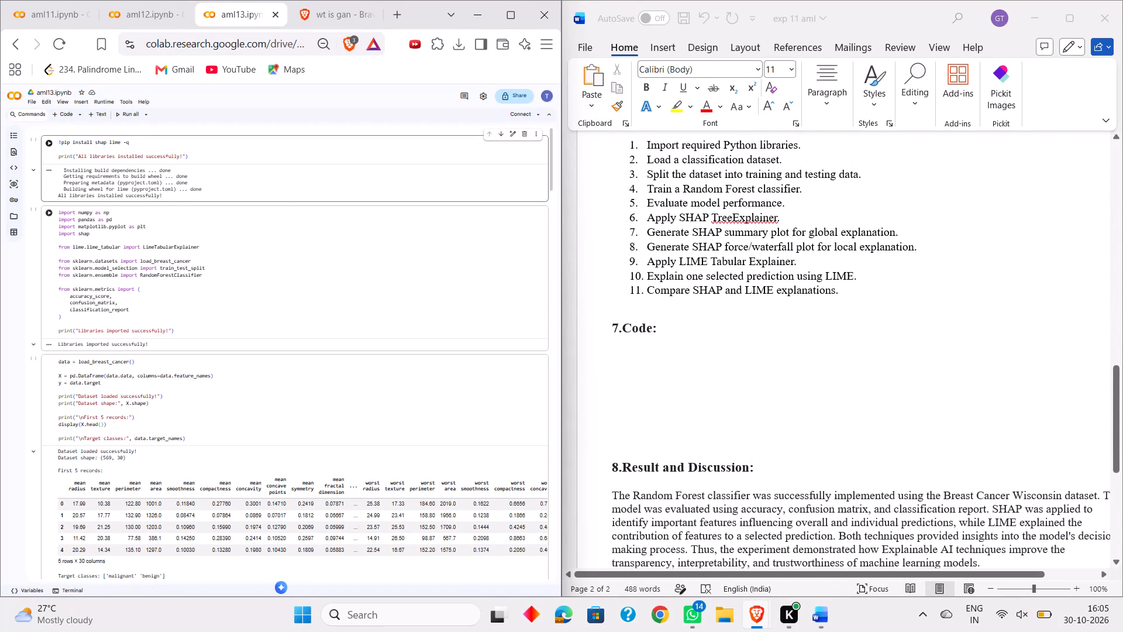
{"action": "key", "text": "Print"}
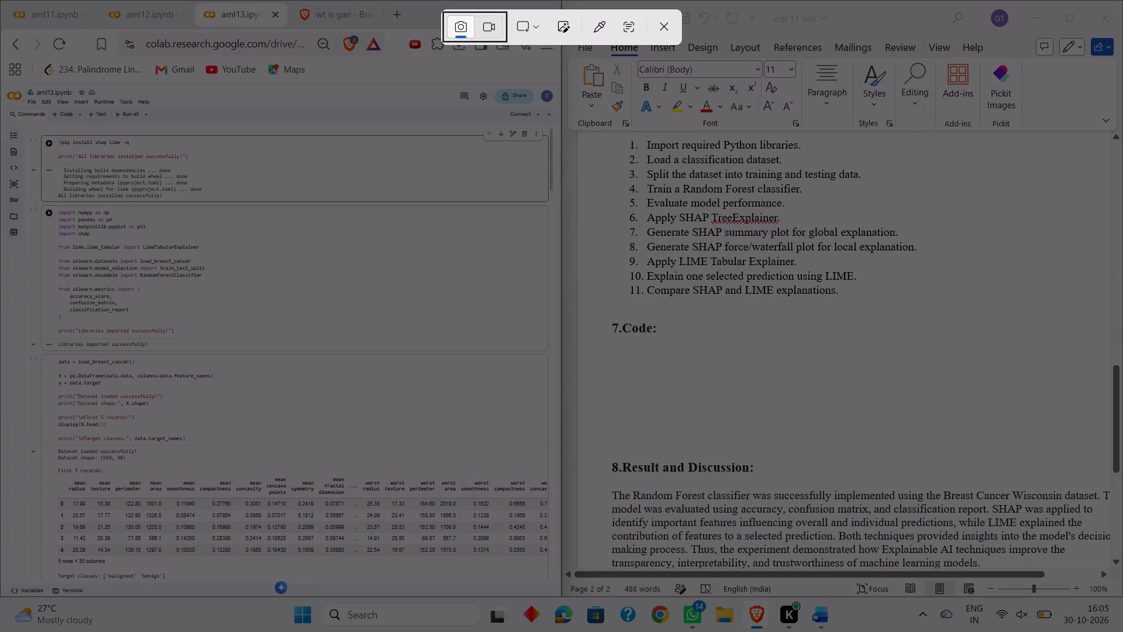
{"action": "left_click_drag", "start_coordinate": [26, 128], "coordinate": [230, 353]}
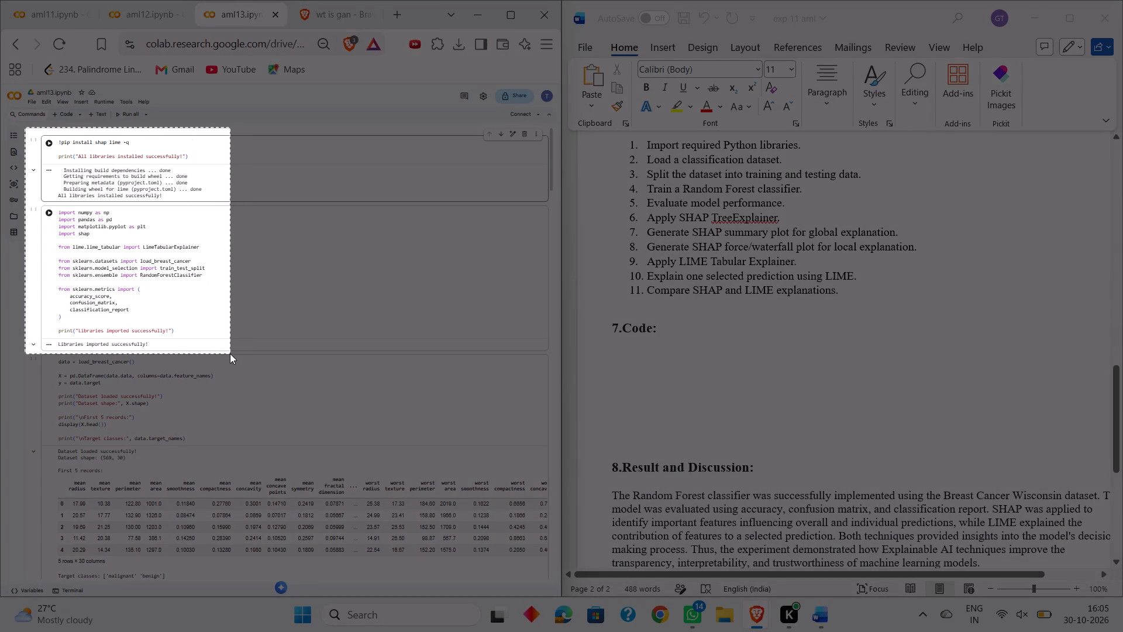
{"action": "left_click_drag", "start_coordinate": [230, 353], "coordinate": [222, 355]}
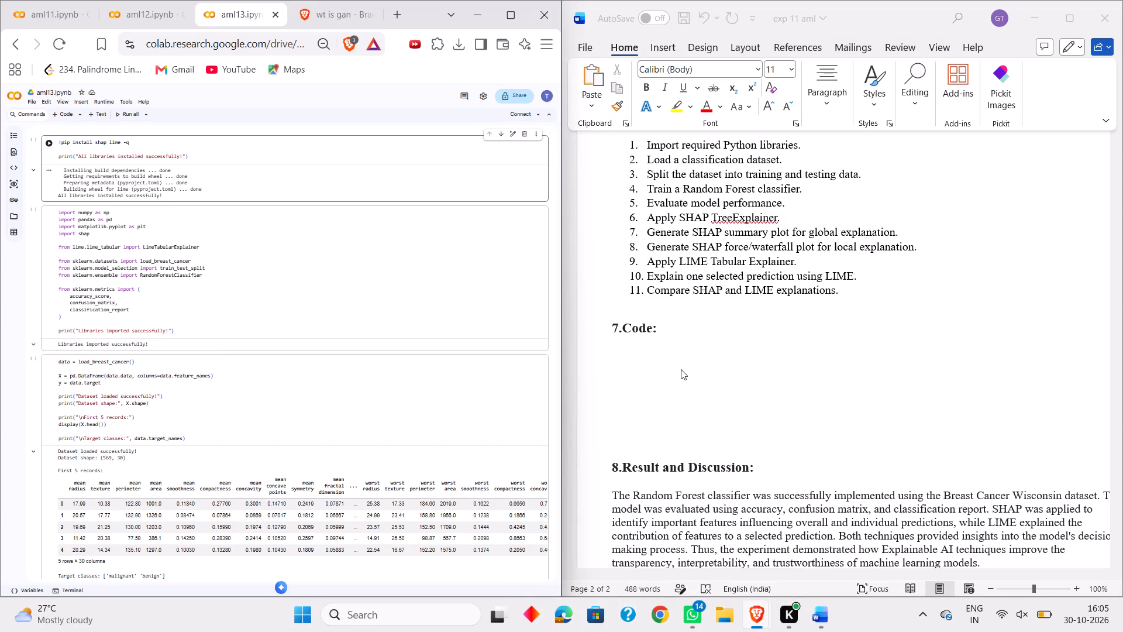
Remove the empty line between the last Methodology item and the 7.Code heading in exp 11 aml.
{"action": "left_click", "coordinate": [664, 335]}
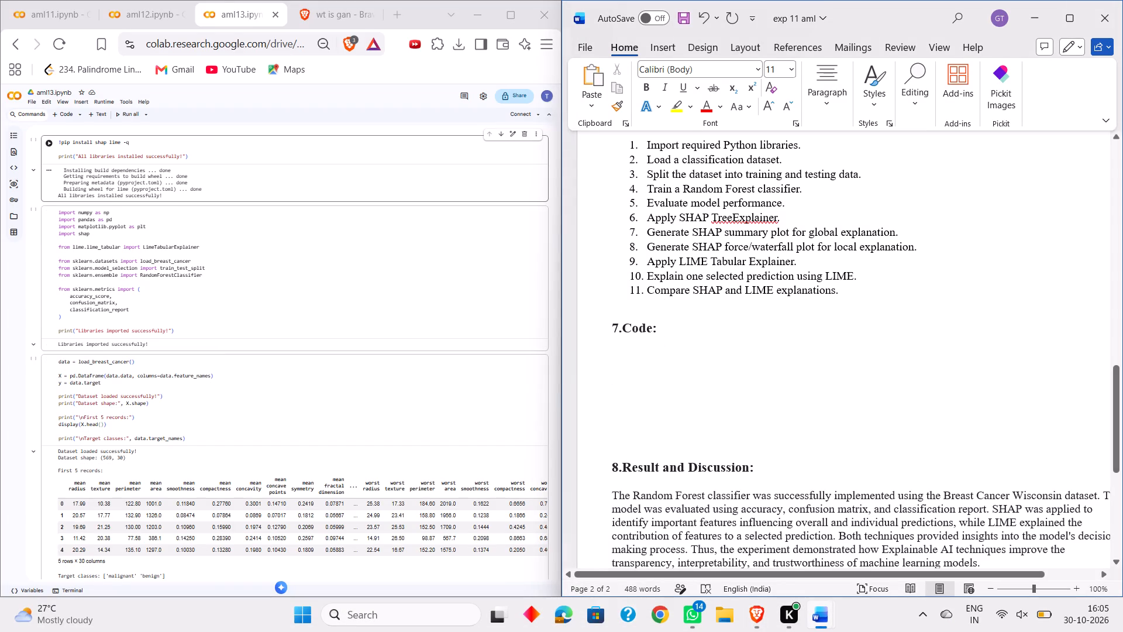
{"action": "left_click", "coordinate": [632, 314]}
{"action": "key", "text": "BackSpace"}
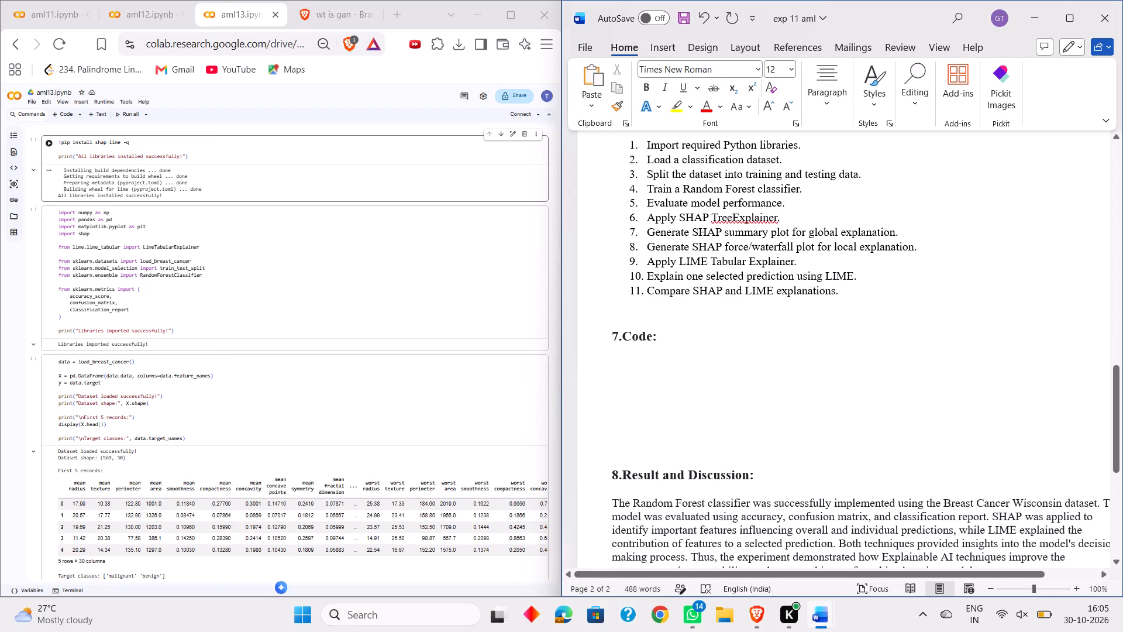
{"action": "key", "text": "BackSpace"}
{"action": "key", "text": "BackSpace"}
{"action": "key", "text": "Return"}
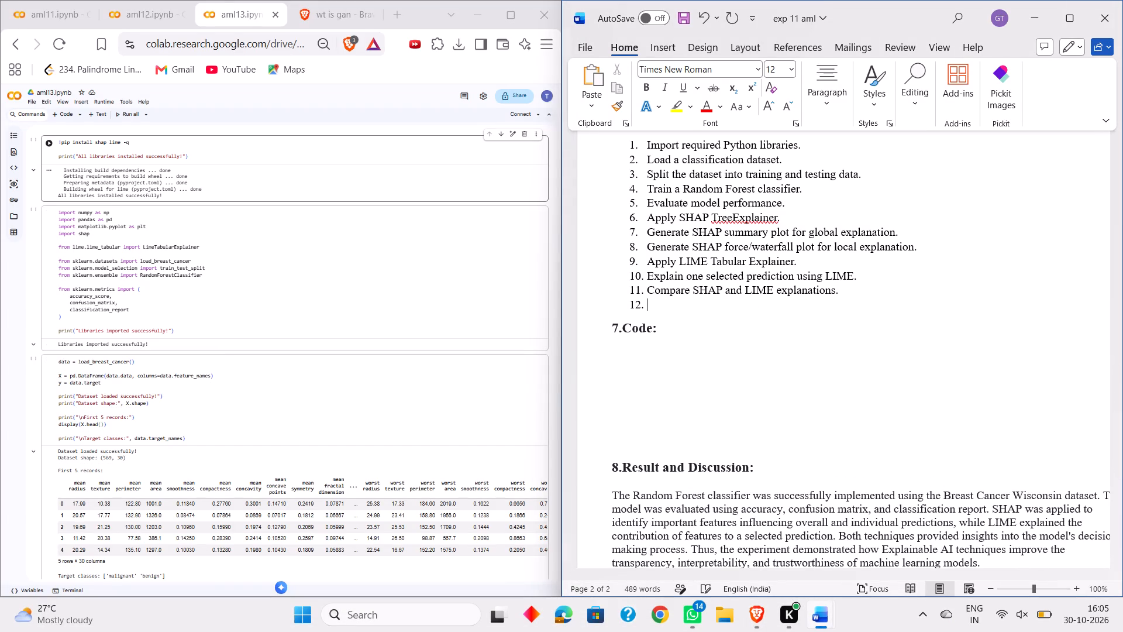
{"action": "key", "text": "BackSpace"}
{"action": "key", "text": "BackSpace"}
{"action": "key", "text": "BackSpace"}
{"action": "key", "text": "BackSpace"}
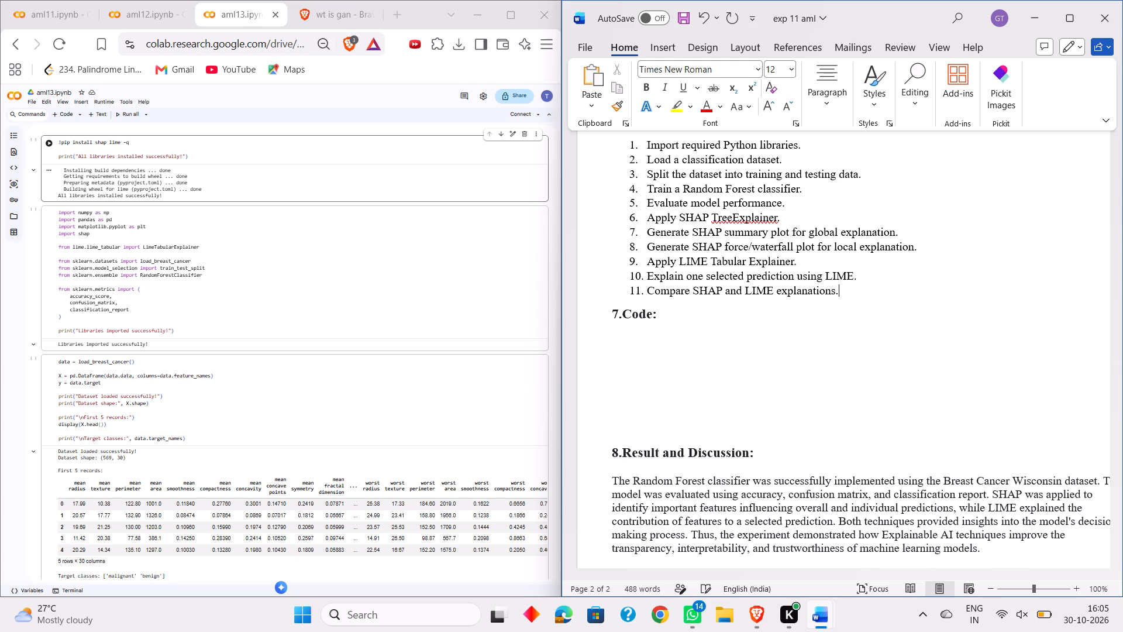
Paste the captured installation and import cells screenshot under the 7.Code heading in exp 11 aml.
{"action": "left_click", "coordinate": [666, 336]}
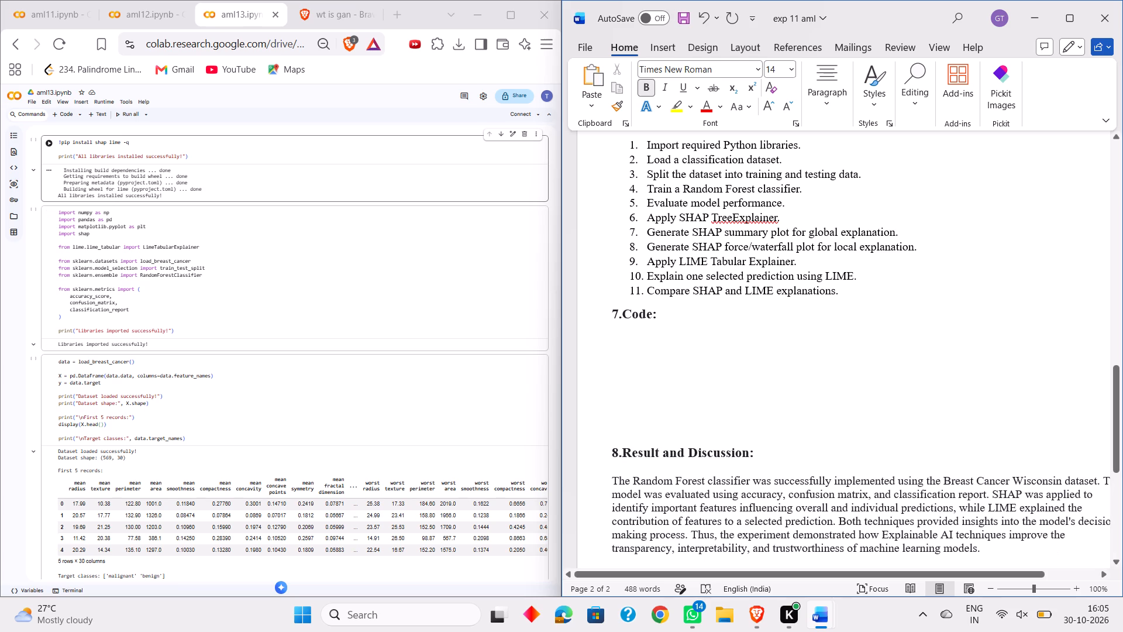
{"action": "key", "text": "ctrl+v"}
{"action": "scroll", "coordinate": [285, 317], "scroll_direction": "down", "scroll_amount": 1}
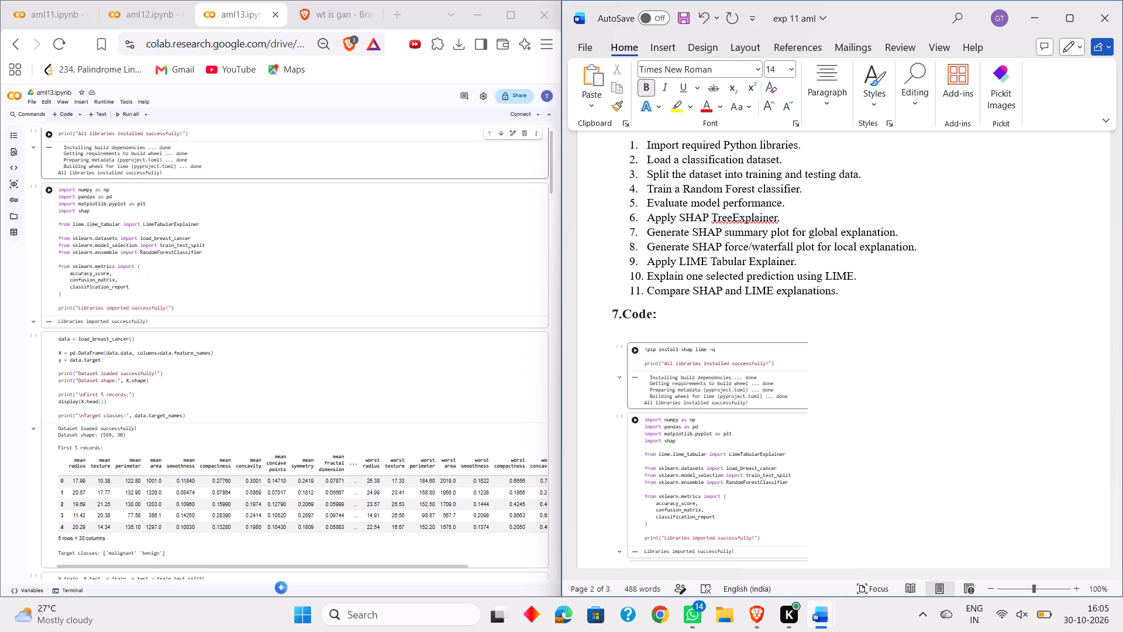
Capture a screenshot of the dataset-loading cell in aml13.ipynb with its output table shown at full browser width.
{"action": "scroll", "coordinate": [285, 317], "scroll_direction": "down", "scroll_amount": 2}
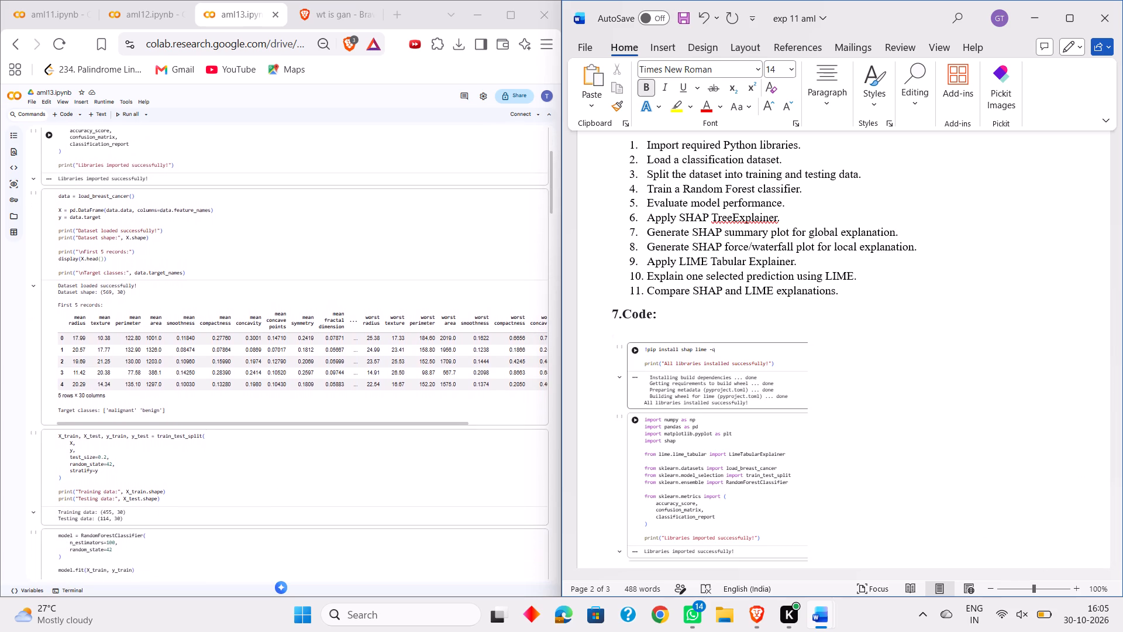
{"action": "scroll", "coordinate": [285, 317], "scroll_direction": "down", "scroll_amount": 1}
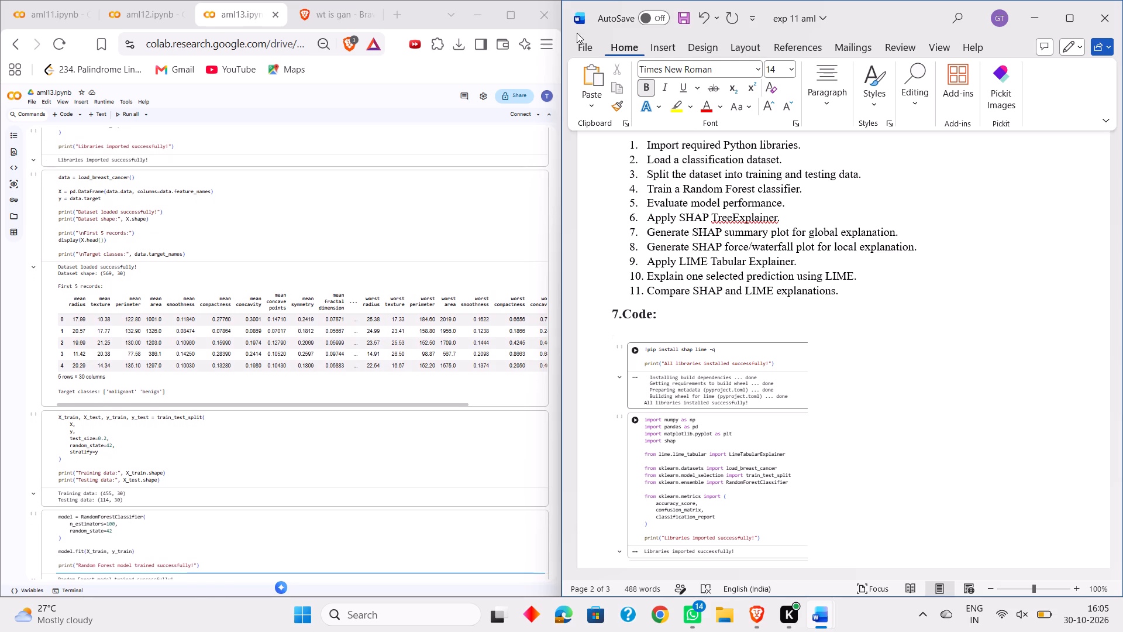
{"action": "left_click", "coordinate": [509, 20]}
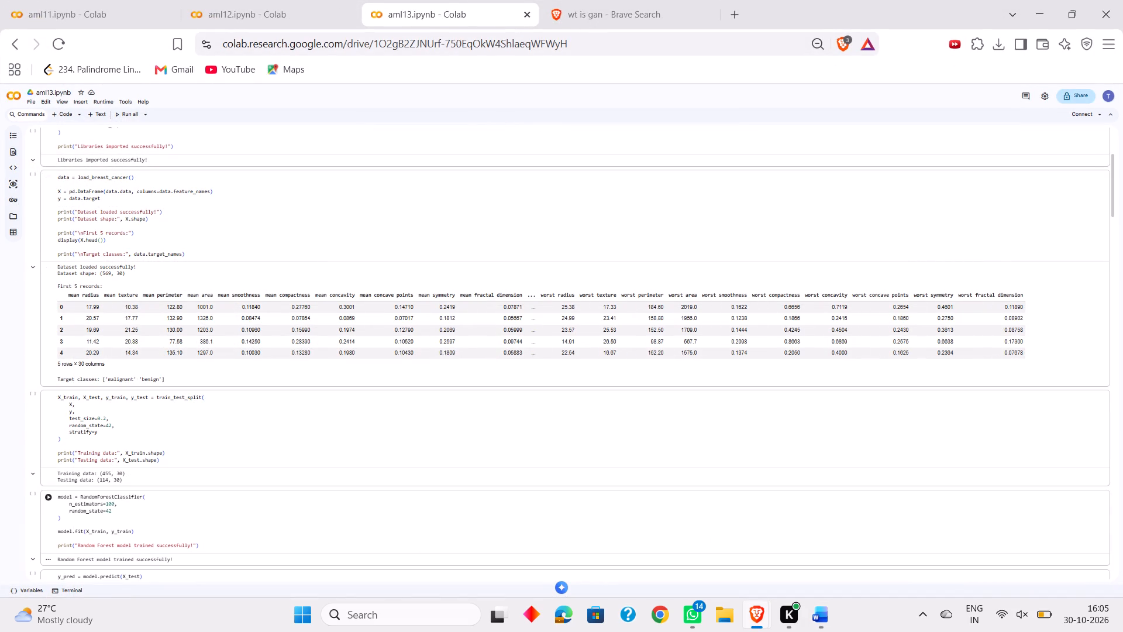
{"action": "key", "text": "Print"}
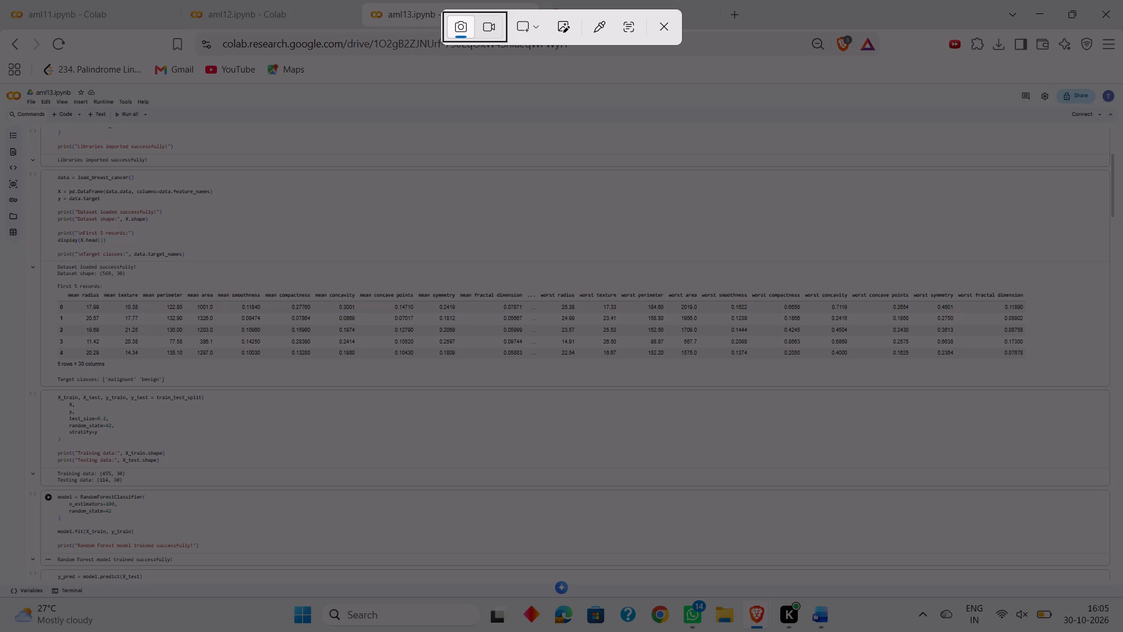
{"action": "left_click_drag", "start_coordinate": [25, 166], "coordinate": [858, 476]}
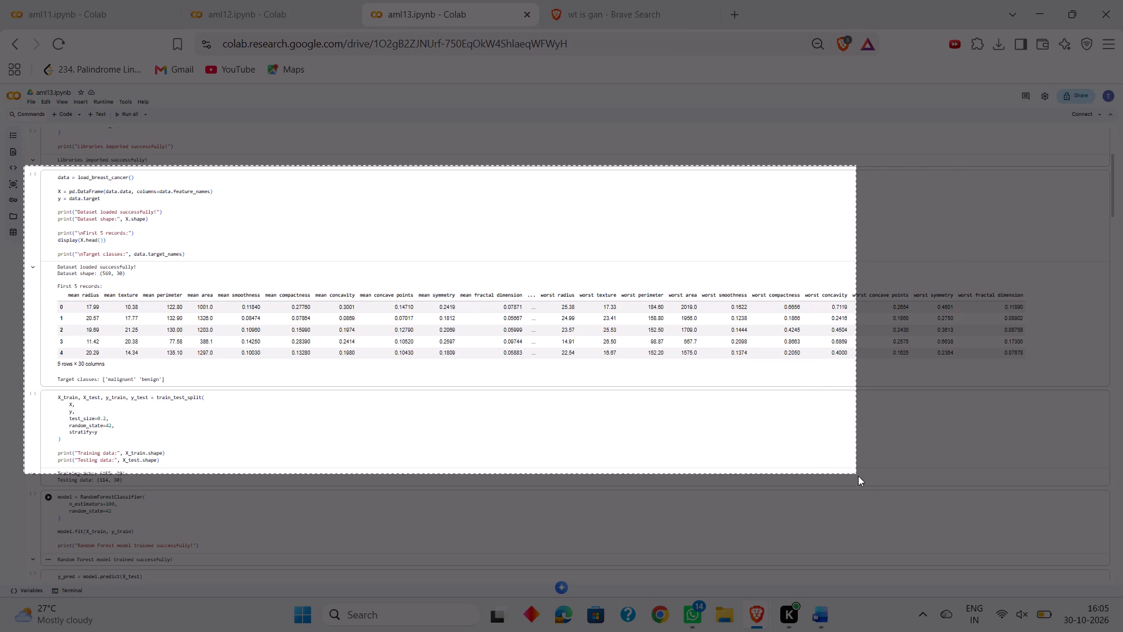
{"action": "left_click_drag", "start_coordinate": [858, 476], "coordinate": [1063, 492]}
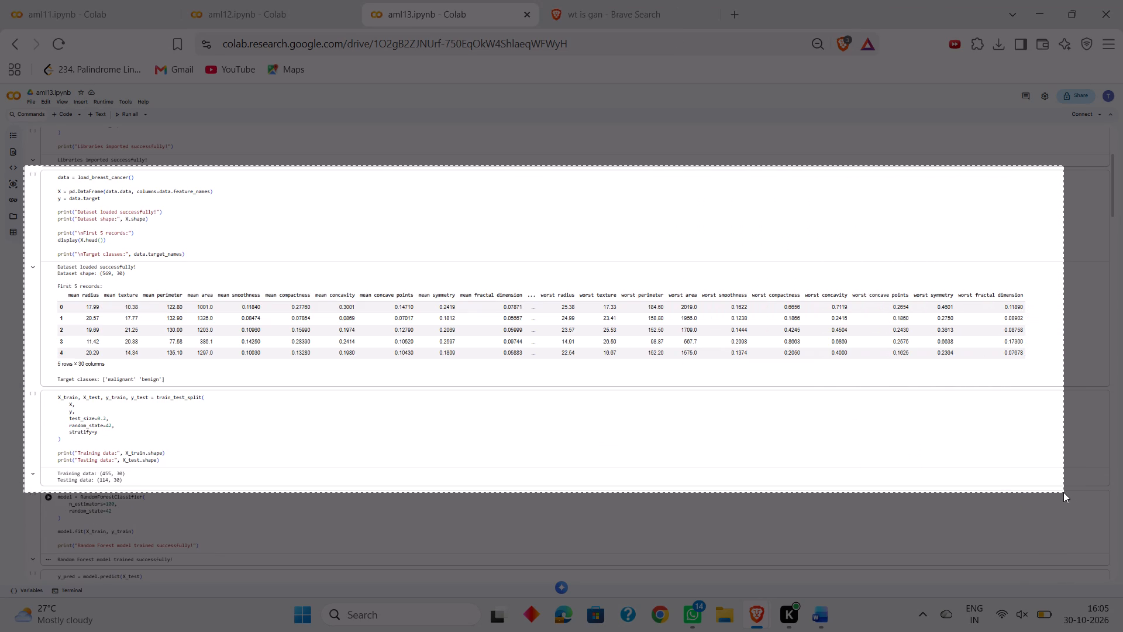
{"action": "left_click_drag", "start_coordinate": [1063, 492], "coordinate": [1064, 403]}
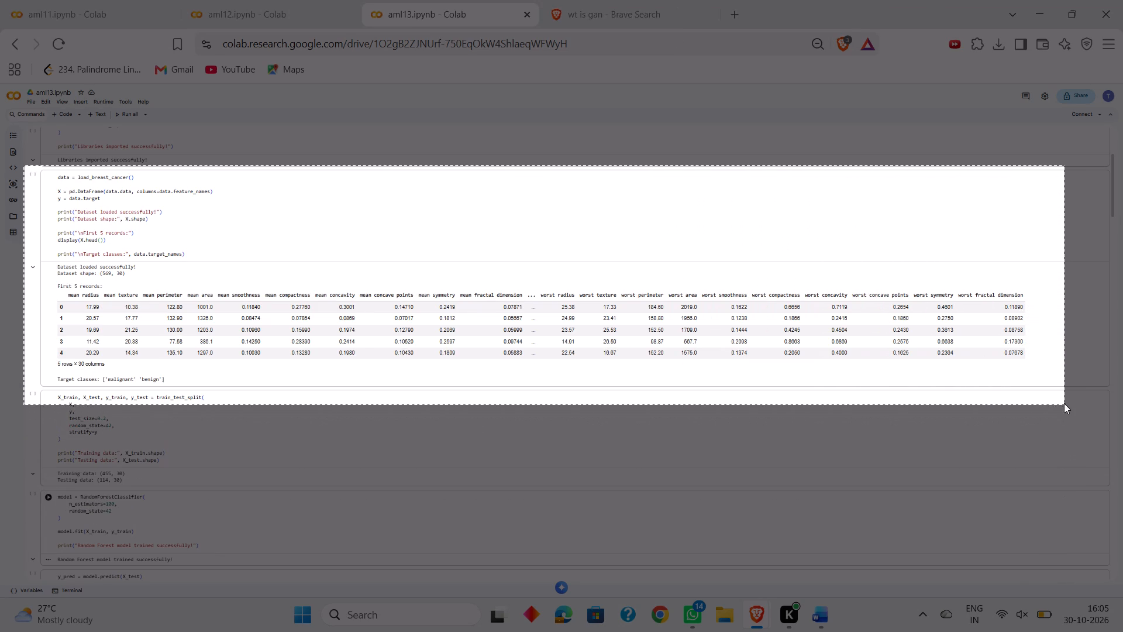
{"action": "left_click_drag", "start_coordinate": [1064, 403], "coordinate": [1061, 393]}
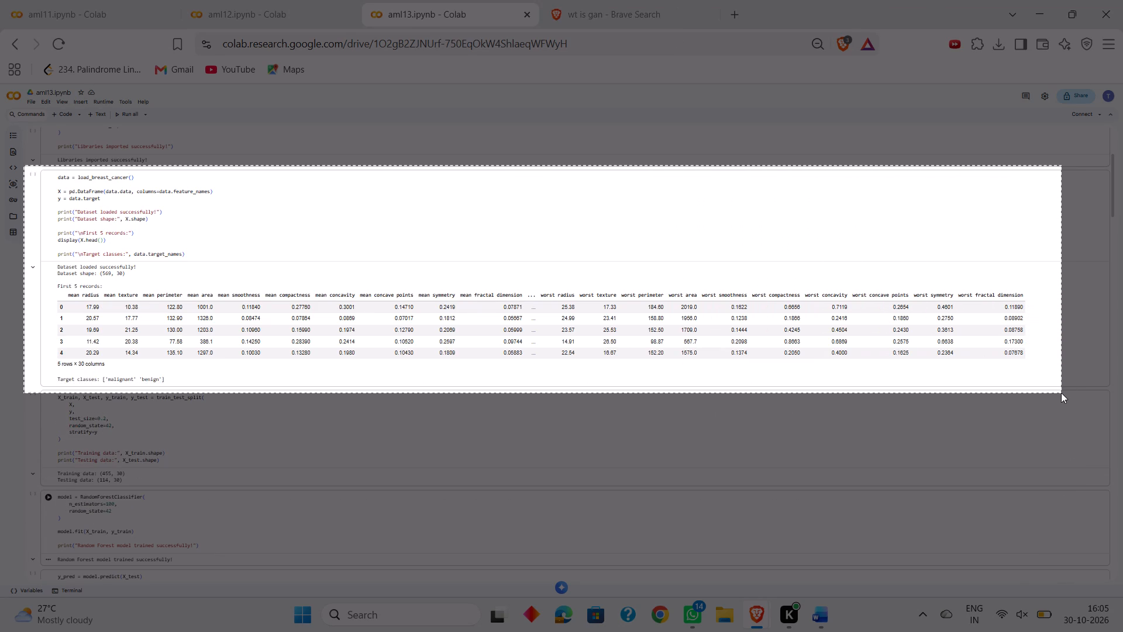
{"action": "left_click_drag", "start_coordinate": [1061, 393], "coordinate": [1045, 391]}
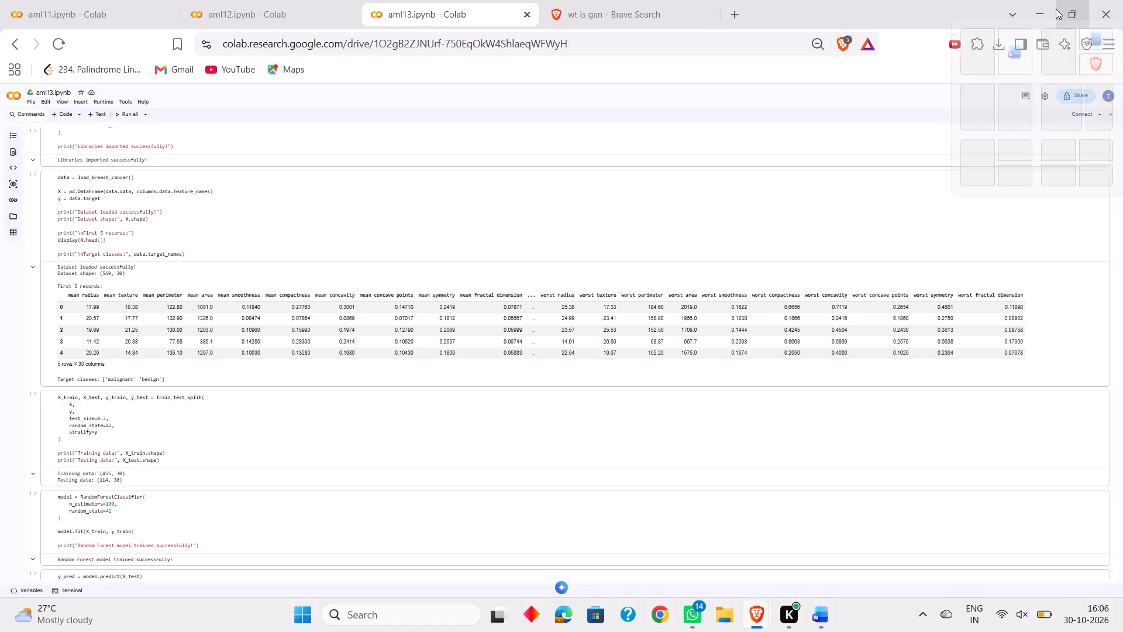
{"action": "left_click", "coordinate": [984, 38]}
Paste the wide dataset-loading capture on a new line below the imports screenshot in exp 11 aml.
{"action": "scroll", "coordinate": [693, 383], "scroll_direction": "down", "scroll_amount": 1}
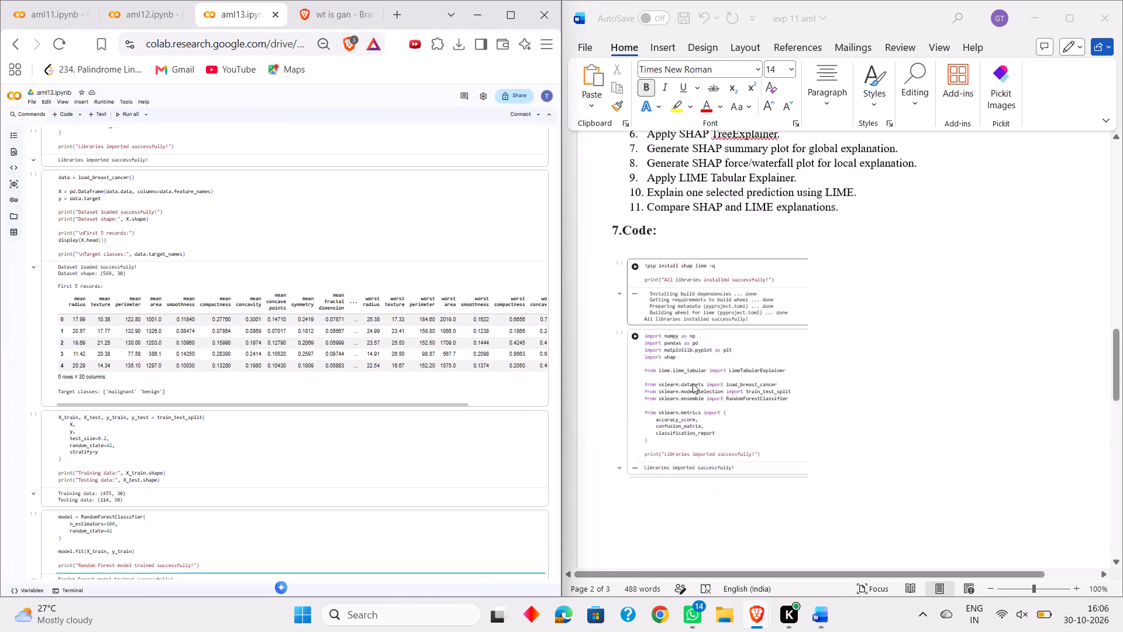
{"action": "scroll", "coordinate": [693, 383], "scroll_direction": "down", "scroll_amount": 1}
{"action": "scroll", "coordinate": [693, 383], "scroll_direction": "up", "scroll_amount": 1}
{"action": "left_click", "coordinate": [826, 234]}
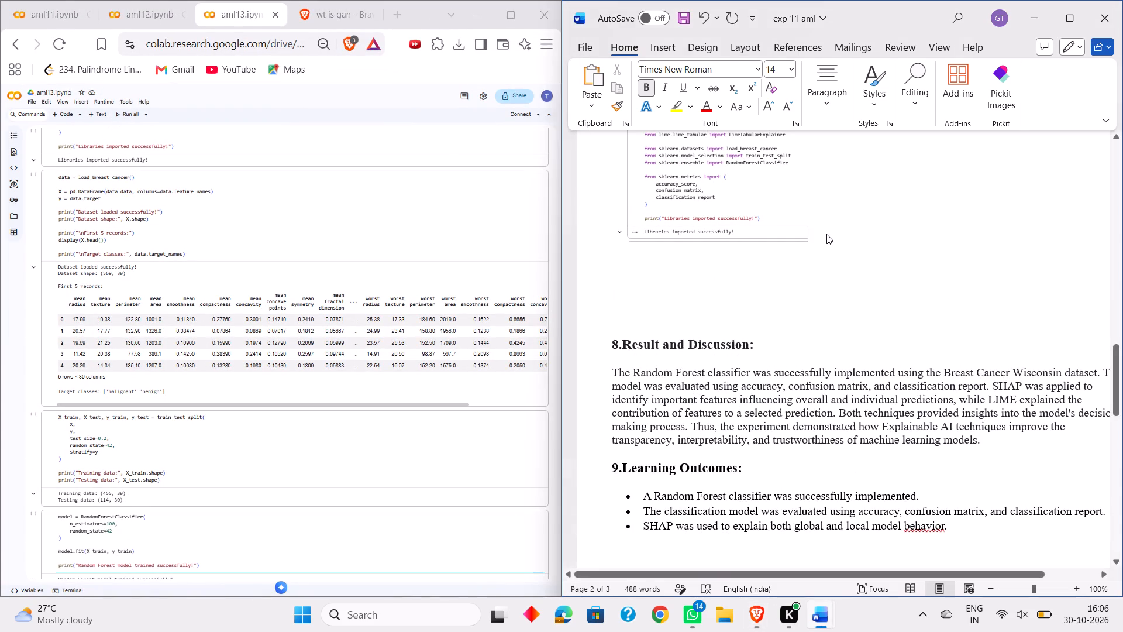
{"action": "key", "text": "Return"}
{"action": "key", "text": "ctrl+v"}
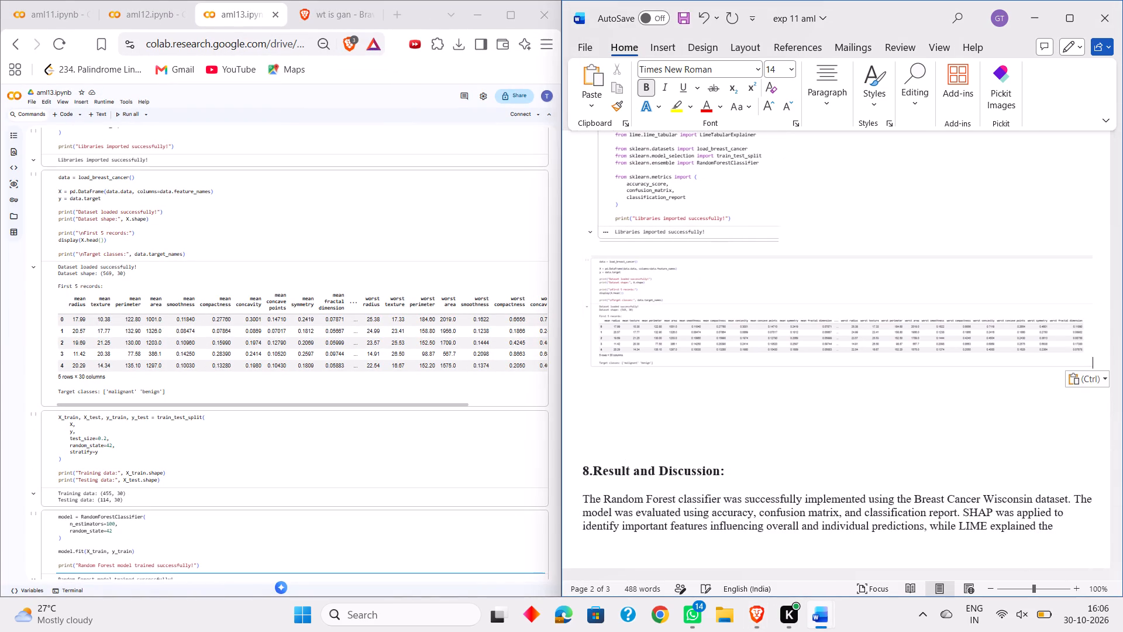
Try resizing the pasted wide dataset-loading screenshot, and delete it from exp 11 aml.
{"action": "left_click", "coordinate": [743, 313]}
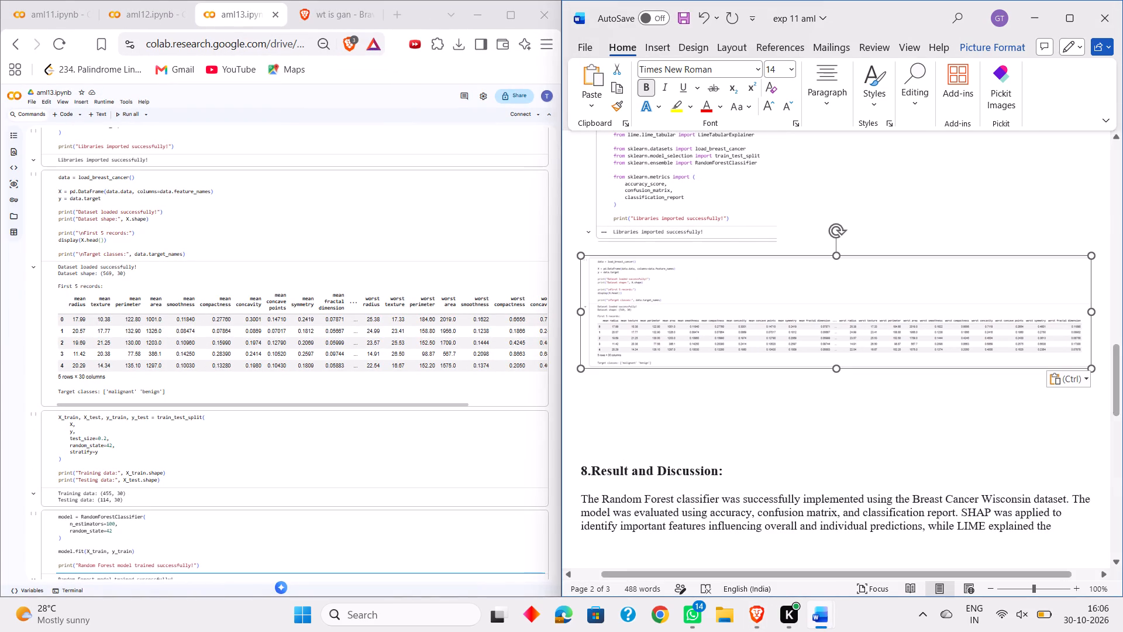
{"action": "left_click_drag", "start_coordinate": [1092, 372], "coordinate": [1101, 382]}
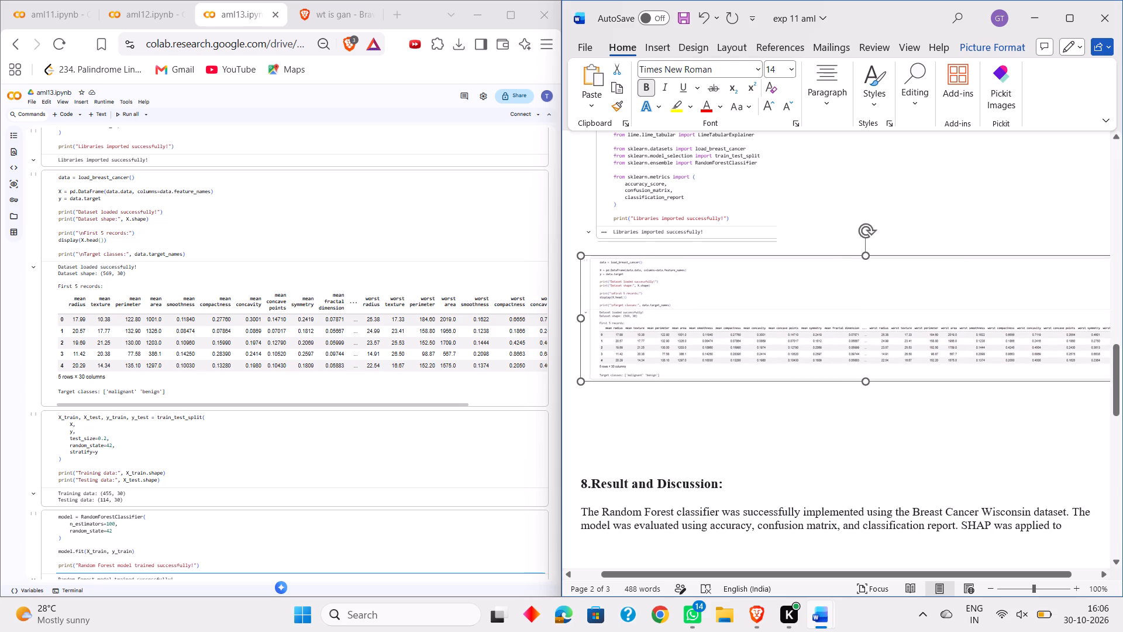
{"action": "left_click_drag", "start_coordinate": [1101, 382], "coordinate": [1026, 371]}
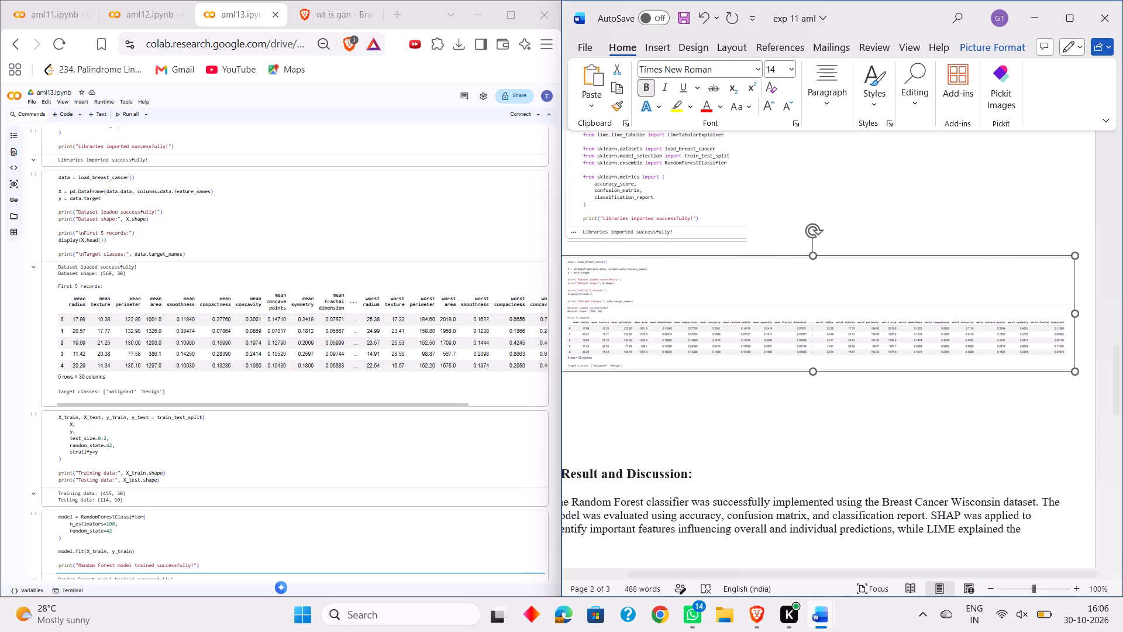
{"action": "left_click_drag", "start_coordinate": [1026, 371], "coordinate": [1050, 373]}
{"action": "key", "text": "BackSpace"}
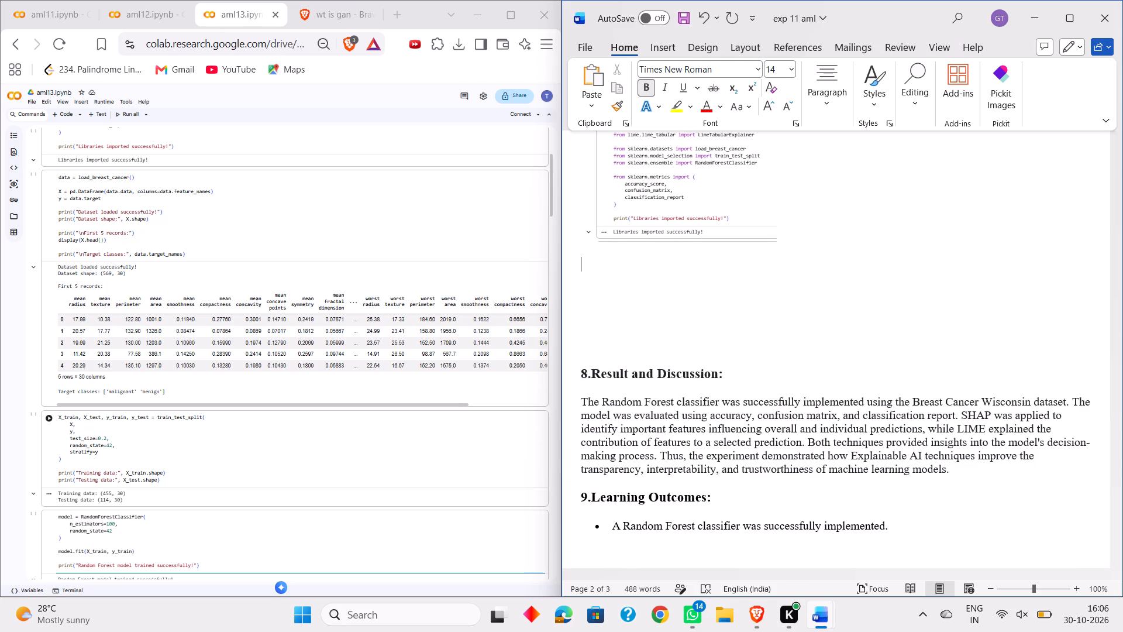
Capture a screenshot of the dataset-loading and train-test split cells with their outputs in the half-width aml13.ipynb view.
{"action": "key", "text": "Print"}
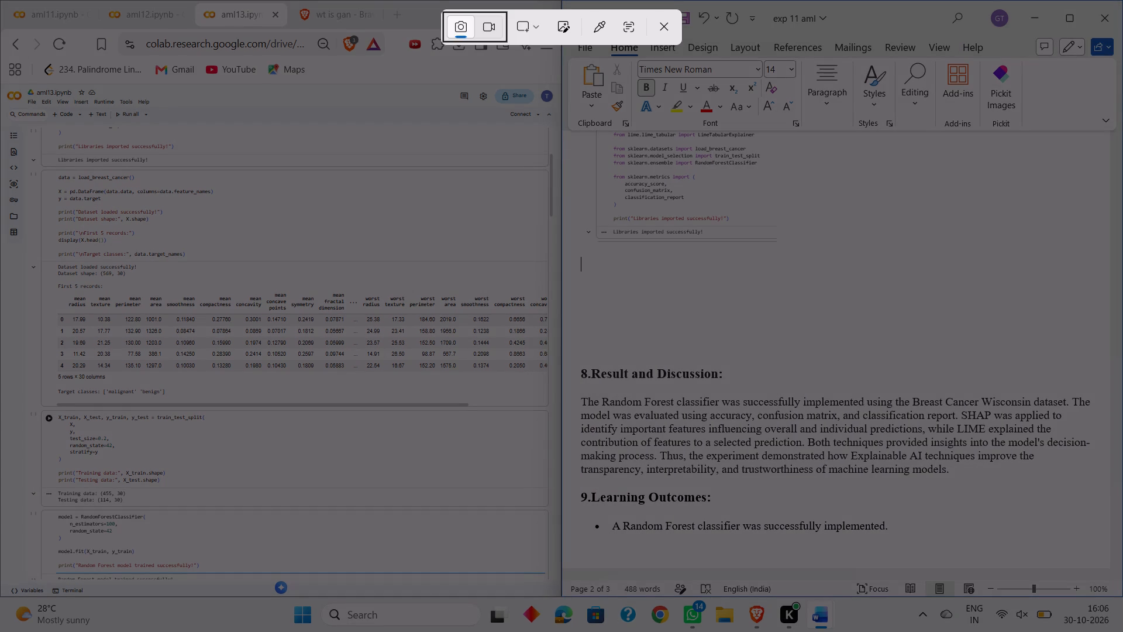
{"action": "left_click_drag", "start_coordinate": [30, 165], "coordinate": [456, 530]}
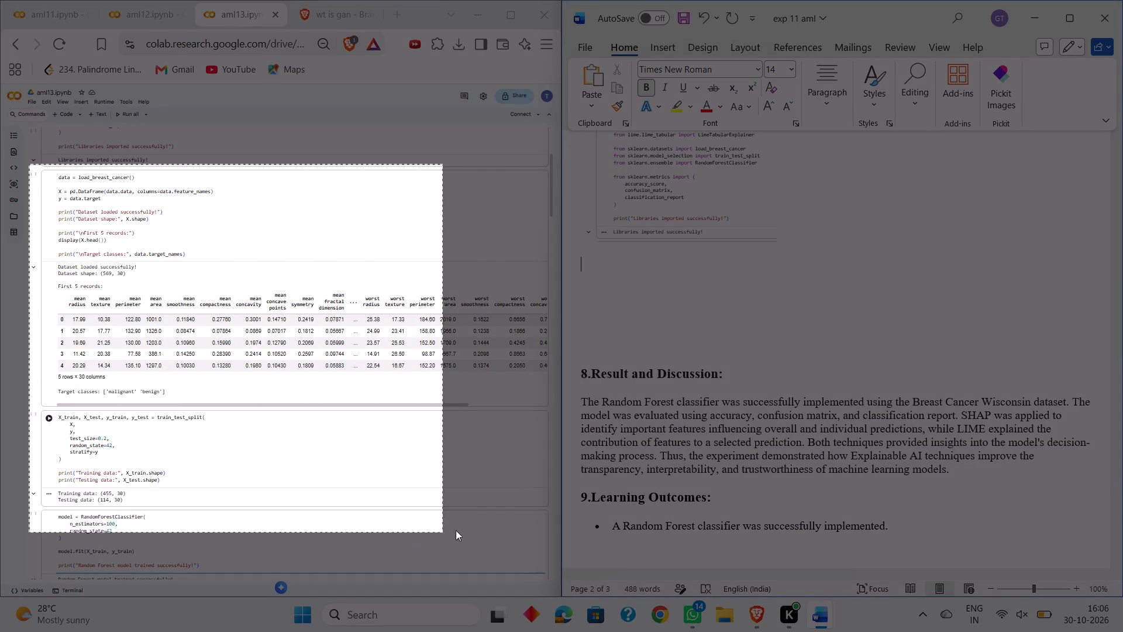
{"action": "left_click_drag", "start_coordinate": [456, 530], "coordinate": [525, 516]}
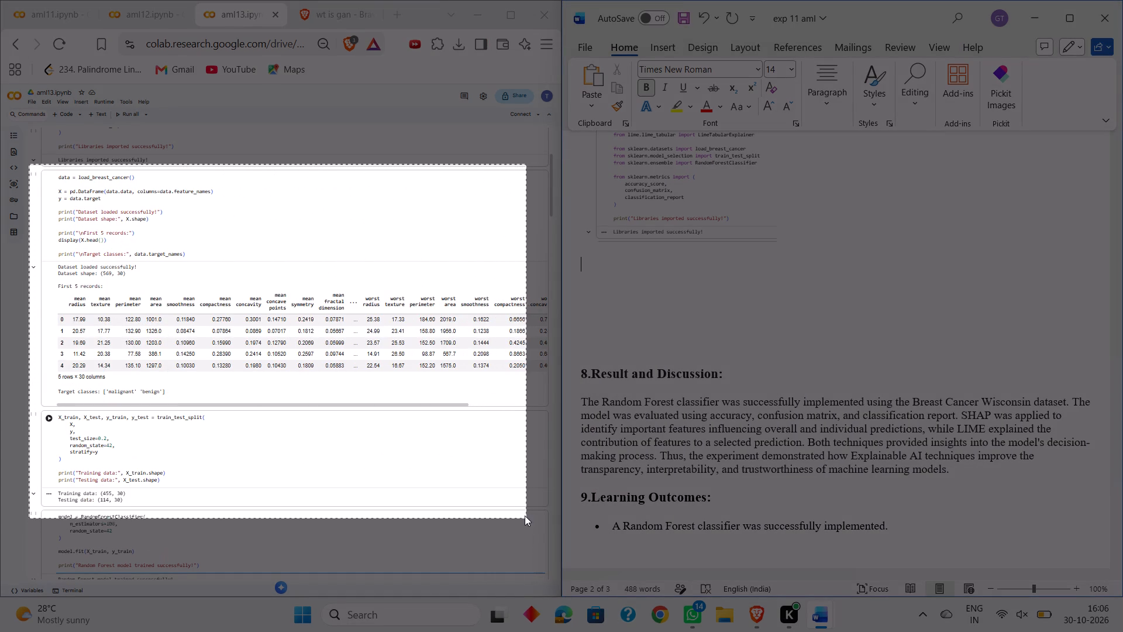
{"action": "left_click_drag", "start_coordinate": [525, 516], "coordinate": [531, 511]}
Paste the dataset-loading and train-test split capture below the imports screenshot in exp 11 aml and shrink it proportionally.
{"action": "key", "text": "ctrl+v"}
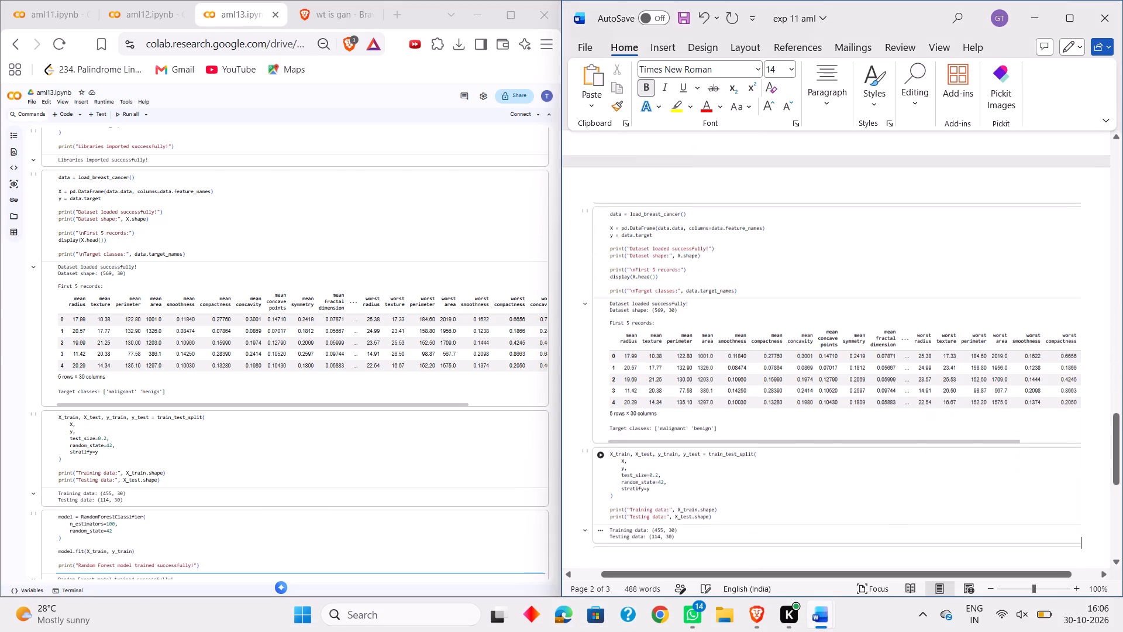
{"action": "left_click", "coordinate": [739, 331]}
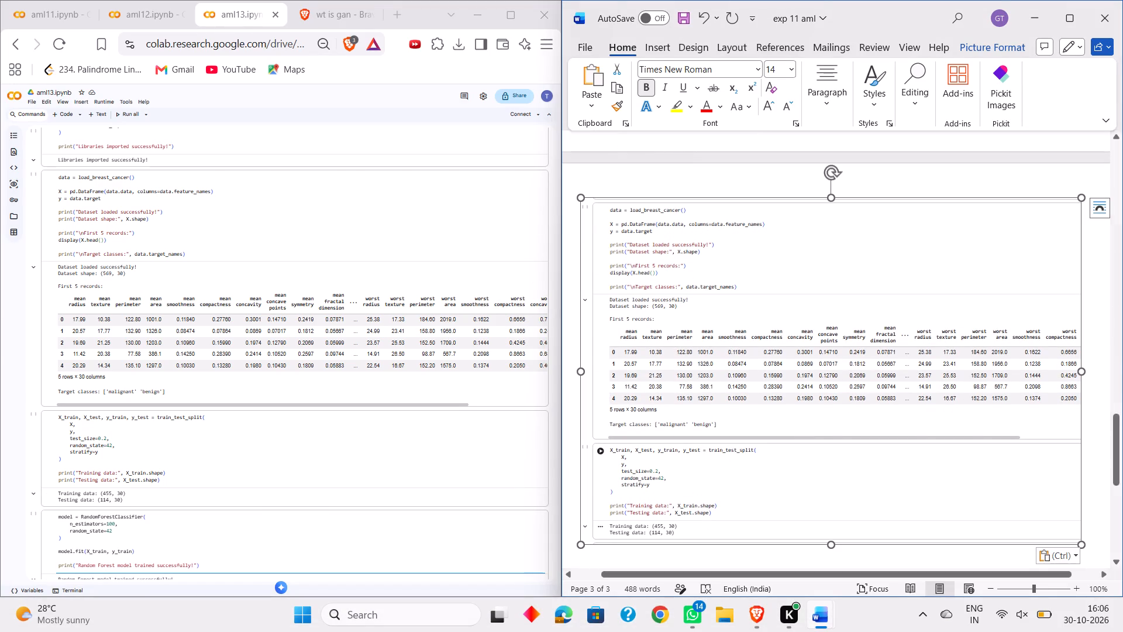
{"action": "left_click_drag", "start_coordinate": [1081, 544], "coordinate": [1036, 514]}
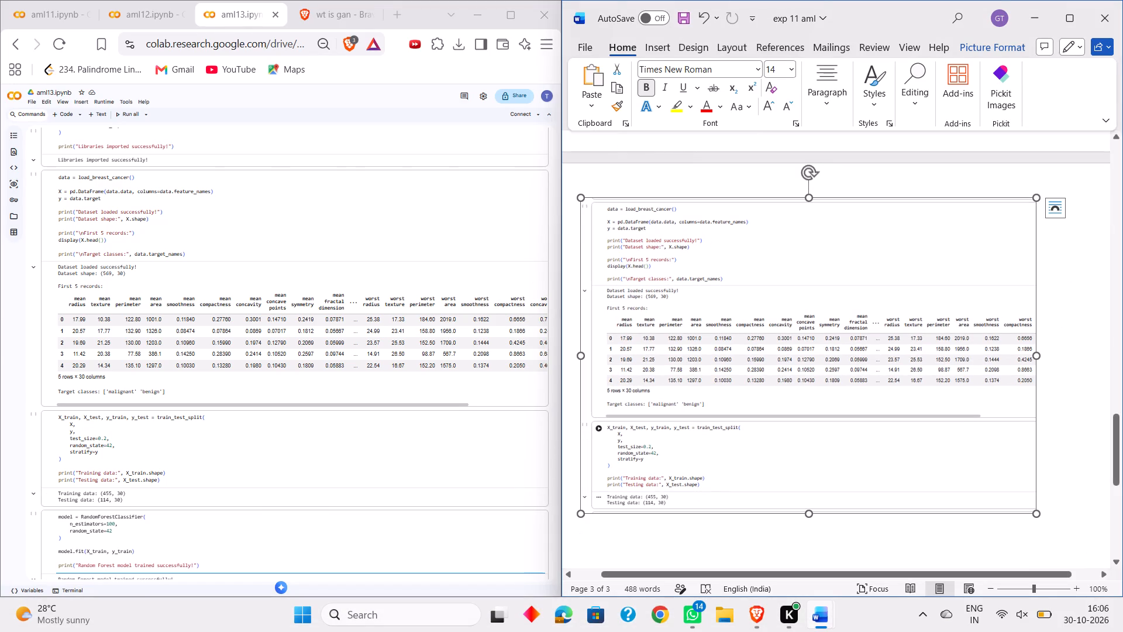
{"action": "left_click_drag", "start_coordinate": [1037, 515], "coordinate": [963, 467]}
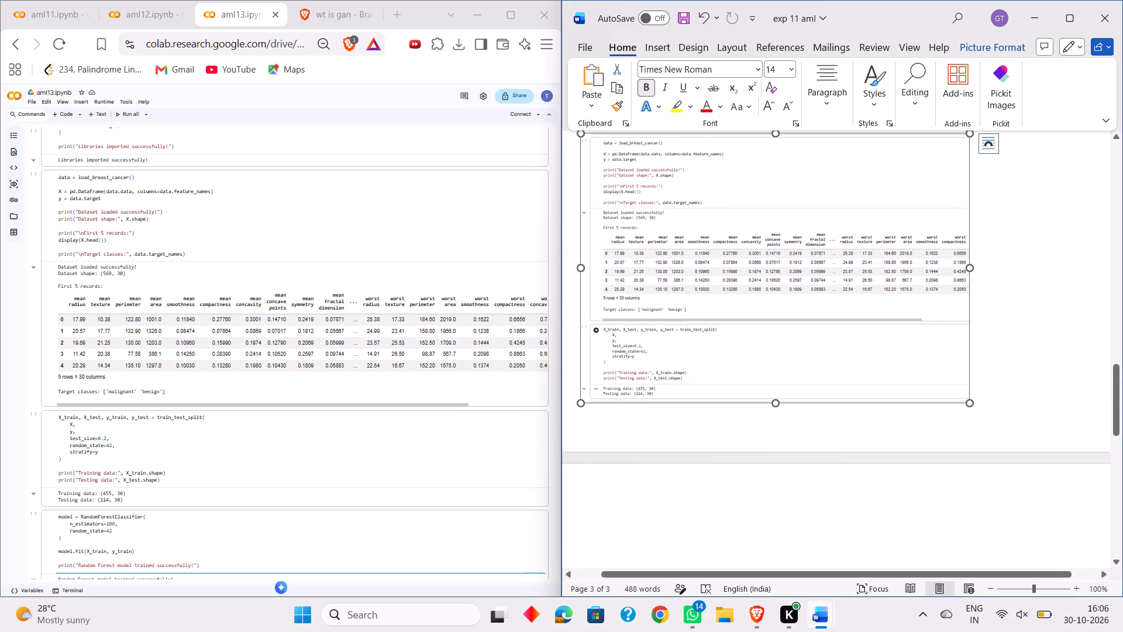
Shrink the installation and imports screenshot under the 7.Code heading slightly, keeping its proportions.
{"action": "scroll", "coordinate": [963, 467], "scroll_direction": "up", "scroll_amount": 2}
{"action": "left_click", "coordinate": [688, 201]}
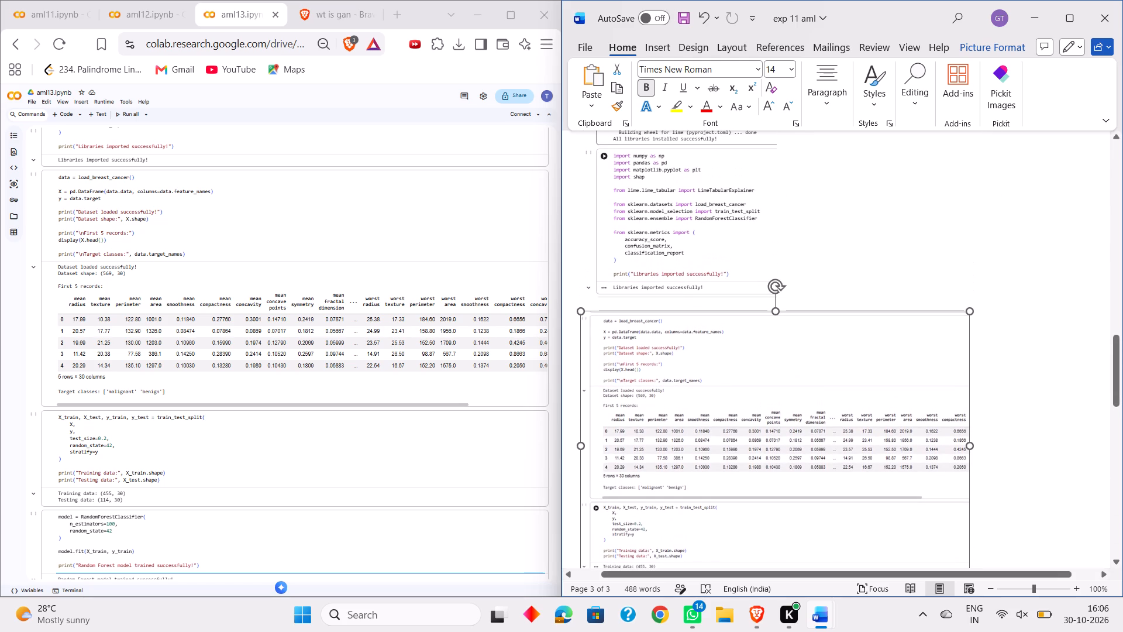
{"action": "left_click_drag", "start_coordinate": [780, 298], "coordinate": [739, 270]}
Enlarge the dataset-loading and train-test split screenshot slightly, keeping it on the same page as the imports screenshot.
{"action": "left_click", "coordinate": [762, 411]}
{"action": "scroll", "coordinate": [762, 411], "scroll_direction": "down", "scroll_amount": 1}
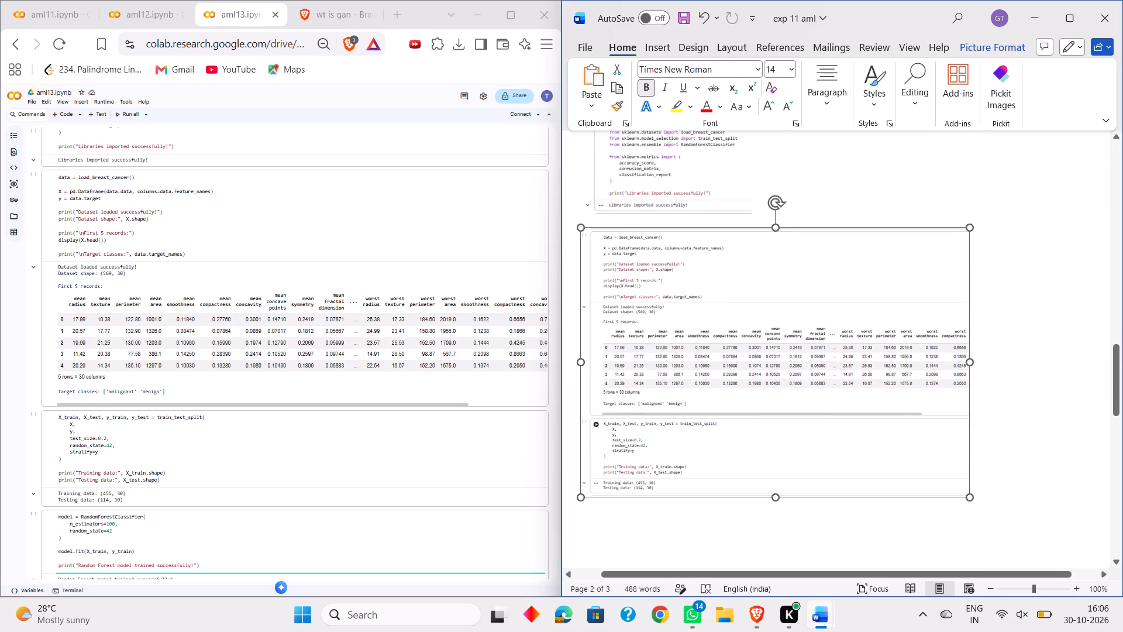
{"action": "left_click_drag", "start_coordinate": [969, 499], "coordinate": [1003, 524]}
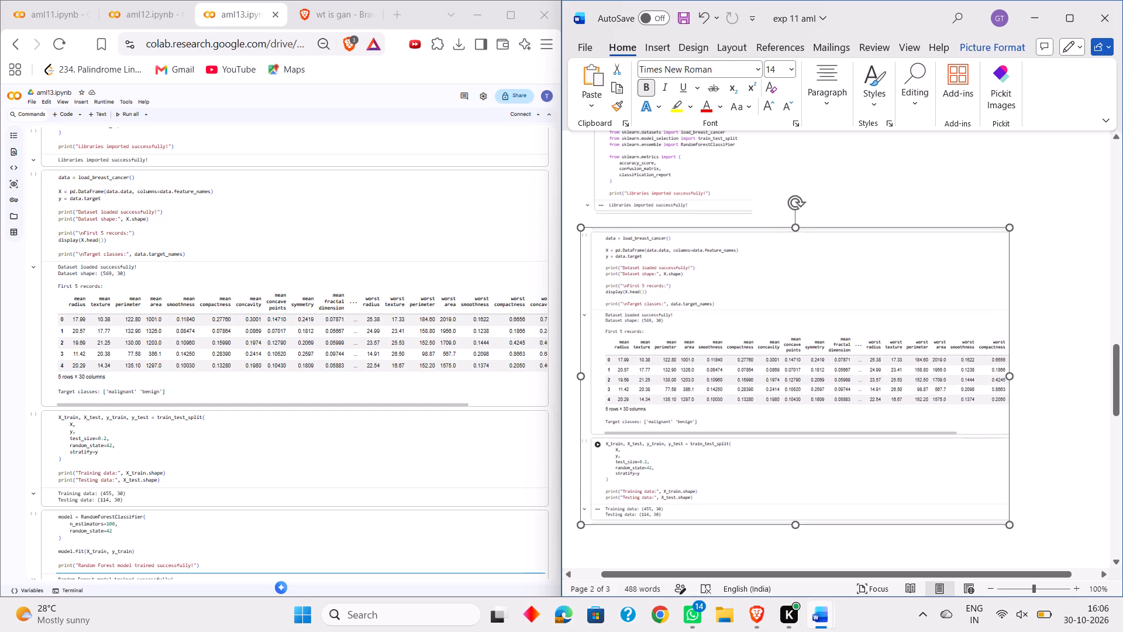
{"action": "left_click_drag", "start_coordinate": [1003, 524], "coordinate": [1013, 527]}
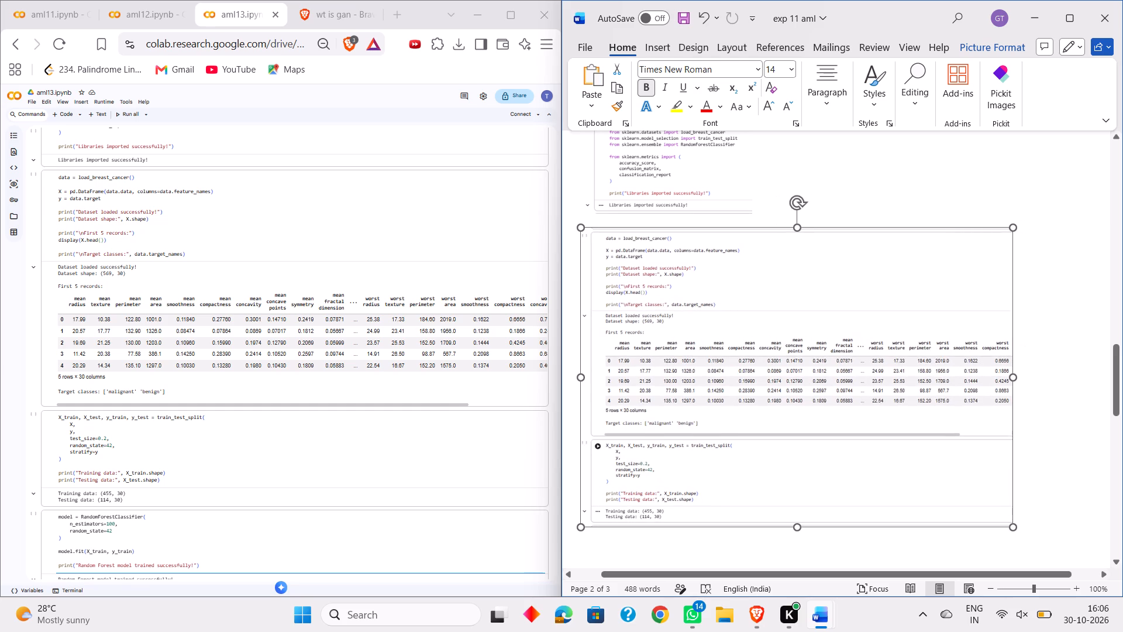
{"action": "left_click_drag", "start_coordinate": [1013, 527], "coordinate": [1014, 528]}
Enlarge the installation and imports screenshot under the 7.Code heading moderately, keeping its proportions.
{"action": "scroll", "coordinate": [1014, 528], "scroll_direction": "up", "scroll_amount": 2}
{"action": "scroll", "coordinate": [700, 430], "scroll_direction": "up", "scroll_amount": 1}
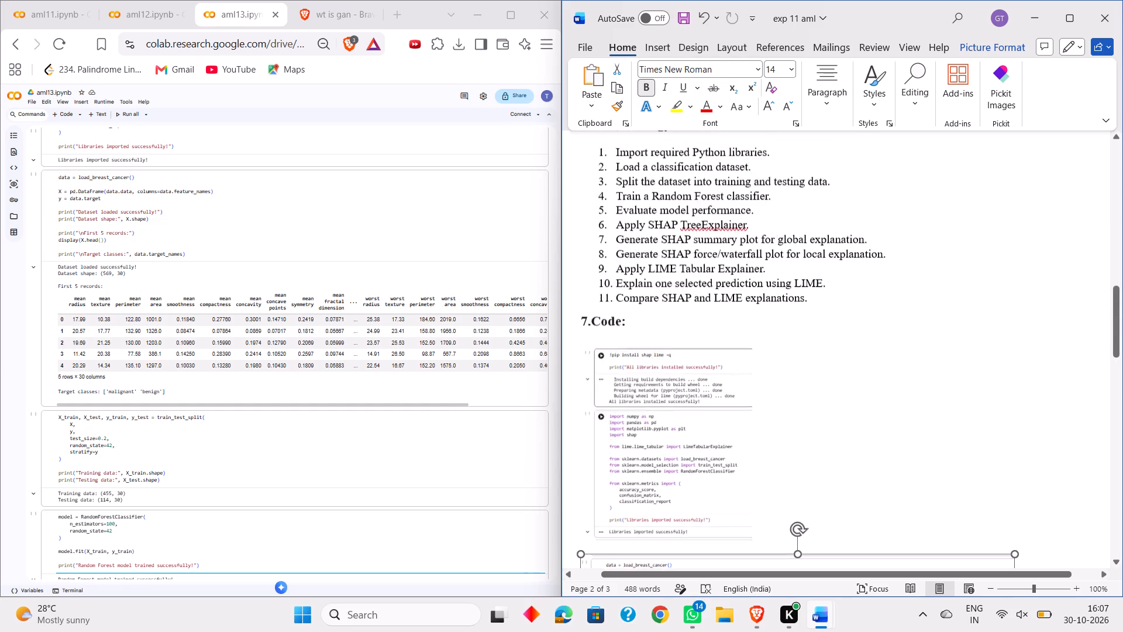
{"action": "scroll", "coordinate": [700, 430], "scroll_direction": "up", "scroll_amount": 3}
{"action": "scroll", "coordinate": [700, 430], "scroll_direction": "right", "scroll_amount": 1}
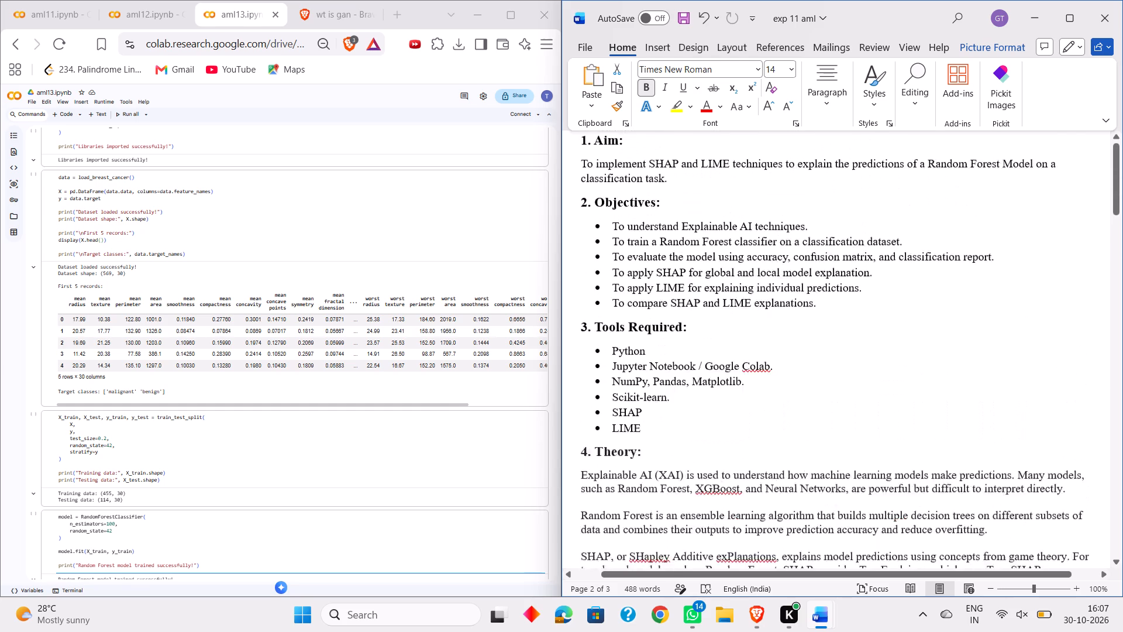
{"action": "scroll", "coordinate": [700, 430], "scroll_direction": "right", "scroll_amount": 1}
{"action": "scroll", "coordinate": [700, 430], "scroll_direction": "down", "scroll_amount": 3}
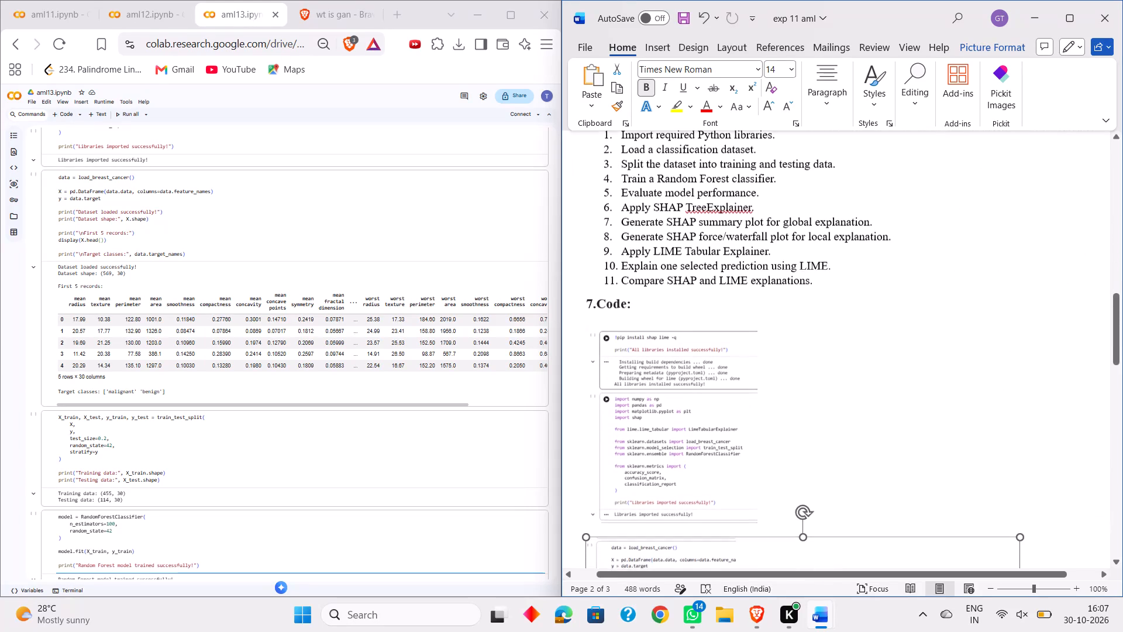
{"action": "left_click", "coordinate": [628, 379]}
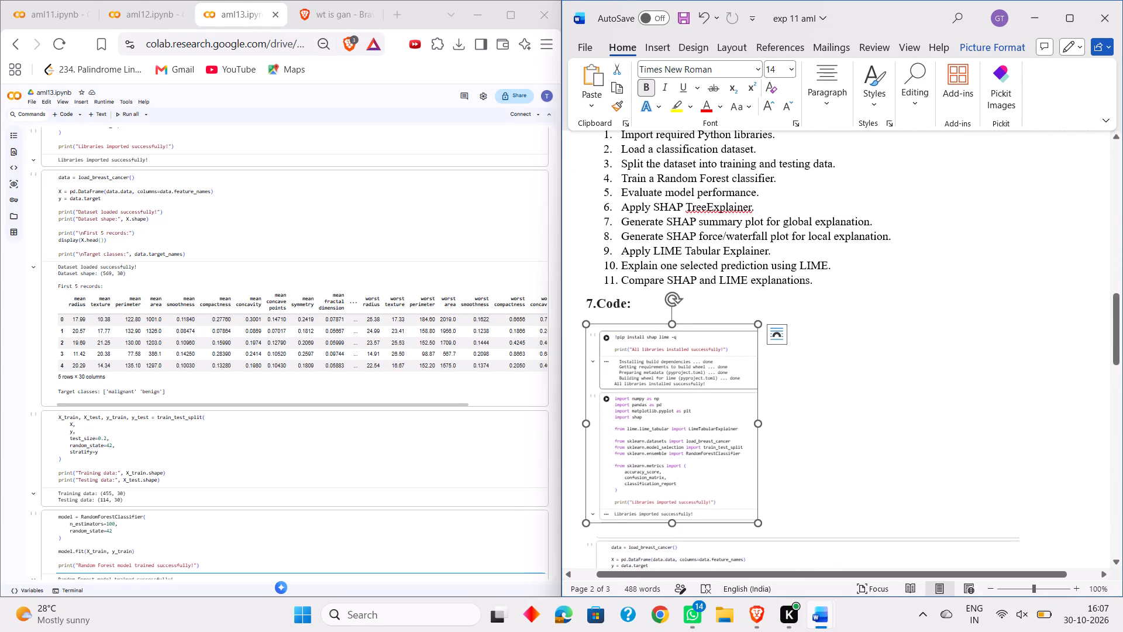
{"action": "scroll", "coordinate": [628, 379], "scroll_direction": "down", "scroll_amount": 1}
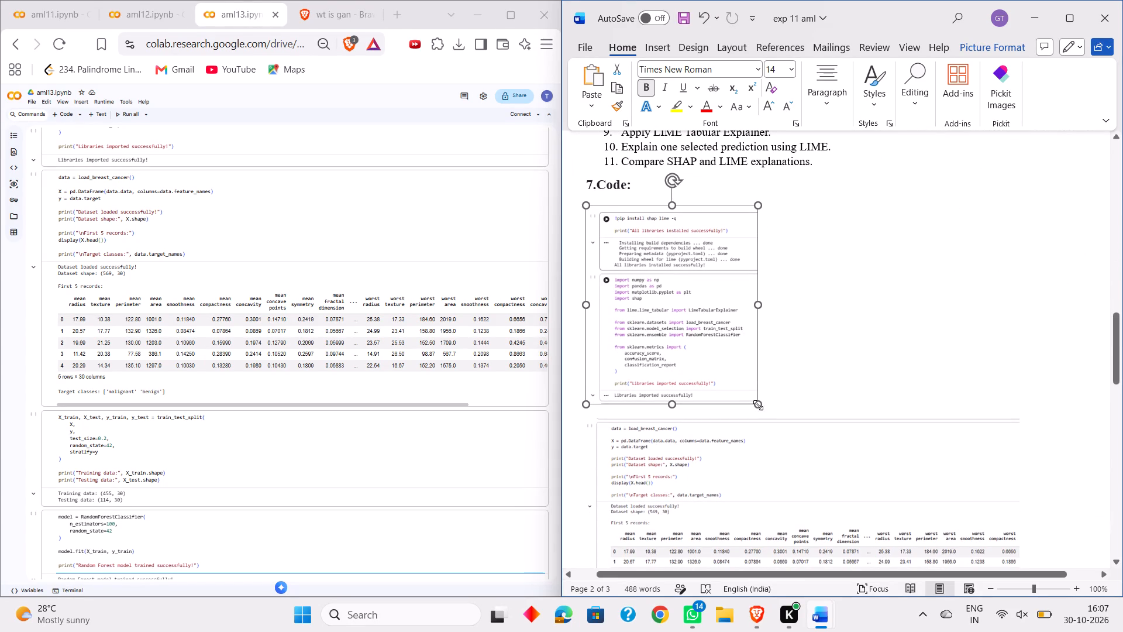
{"action": "left_click_drag", "start_coordinate": [760, 405], "coordinate": [781, 410]}
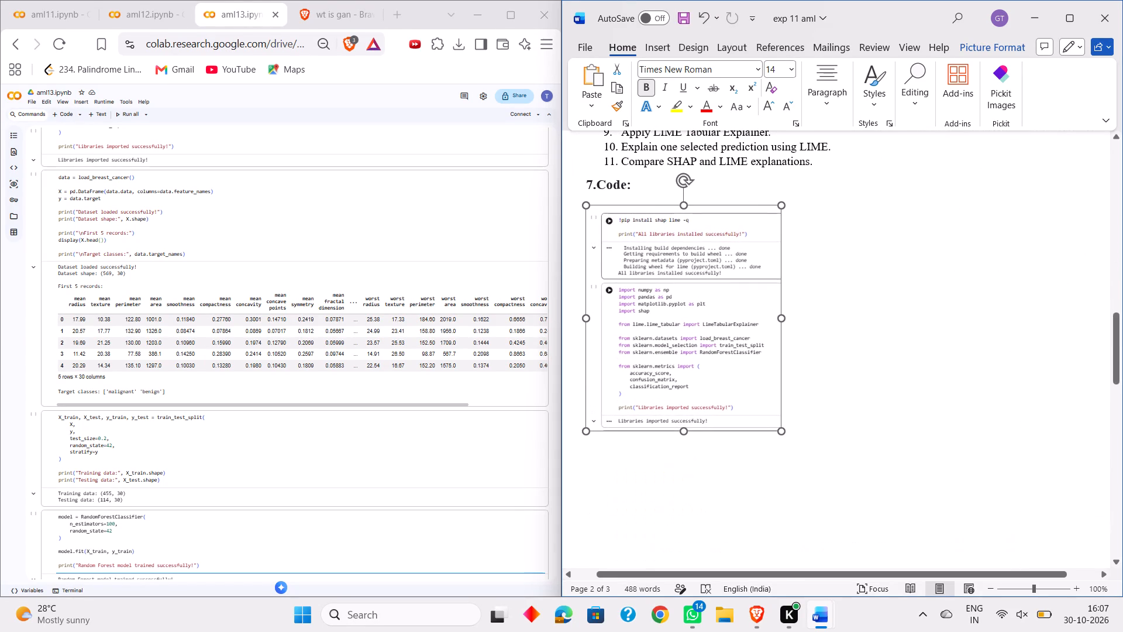
{"action": "left_click_drag", "start_coordinate": [781, 410], "coordinate": [807, 419]}
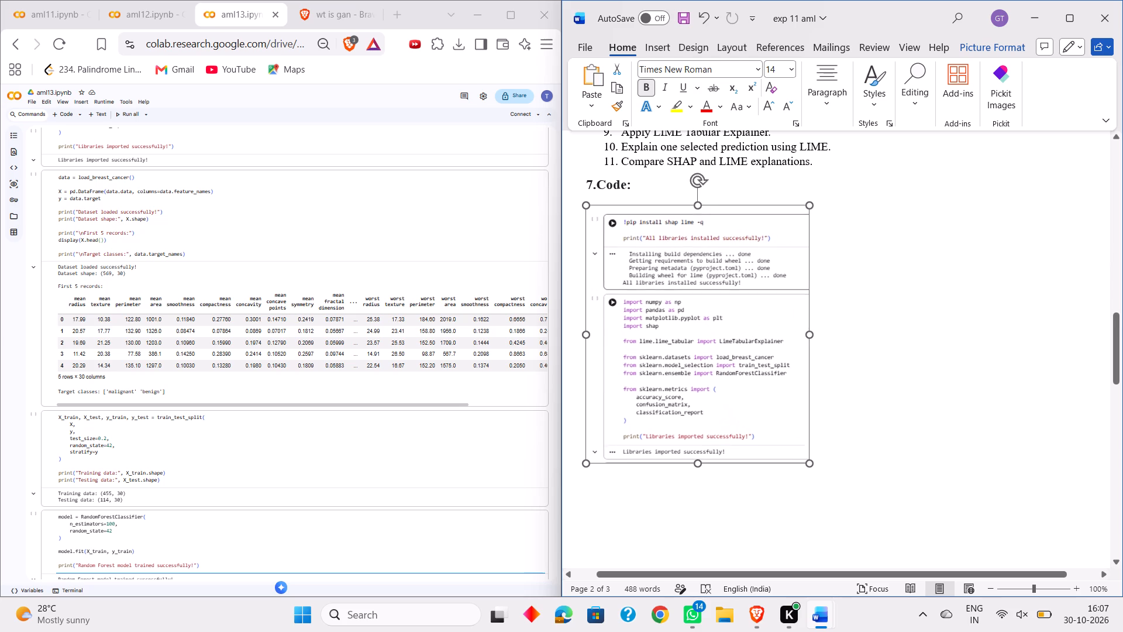
{"action": "left_click_drag", "start_coordinate": [807, 419], "coordinate": [788, 413]}
{"action": "scroll", "coordinate": [788, 413], "scroll_direction": "down", "scroll_amount": 1}
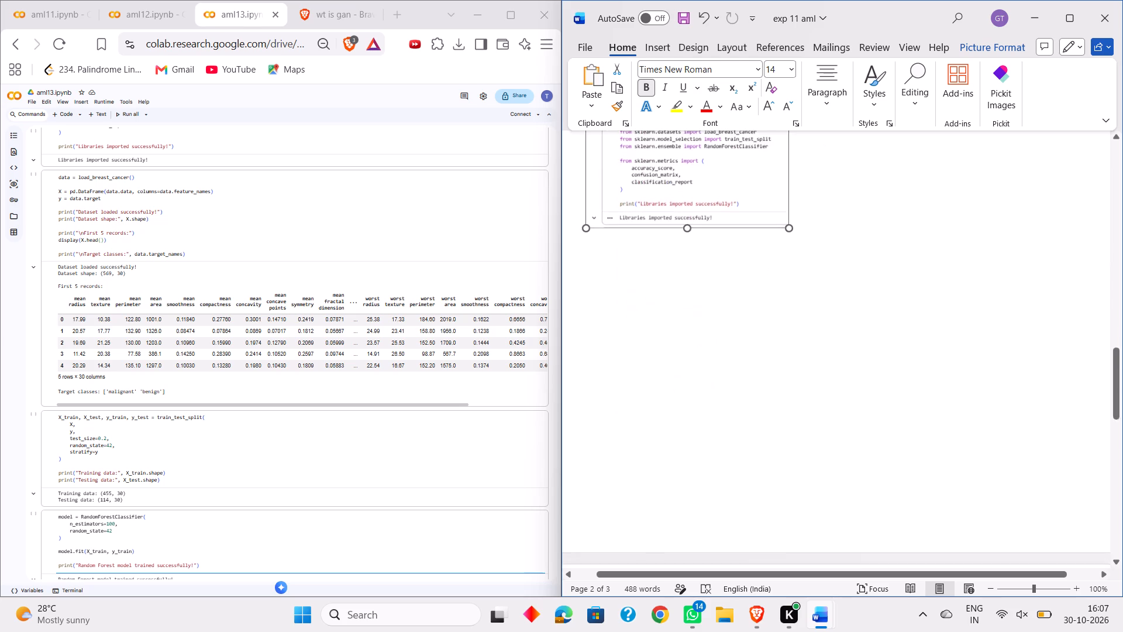
Shrink the dataset-loading and train-test split screenshot proportionally so it fits on the same page as the imports screenshot.
{"action": "scroll", "coordinate": [788, 413], "scroll_direction": "down", "scroll_amount": 2}
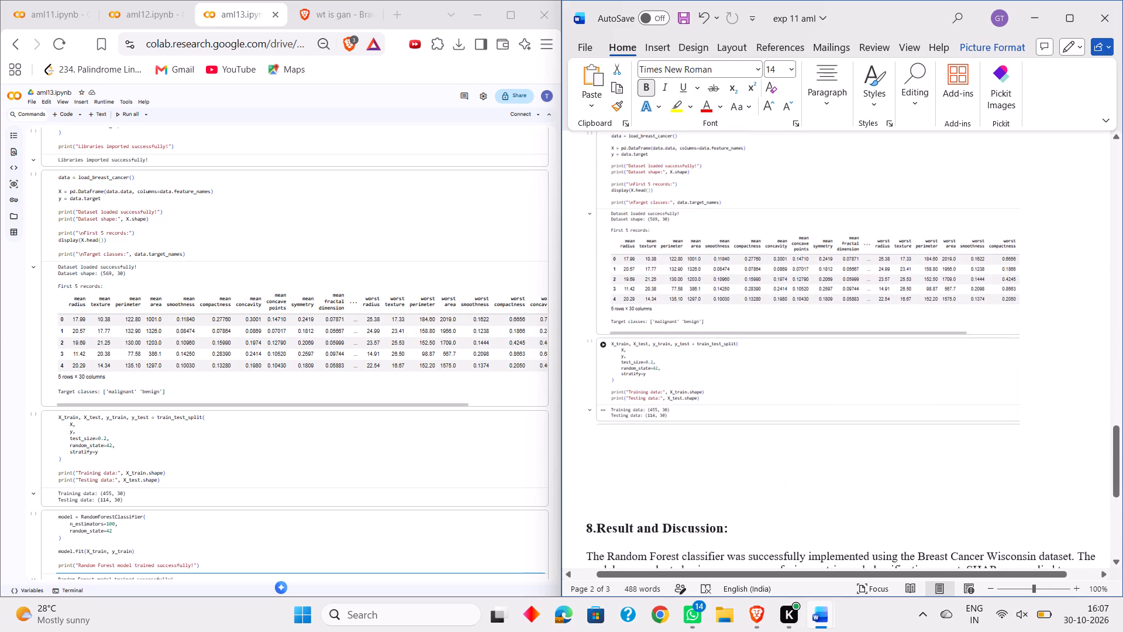
{"action": "left_click", "coordinate": [822, 374]}
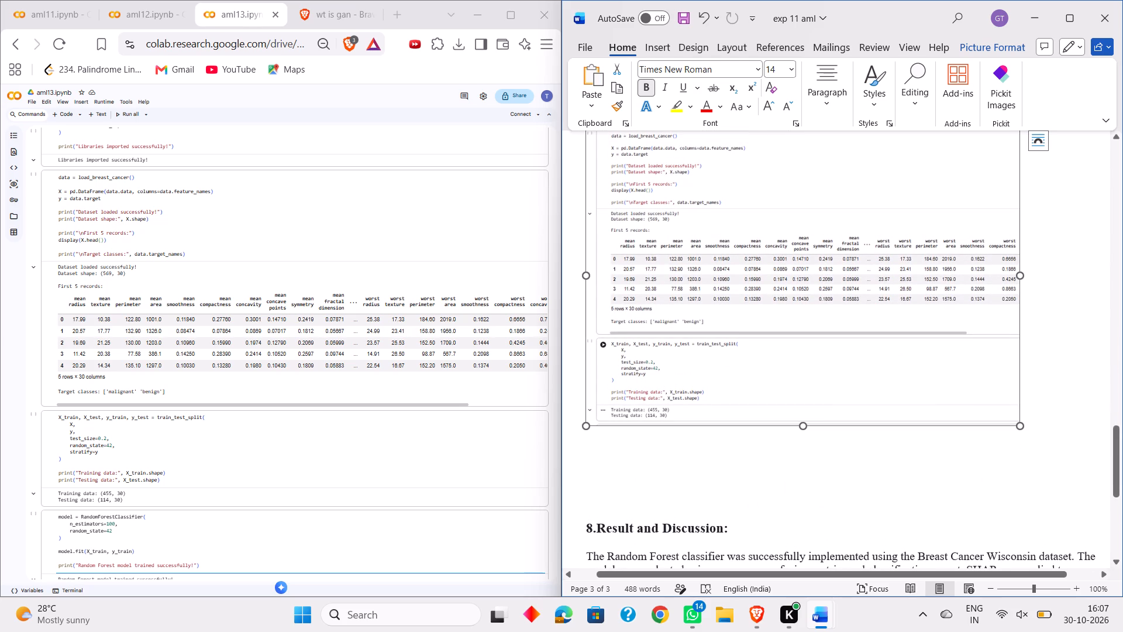
{"action": "left_click_drag", "start_coordinate": [1019, 427], "coordinate": [985, 403]}
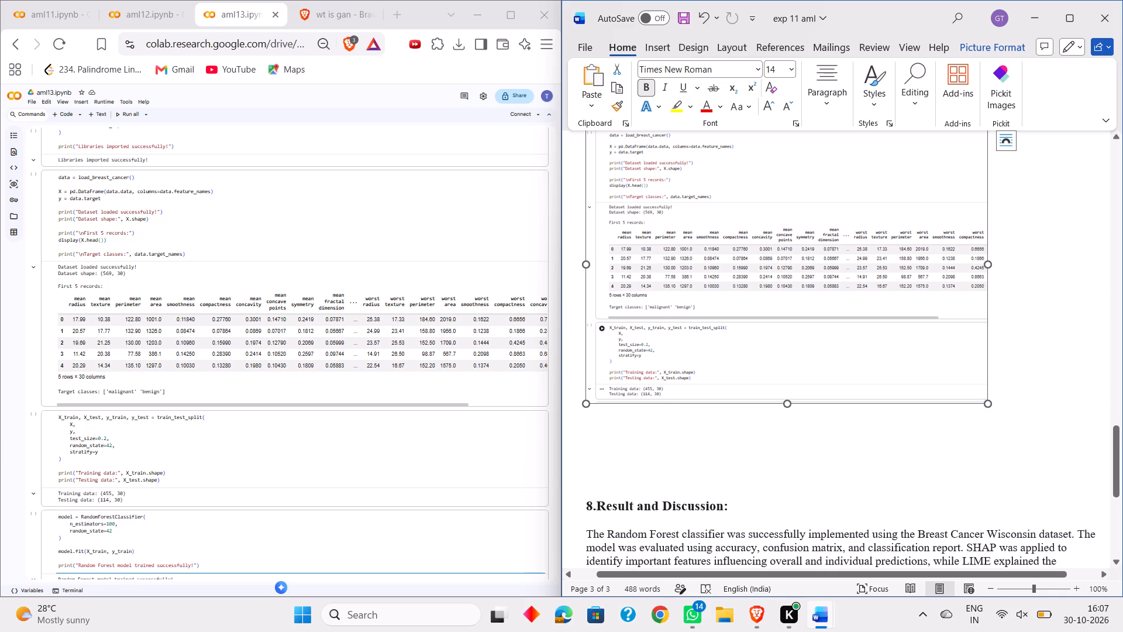
{"action": "left_click", "coordinate": [984, 405]}
{"action": "left_click_drag", "start_coordinate": [990, 405], "coordinate": [985, 402]}
{"action": "left_click_drag", "start_coordinate": [985, 402], "coordinate": [969, 394]}
Position the dataset-loading and train-test split screenshot at the top left of its page with text wrapping.
{"action": "scroll", "coordinate": [969, 394], "scroll_direction": "up", "scroll_amount": 1}
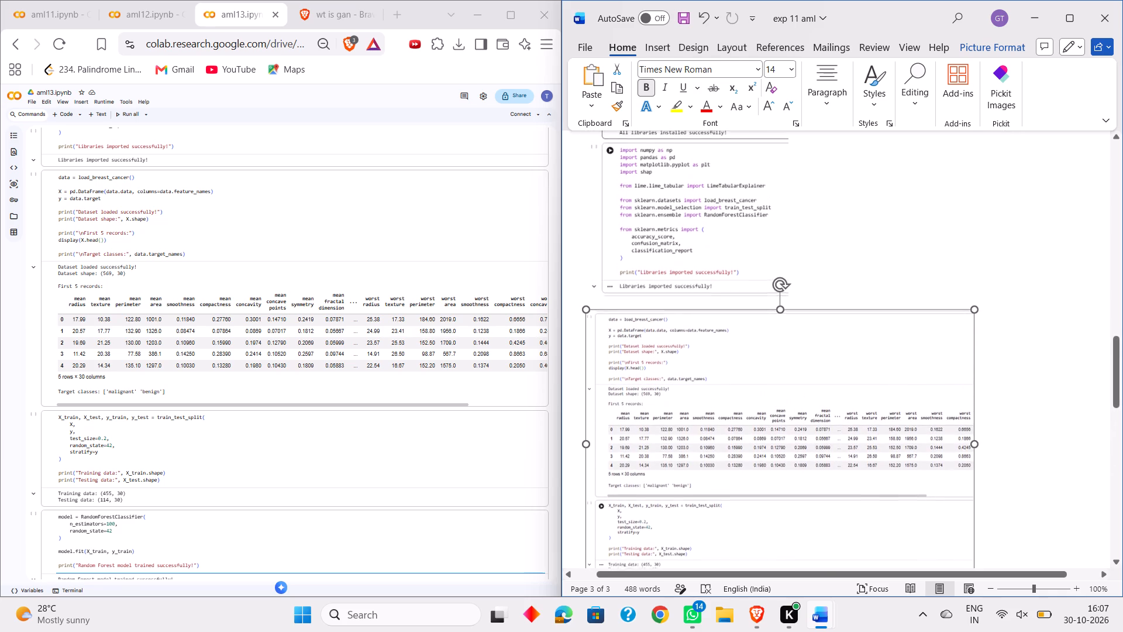
{"action": "scroll", "coordinate": [969, 394], "scroll_direction": "up", "scroll_amount": 1}
{"action": "left_click", "coordinate": [726, 46]}
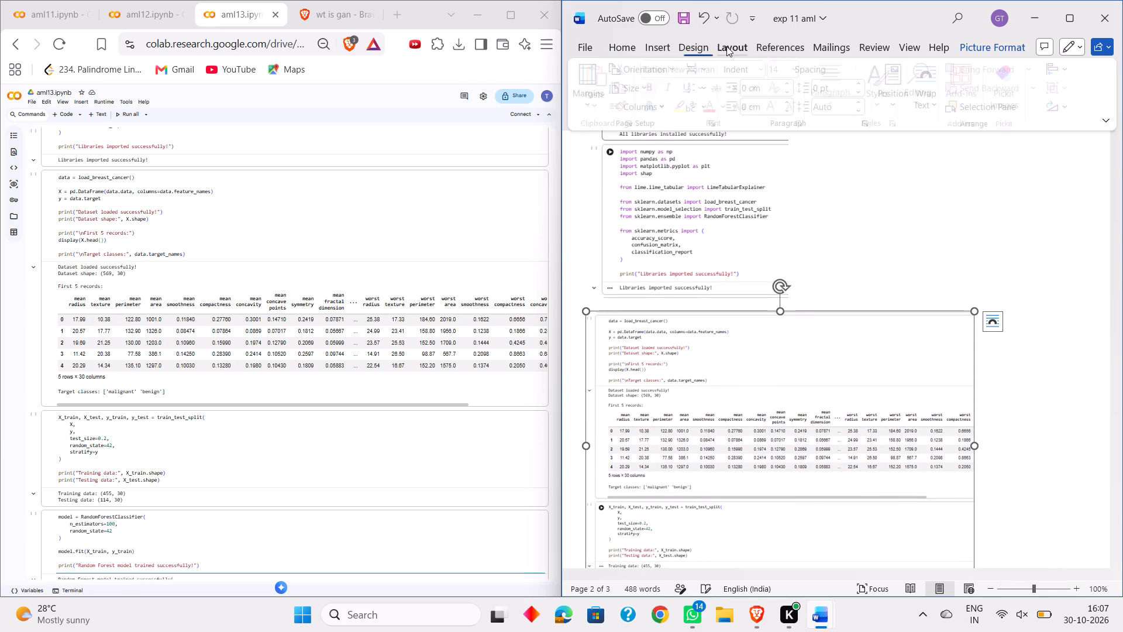
{"action": "left_click", "coordinate": [891, 85]}
{"action": "left_click_drag", "start_coordinate": [881, 238], "coordinate": [895, 91]}
{"action": "left_click", "coordinate": [895, 91]}
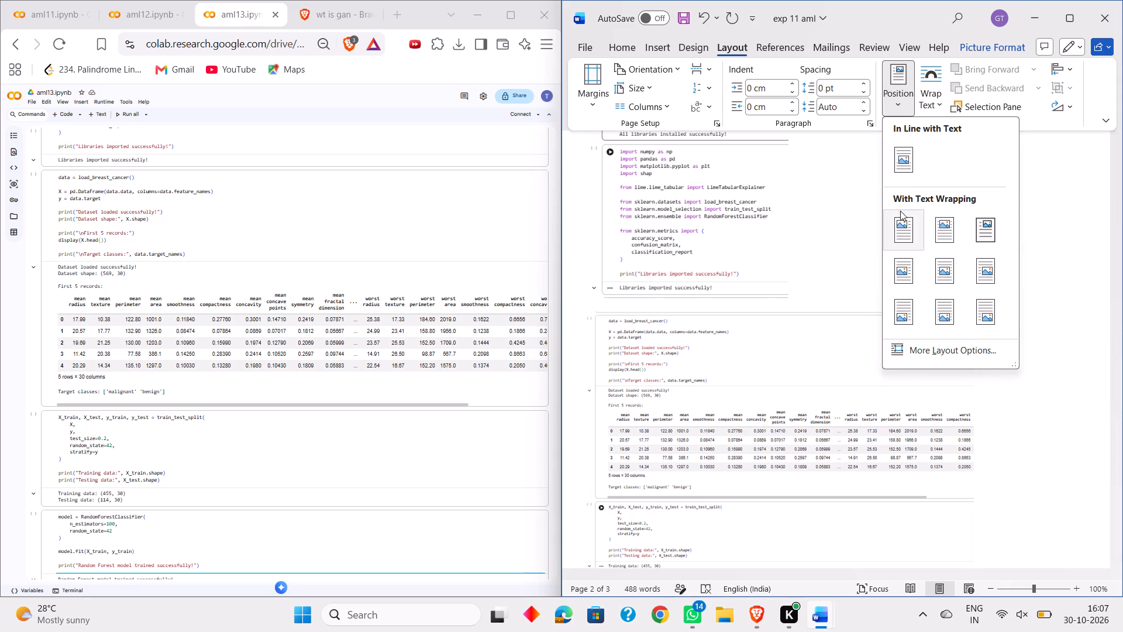
{"action": "left_click", "coordinate": [900, 211]}
Move the dataset-loading and train-test split screenshot from the top of the page to the area below the 7.Code heading.
{"action": "scroll", "coordinate": [900, 211], "scroll_direction": "up", "scroll_amount": 1}
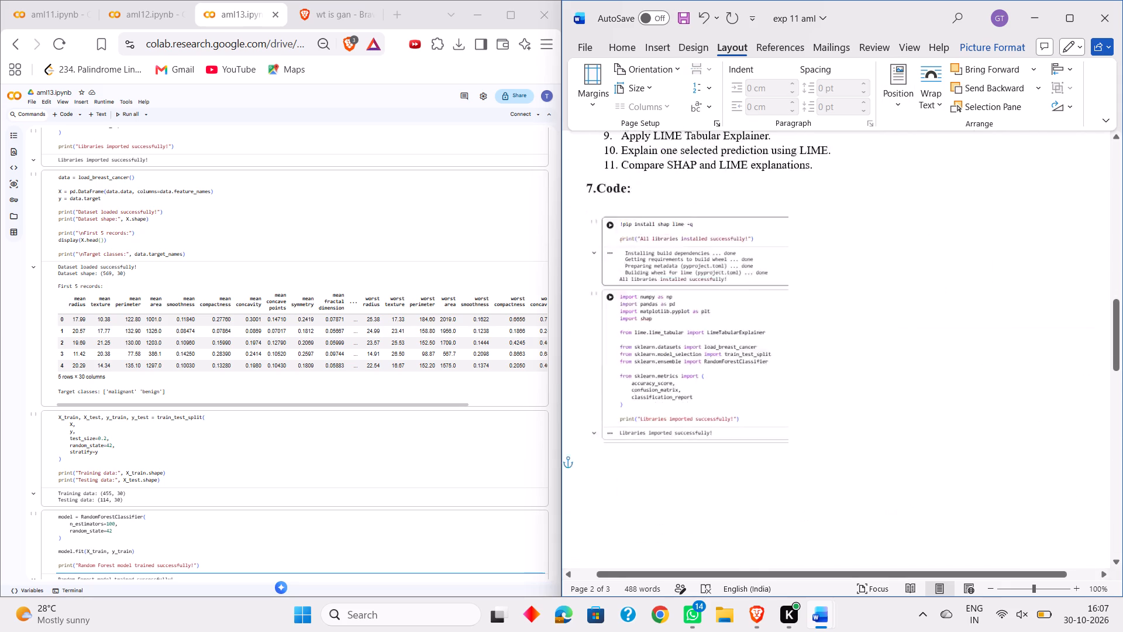
{"action": "scroll", "coordinate": [900, 211], "scroll_direction": "up", "scroll_amount": 1}
{"action": "left_click_drag", "start_coordinate": [777, 240], "coordinate": [806, 448]}
{"action": "scroll", "coordinate": [806, 448], "scroll_direction": "down", "scroll_amount": 1}
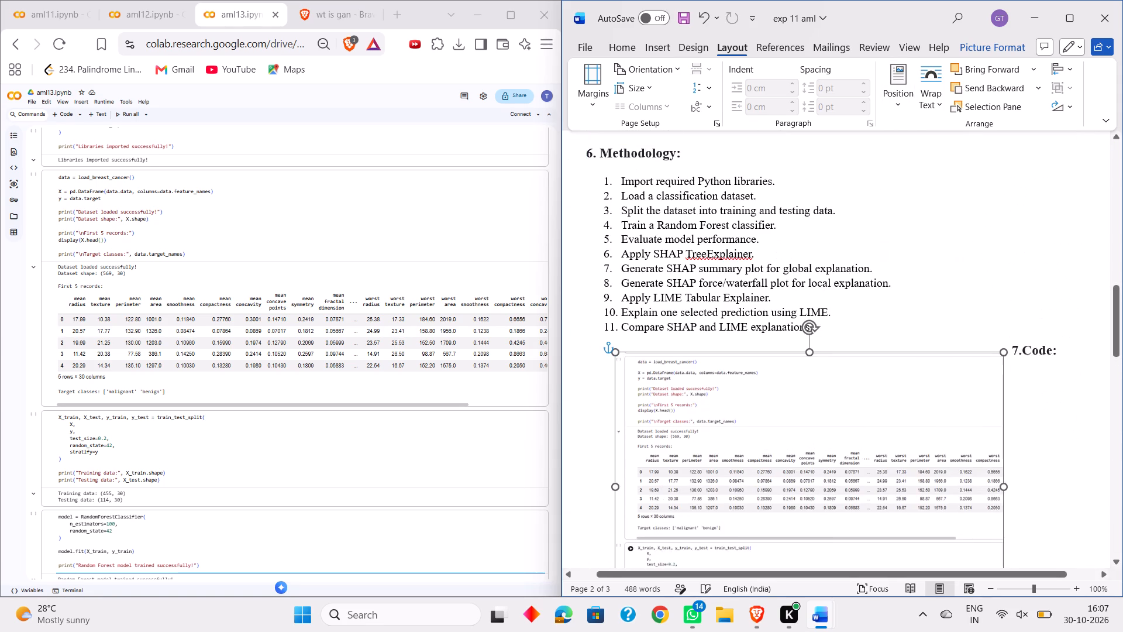
{"action": "scroll", "coordinate": [806, 448], "scroll_direction": "down", "scroll_amount": 2}
{"action": "left_click_drag", "start_coordinate": [778, 310], "coordinate": [853, 398]}
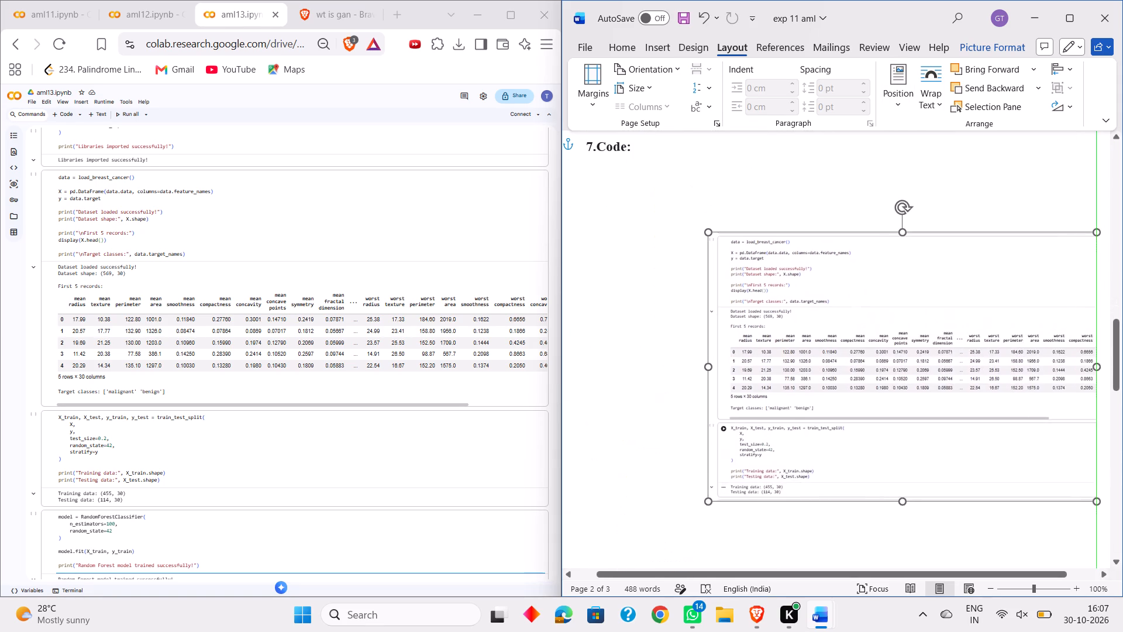
{"action": "left_click_drag", "start_coordinate": [853, 398], "coordinate": [814, 444]}
{"action": "scroll", "coordinate": [814, 444], "scroll_direction": "down", "scroll_amount": 4}
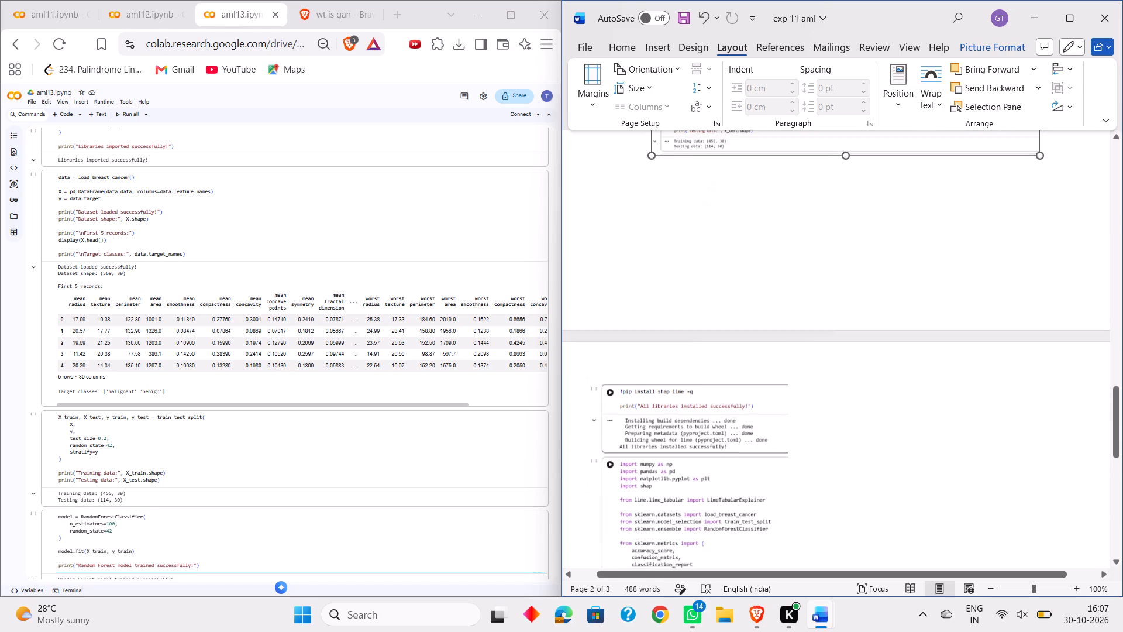
Position the installation and imports screenshot at the top left of its page with text wrapping.
{"action": "left_click", "coordinate": [684, 452]}
{"action": "left_click", "coordinate": [684, 452]}
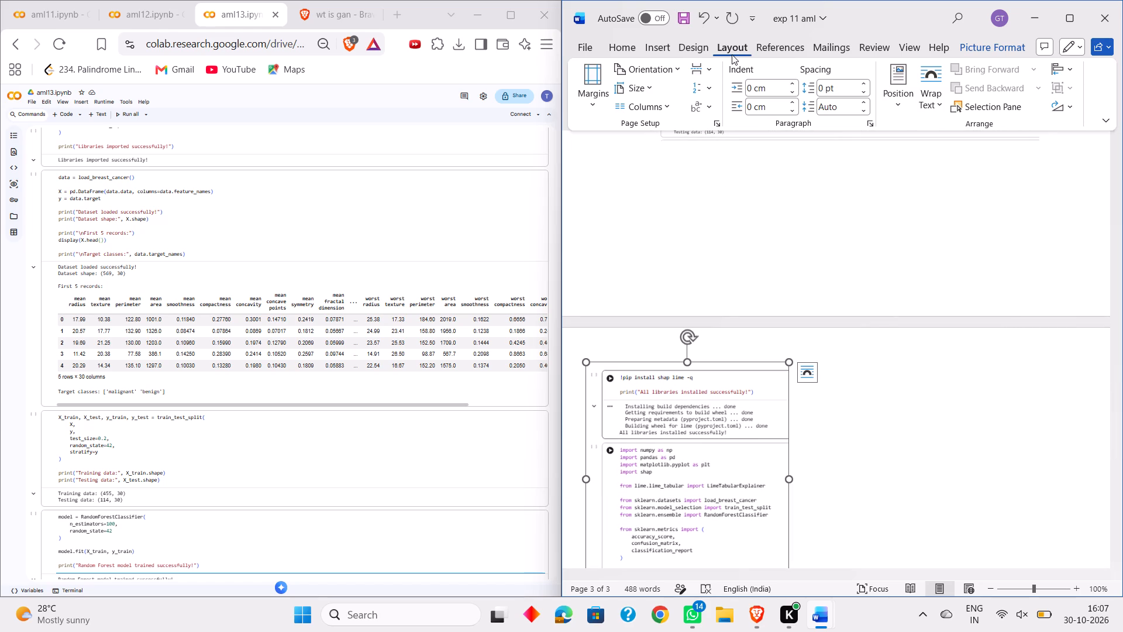
{"action": "left_click", "coordinate": [882, 79]}
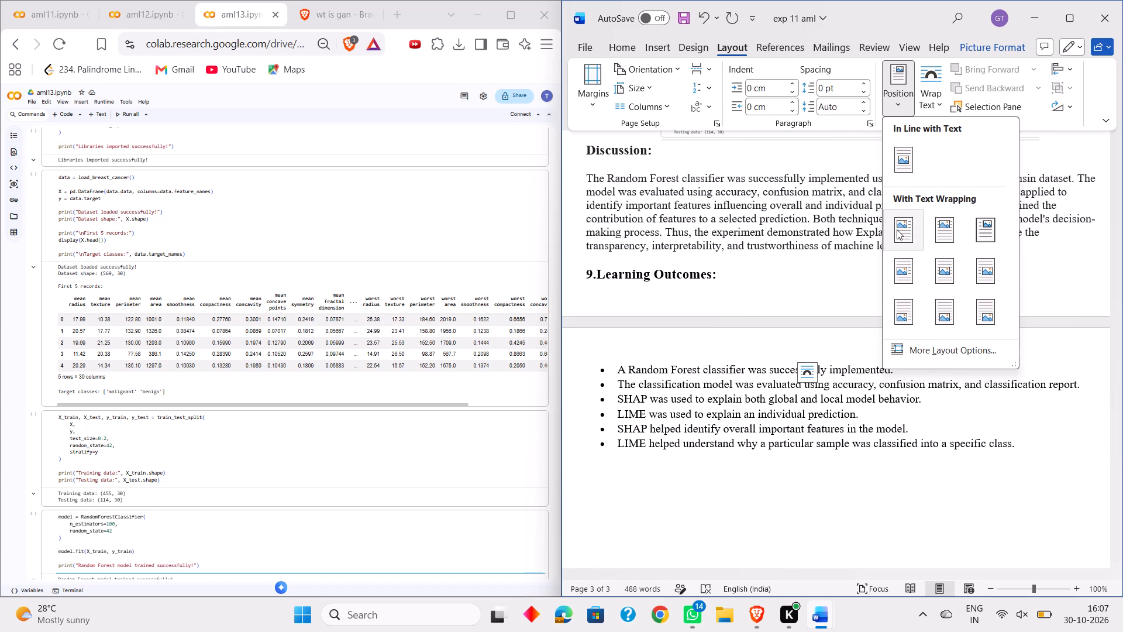
{"action": "left_click", "coordinate": [897, 229]}
Move the installation and imports screenshot directly under the 7.Code heading, aligned with the left text margin.
{"action": "scroll", "coordinate": [897, 229], "scroll_direction": "up", "scroll_amount": 2}
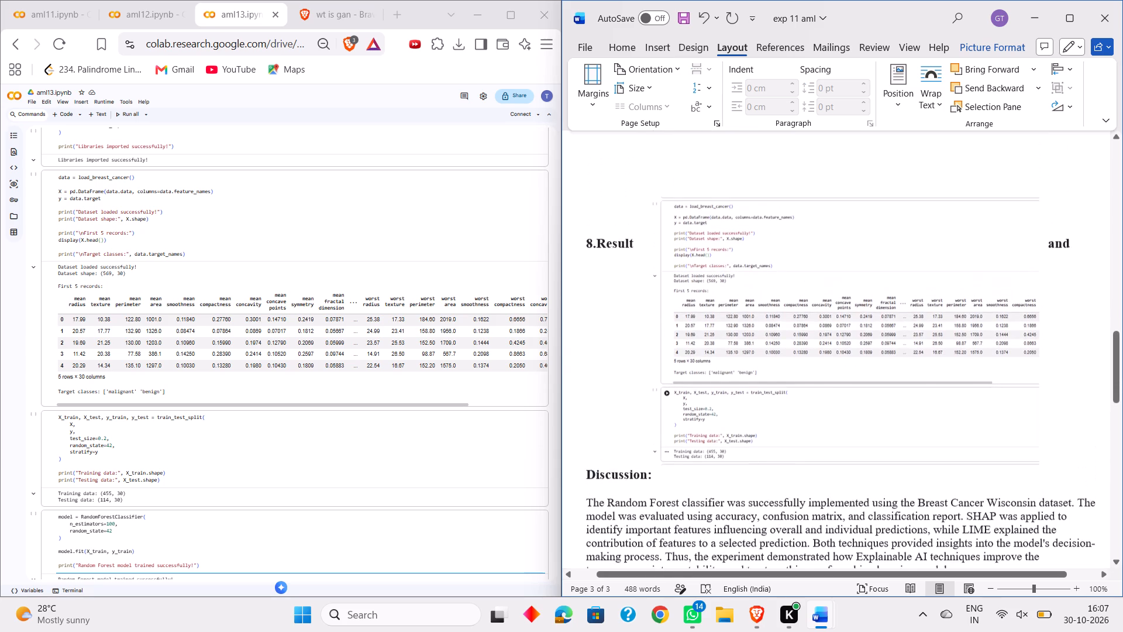
{"action": "scroll", "coordinate": [897, 229], "scroll_direction": "up", "scroll_amount": 2}
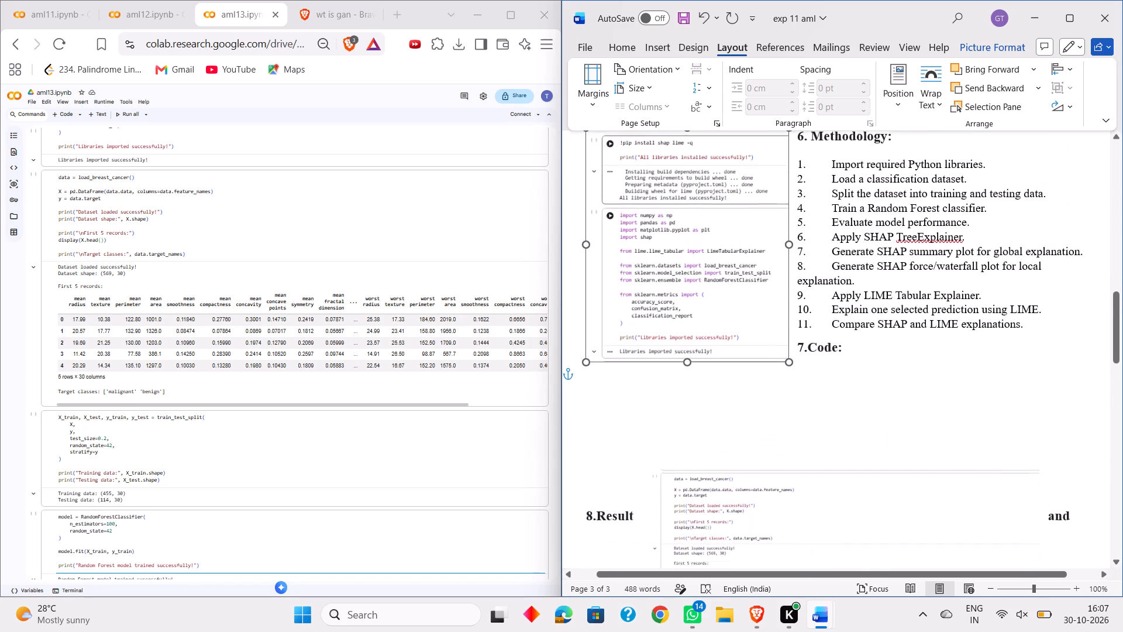
{"action": "scroll", "coordinate": [897, 229], "scroll_direction": "up", "scroll_amount": 1}
{"action": "left_click_drag", "start_coordinate": [709, 209], "coordinate": [748, 427]}
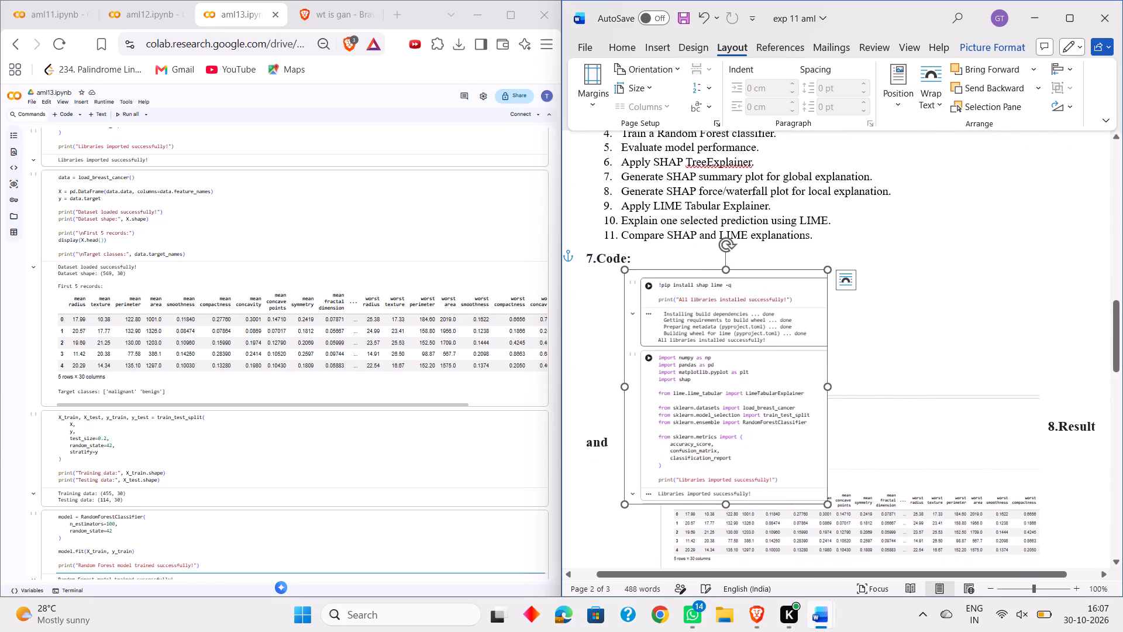
{"action": "left_click_drag", "start_coordinate": [712, 367], "coordinate": [676, 367]}
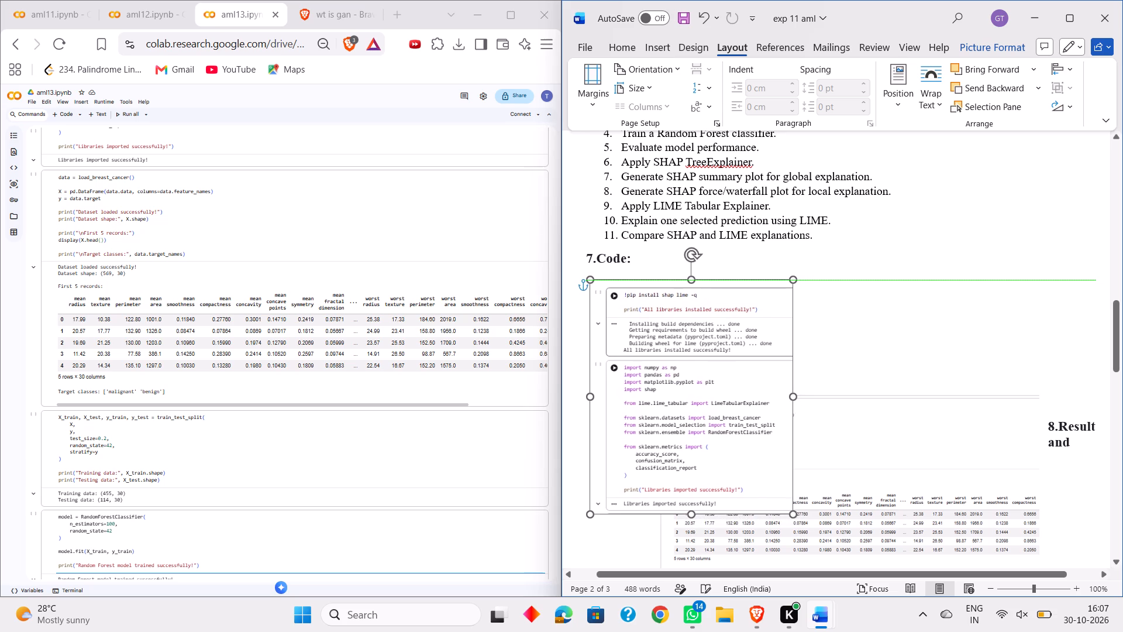
{"action": "left_click_drag", "start_coordinate": [676, 367], "coordinate": [674, 363]}
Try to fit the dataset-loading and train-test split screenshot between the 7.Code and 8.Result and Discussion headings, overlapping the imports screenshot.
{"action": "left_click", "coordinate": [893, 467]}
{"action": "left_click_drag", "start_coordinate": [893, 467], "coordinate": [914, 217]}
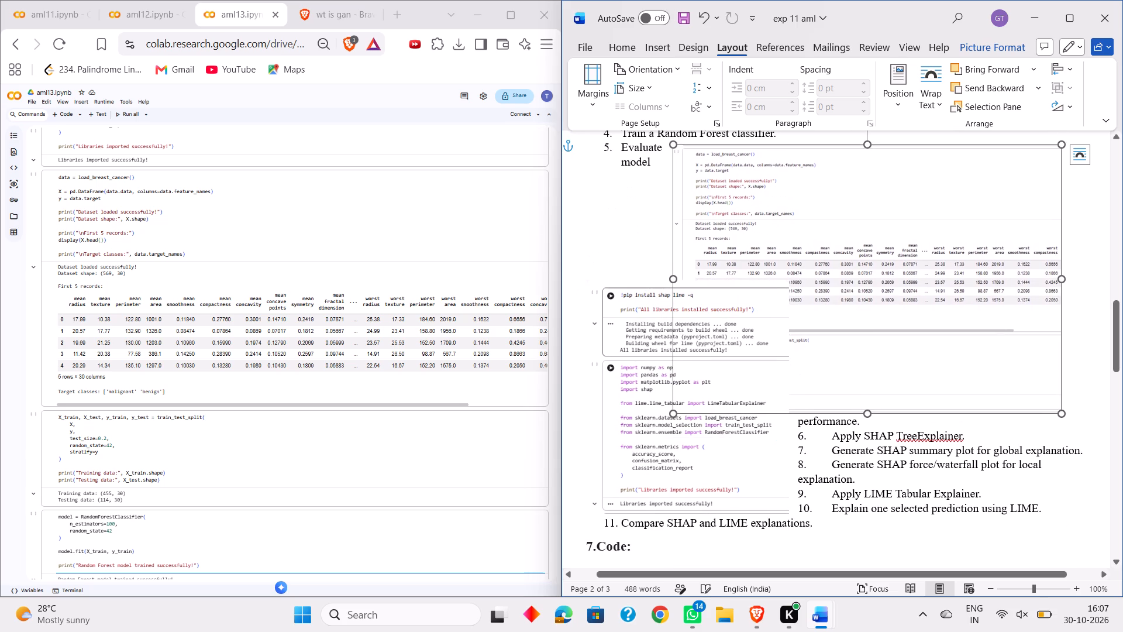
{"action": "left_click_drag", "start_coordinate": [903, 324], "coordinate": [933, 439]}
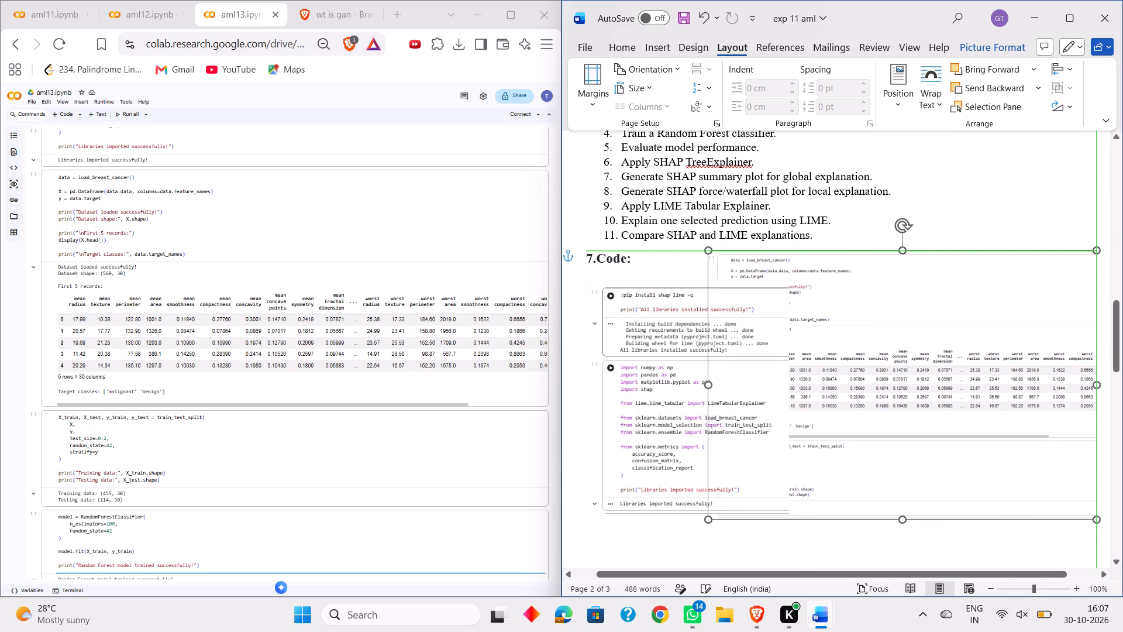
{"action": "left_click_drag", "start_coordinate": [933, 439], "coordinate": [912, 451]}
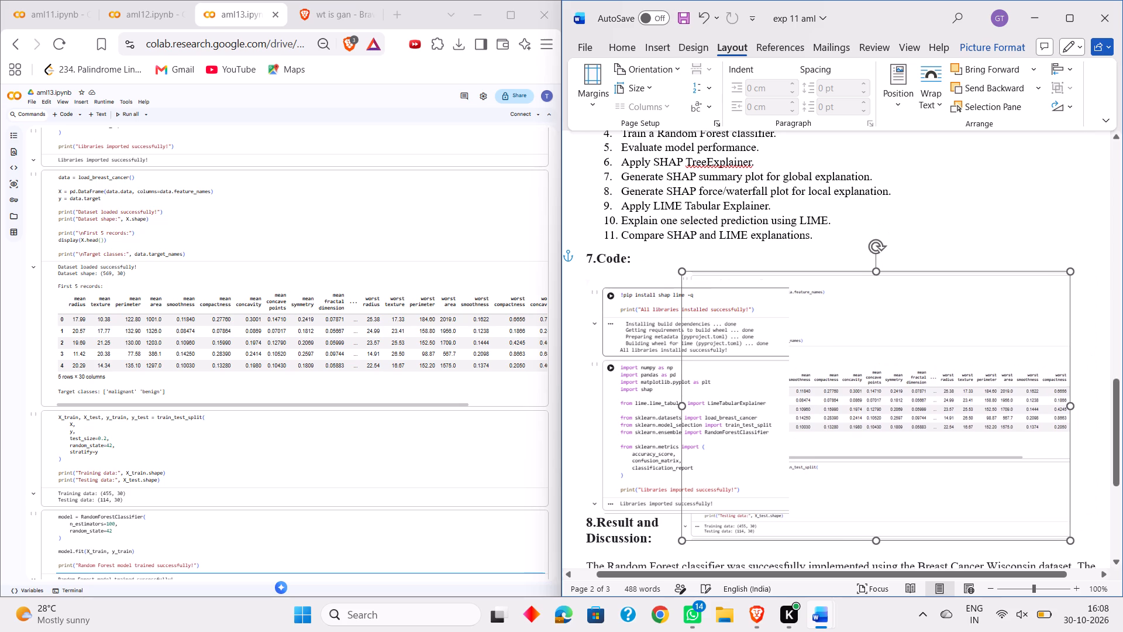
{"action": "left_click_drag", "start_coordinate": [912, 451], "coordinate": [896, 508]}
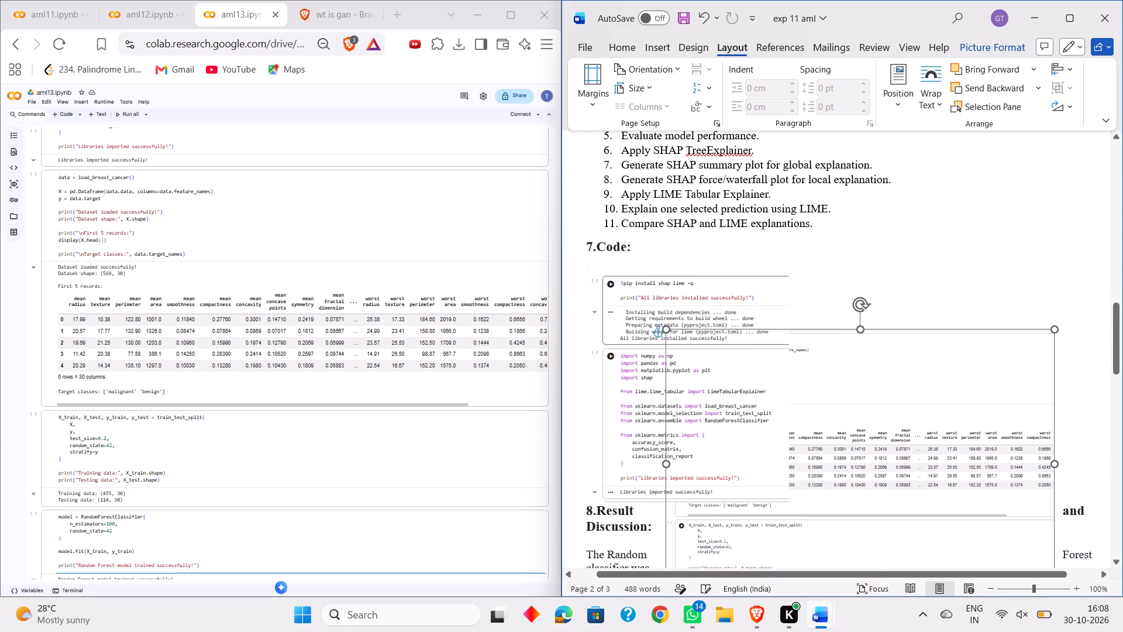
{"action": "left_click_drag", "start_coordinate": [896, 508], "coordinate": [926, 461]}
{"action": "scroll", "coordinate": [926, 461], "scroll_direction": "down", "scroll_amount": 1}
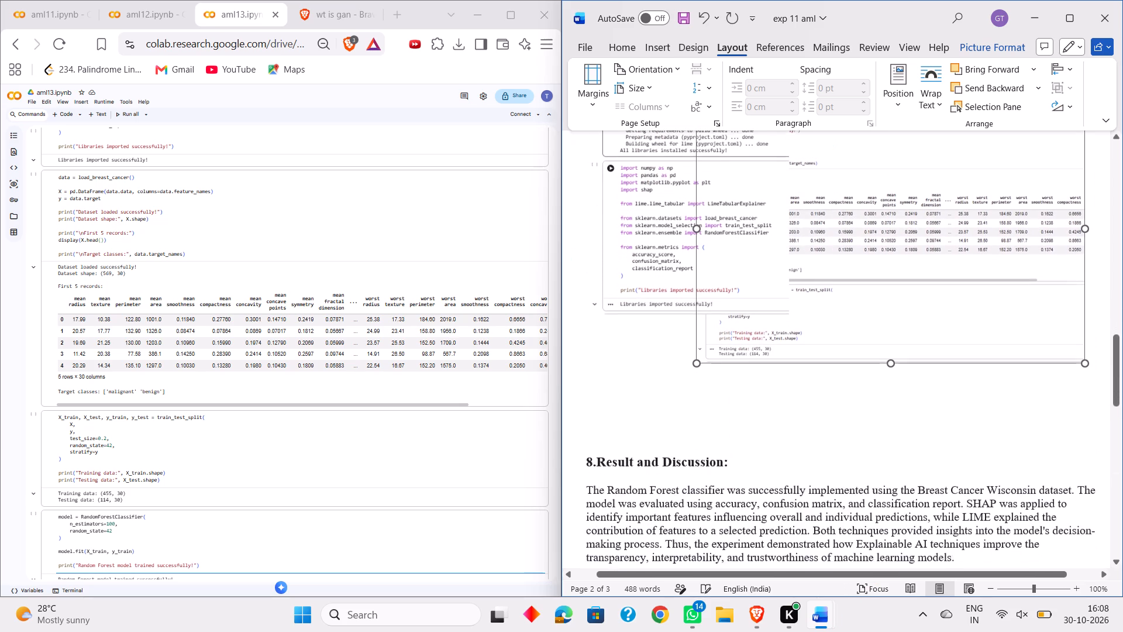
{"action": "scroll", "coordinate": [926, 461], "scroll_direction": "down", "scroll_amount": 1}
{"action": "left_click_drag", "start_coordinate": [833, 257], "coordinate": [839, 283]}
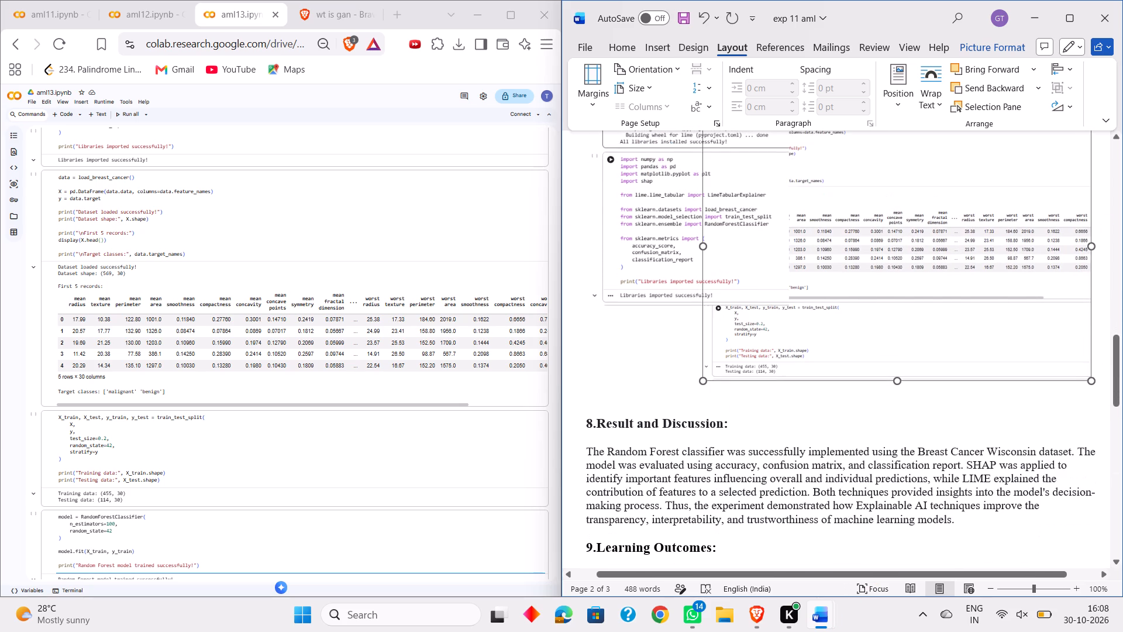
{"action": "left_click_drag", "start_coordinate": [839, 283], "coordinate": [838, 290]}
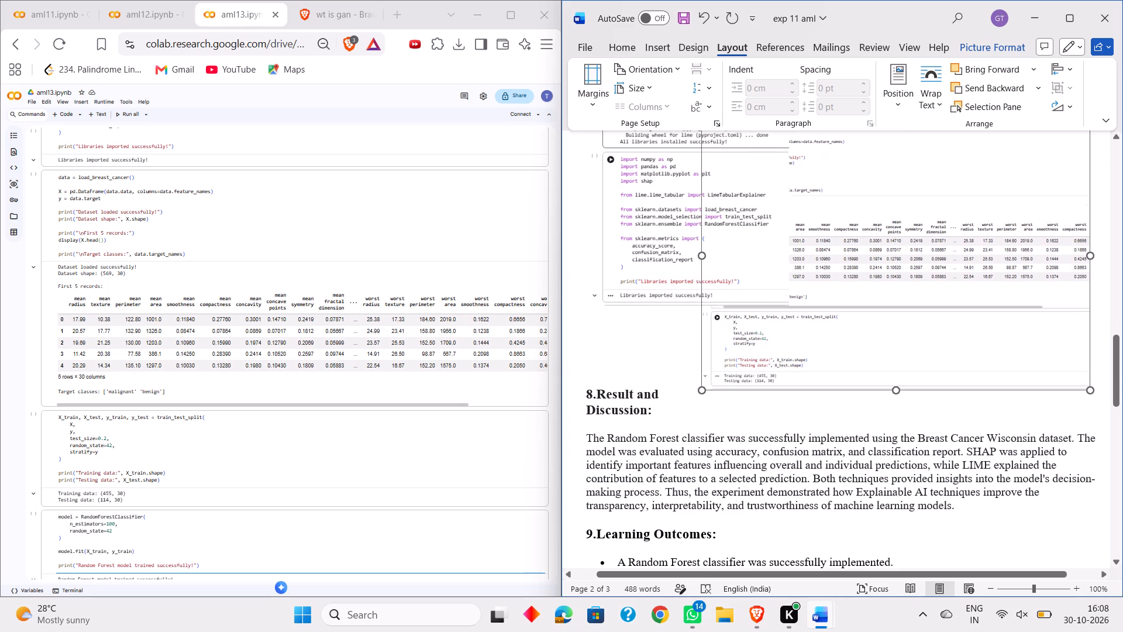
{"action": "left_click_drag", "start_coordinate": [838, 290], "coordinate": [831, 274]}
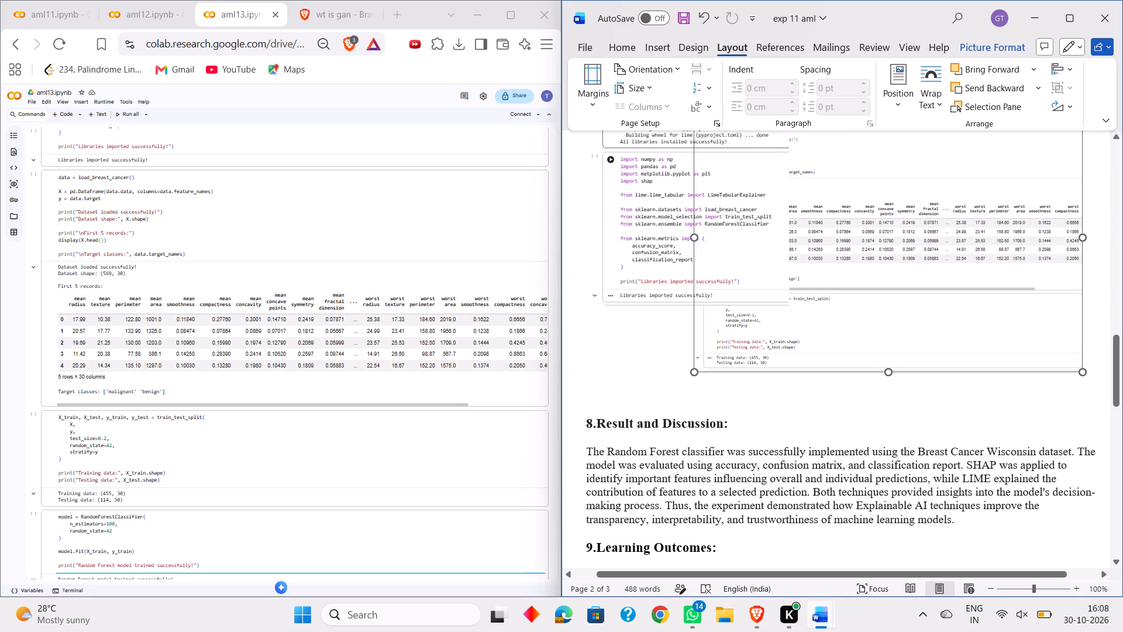
Insert five blank lines before the 8.Result and Discussion heading to make room for the code screenshots.
{"action": "left_click", "coordinate": [583, 425]}
{"action": "key", "text": "Return"}
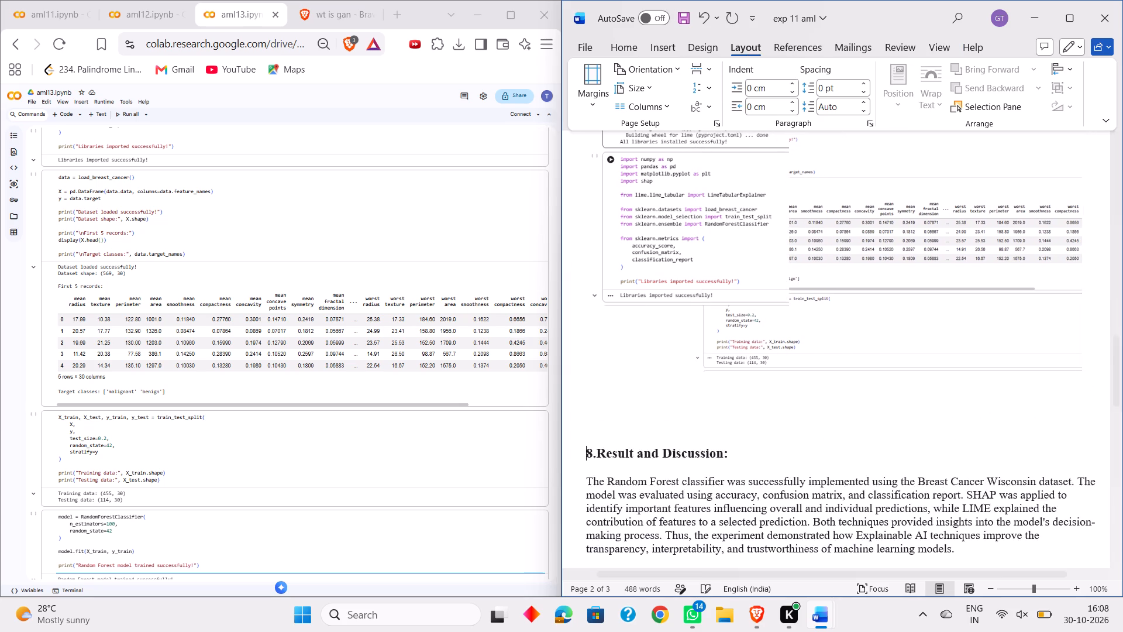
{"action": "key", "text": "Return"}
{"action": "key", "text": "Return"}
{"action": "key", "text": "Return"}
{"action": "key", "text": "Return"}
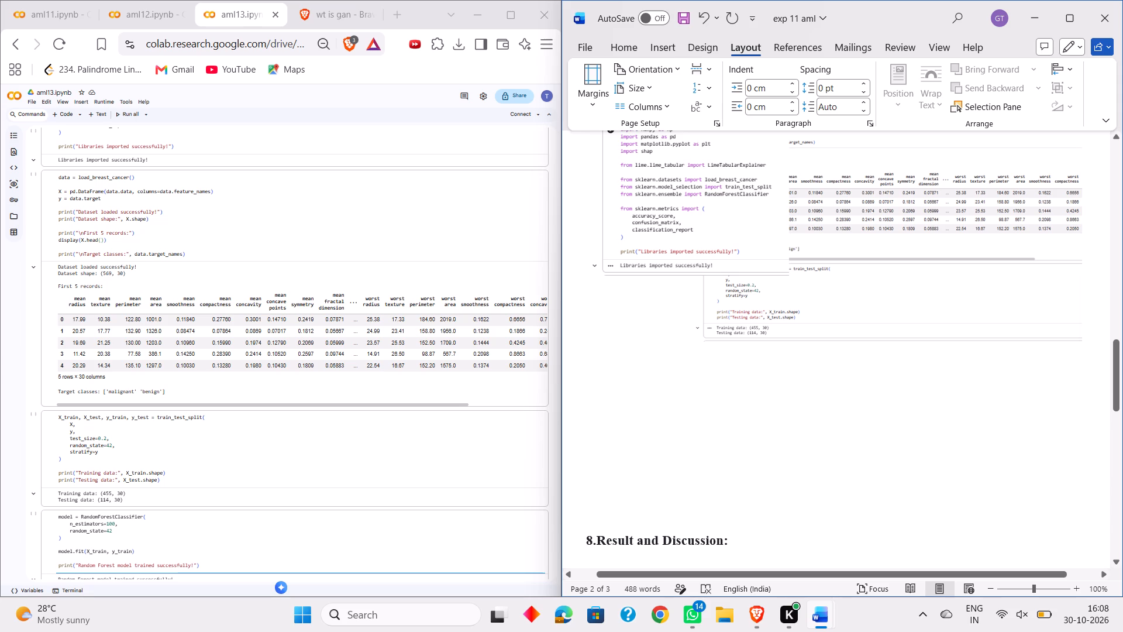
Move the dataset-loading and train-test split screenshot directly below the imports screenshot, near the left text margin.
{"action": "left_click", "coordinate": [797, 272]}
{"action": "left_click_drag", "start_coordinate": [840, 291], "coordinate": [838, 384]}
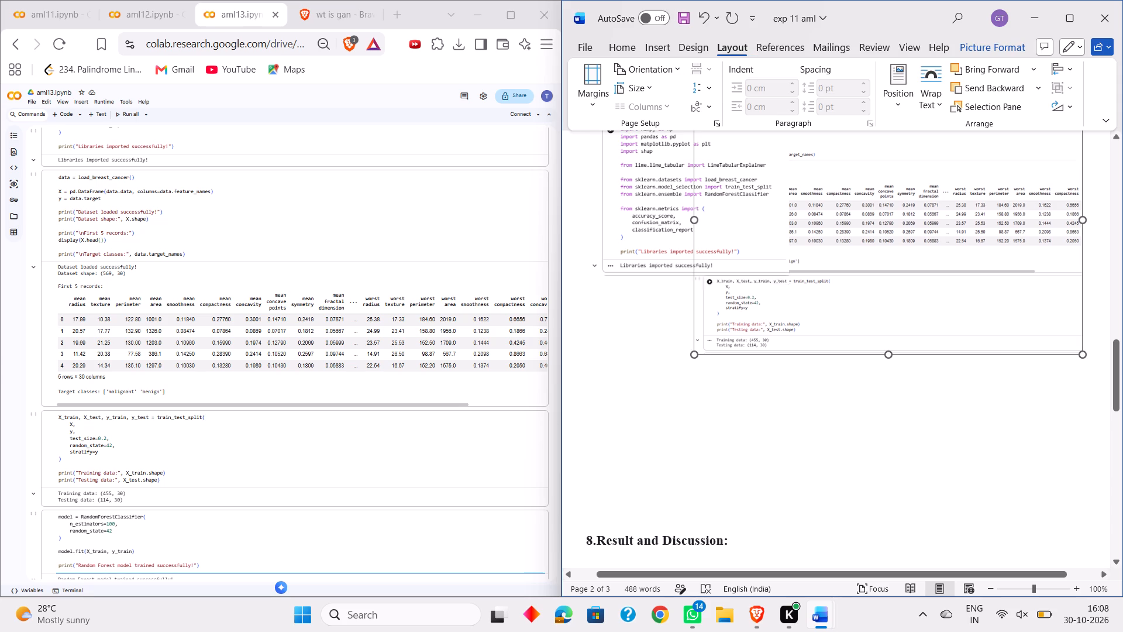
{"action": "left_click_drag", "start_coordinate": [838, 384], "coordinate": [752, 477]}
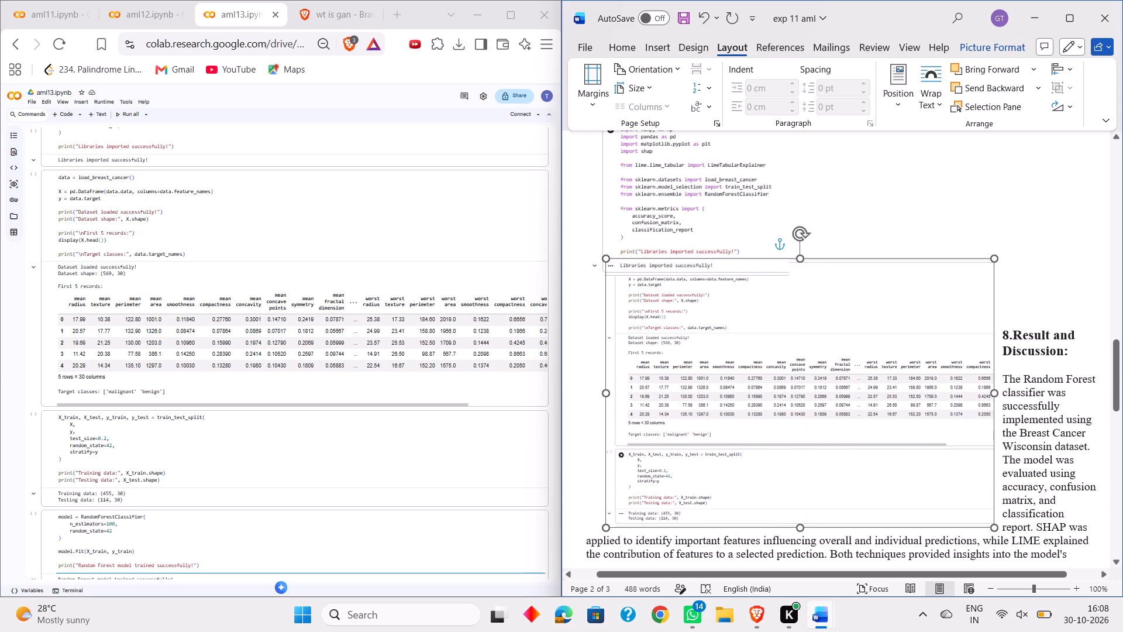
{"action": "left_click_drag", "start_coordinate": [752, 477], "coordinate": [739, 500]}
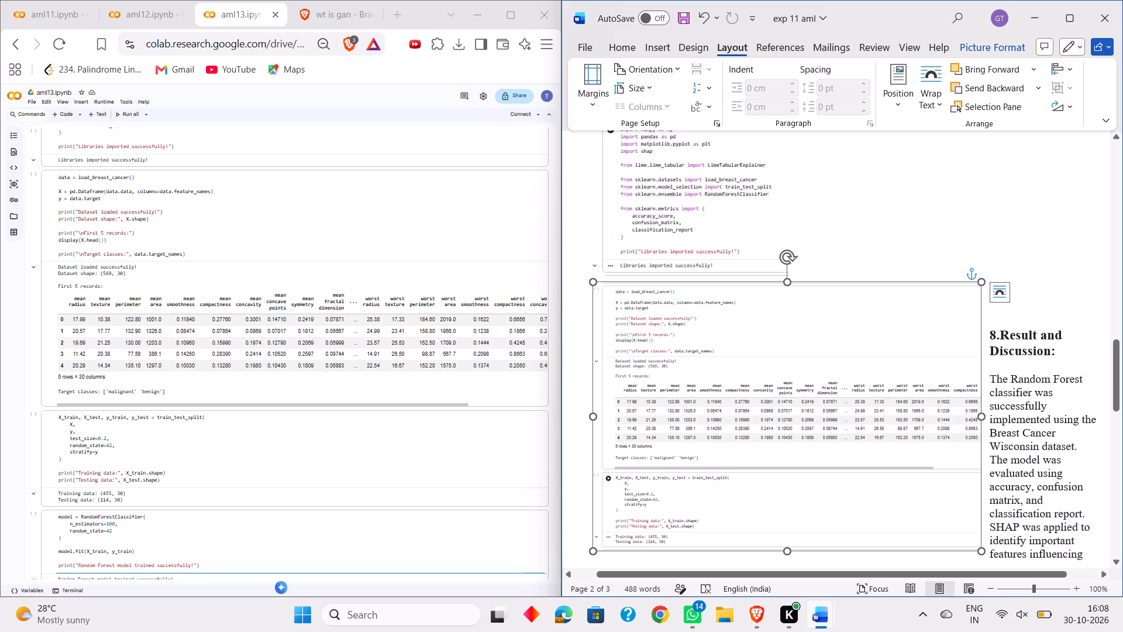
Insert blank lines before the 8.Result and Discussion heading until it starts on the following page.
{"action": "left_click", "coordinate": [990, 334]}
{"action": "key", "text": "Return"}
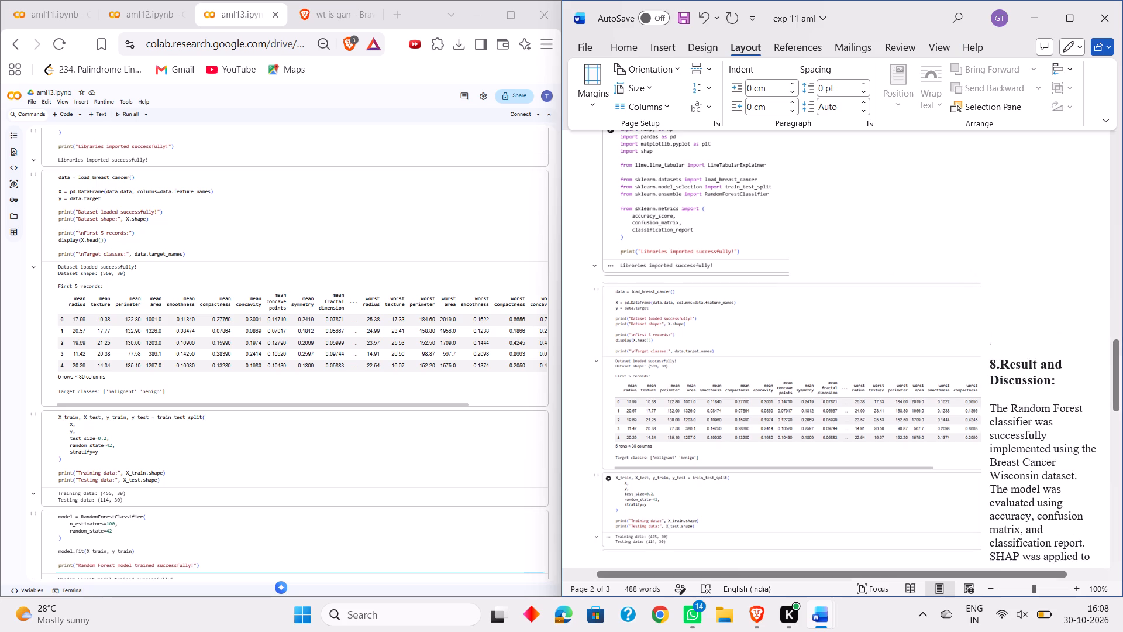
{"action": "key", "text": "Return"}
{"action": "key", "text": "Return"}
{"action": "key", "text": "Return"}
{"action": "key", "text": "Return"}
{"action": "key", "text": "Return"}
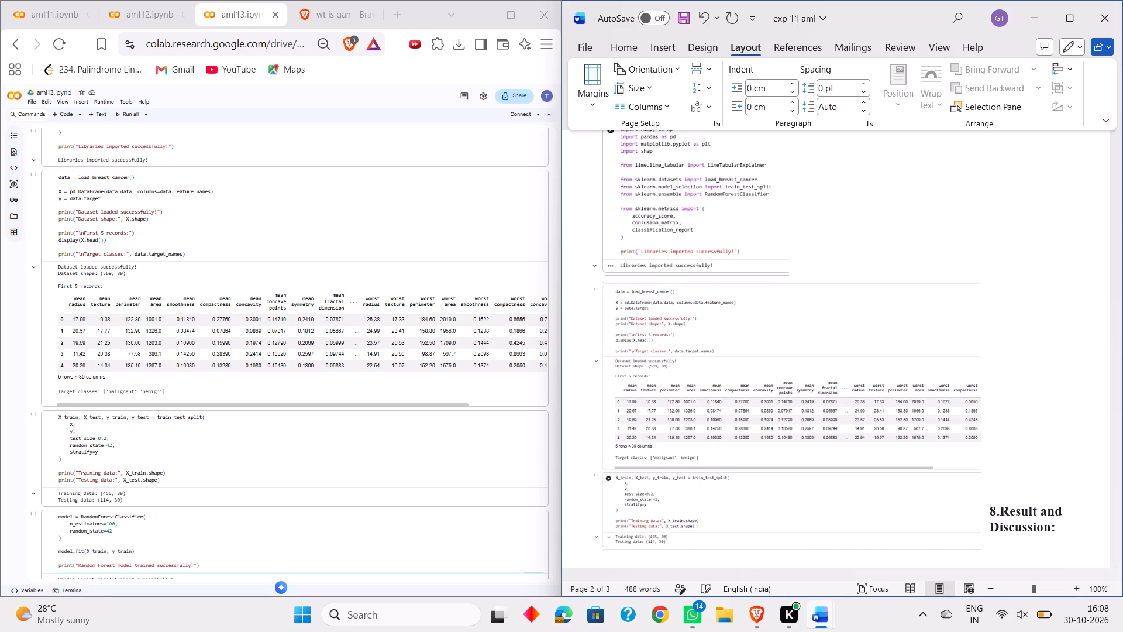
{"action": "key", "text": "Return"}
{"action": "key", "text": "Return"}
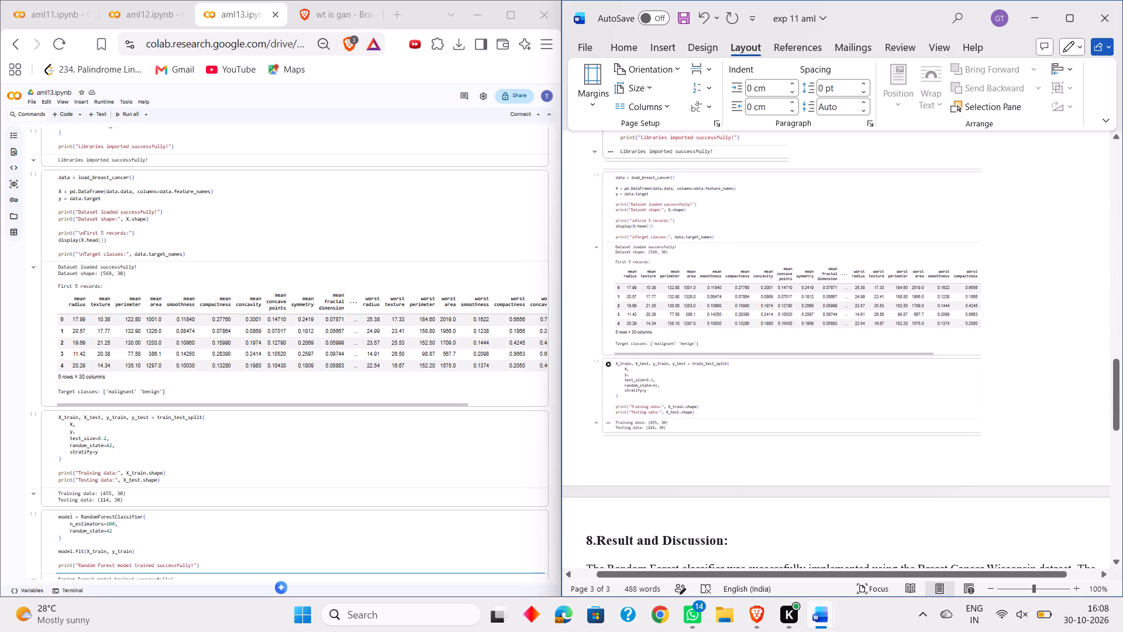
Slightly enlarge the library installation and imports screenshot under the 7.Code heading.
{"action": "scroll", "coordinate": [828, 304], "scroll_direction": "up", "scroll_amount": 3}
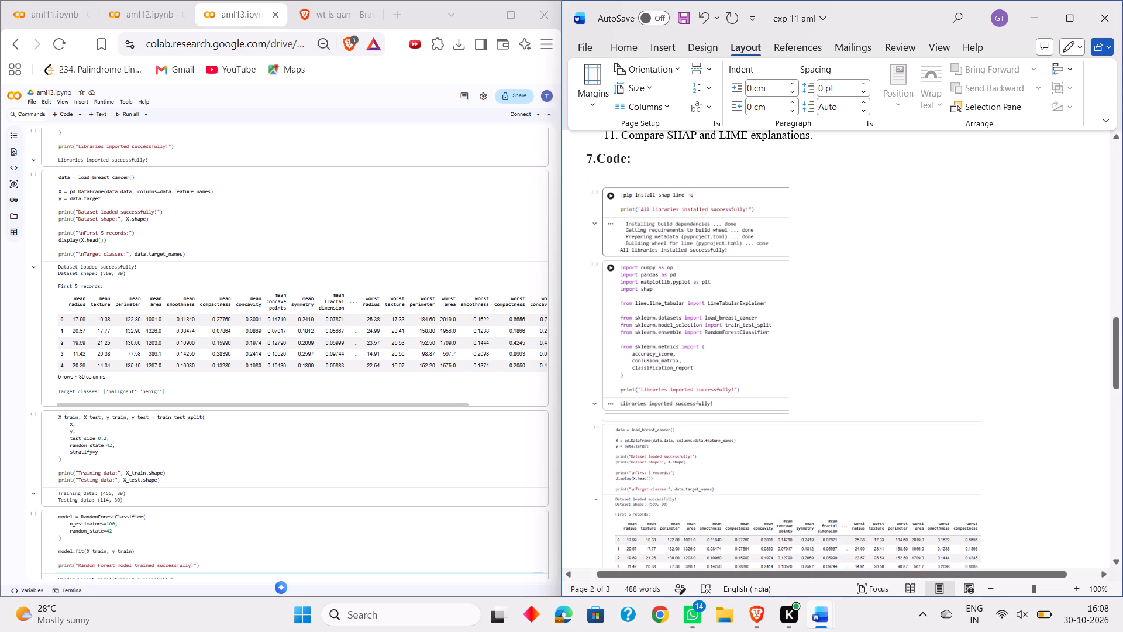
{"action": "left_click", "coordinate": [711, 300]}
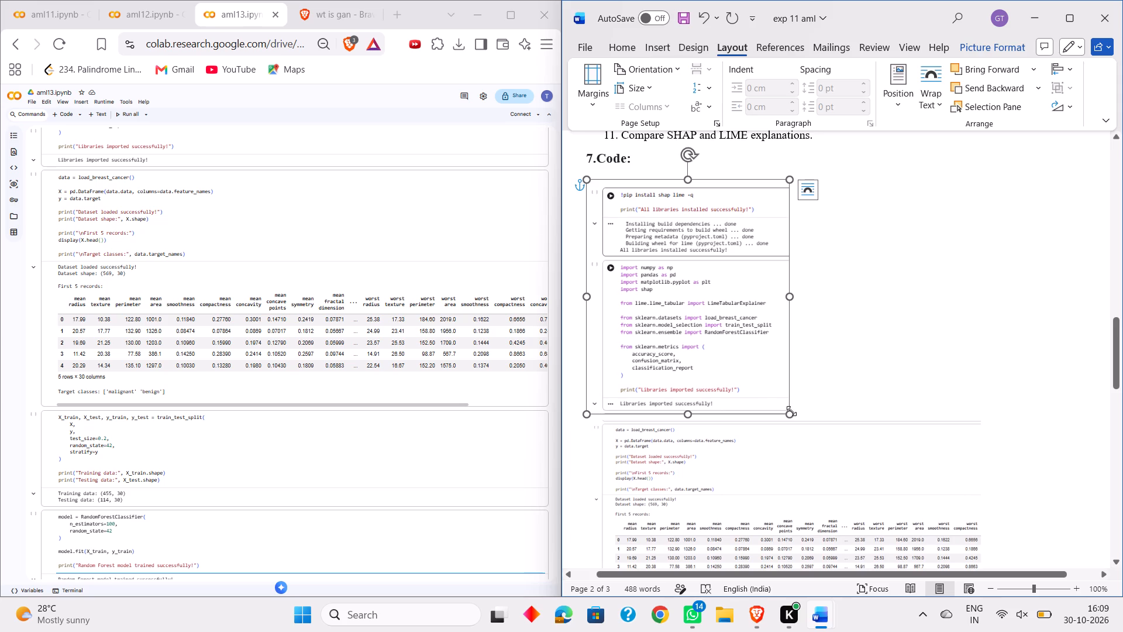
{"action": "left_click", "coordinate": [788, 414]}
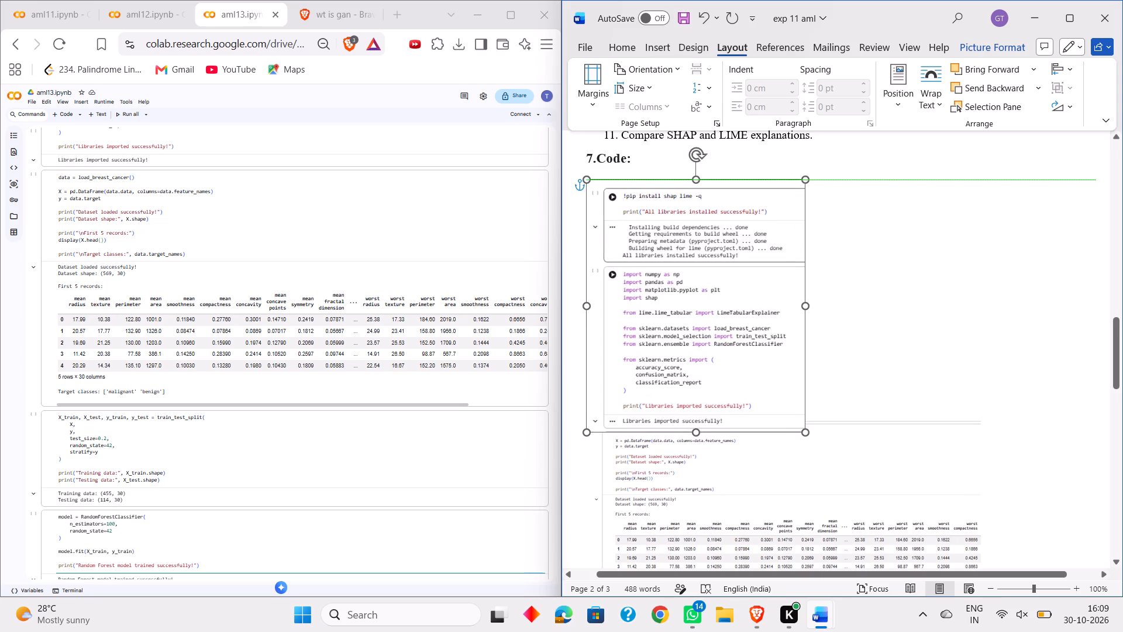
Slightly enlarge the dataset-loading and train-test split screenshot below the imports screenshot.
{"action": "left_click", "coordinate": [781, 494]}
{"action": "scroll", "coordinate": [781, 494], "scroll_direction": "down", "scroll_amount": 1}
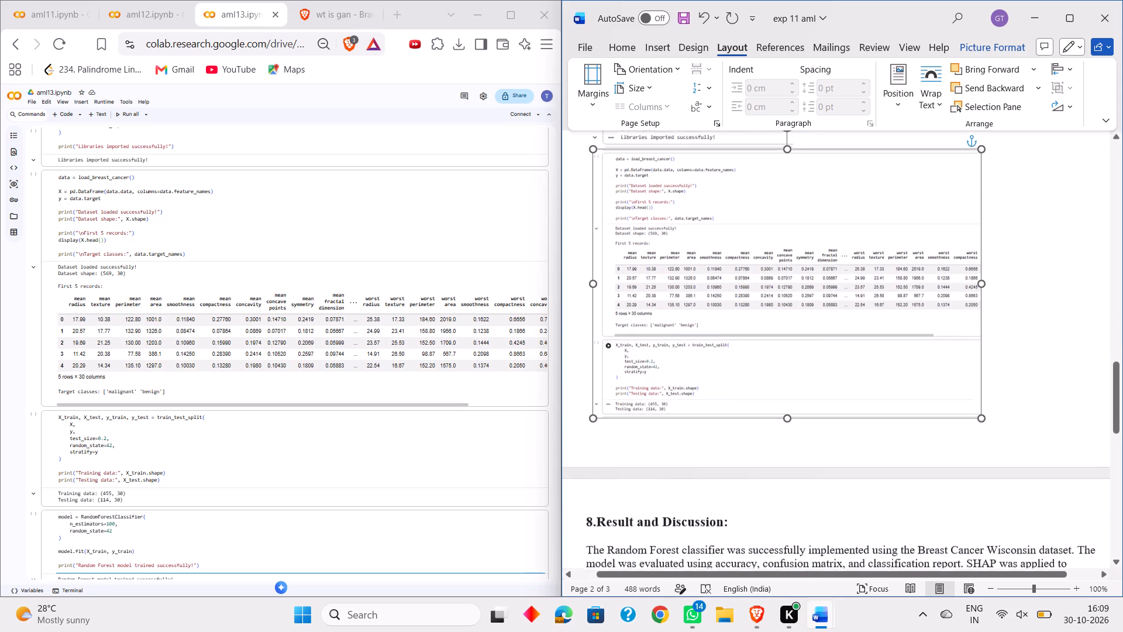
{"action": "scroll", "coordinate": [781, 494], "scroll_direction": "down", "scroll_amount": 1}
{"action": "left_click_drag", "start_coordinate": [980, 417], "coordinate": [1000, 428]}
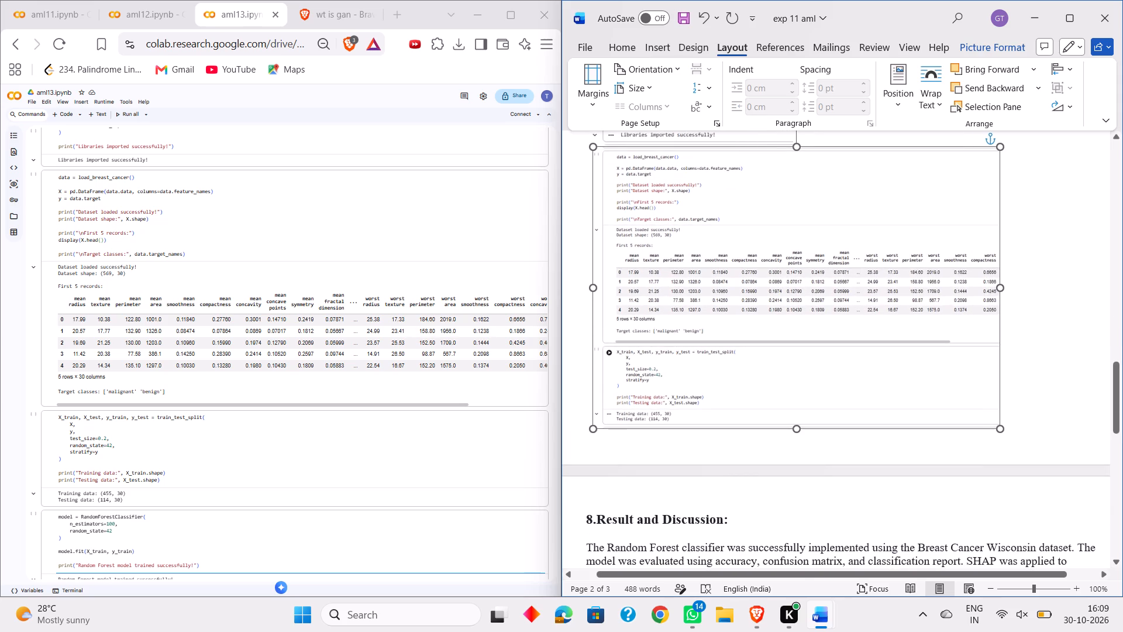
{"action": "left_click_drag", "start_coordinate": [1000, 428], "coordinate": [1003, 430]}
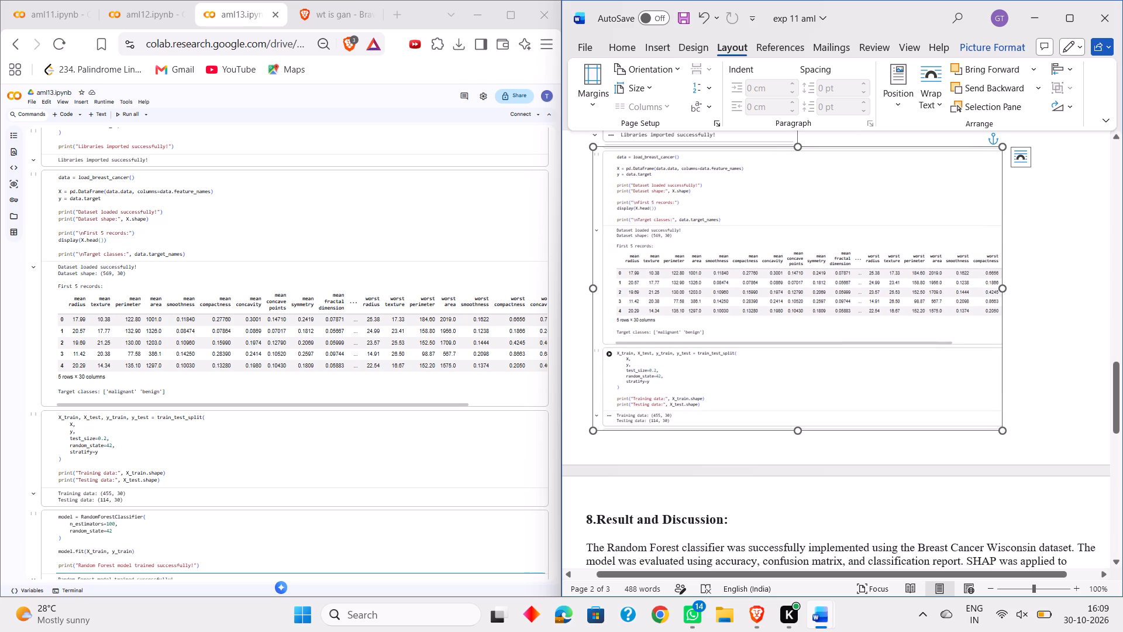
Insert three blank lines before the 8.Result and Discussion heading to make room for more code screenshots.
{"action": "left_click", "coordinate": [635, 502]}
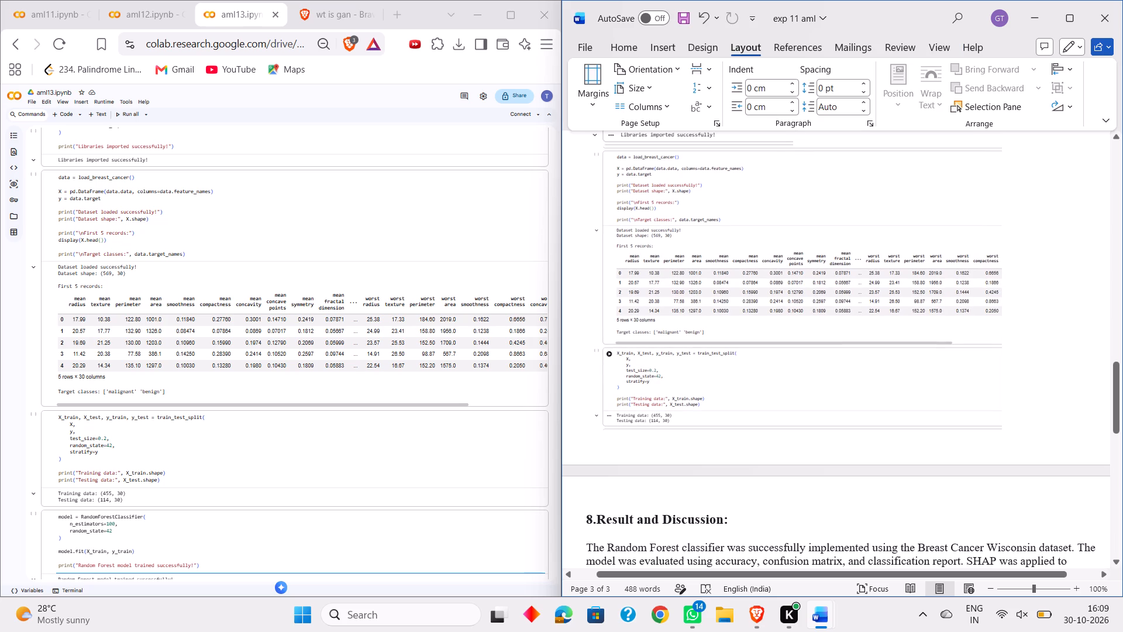
{"action": "left_click", "coordinate": [581, 521]}
{"action": "key", "text": "Return"}
{"action": "key", "text": "Return"}
{"action": "key", "text": "Return"}
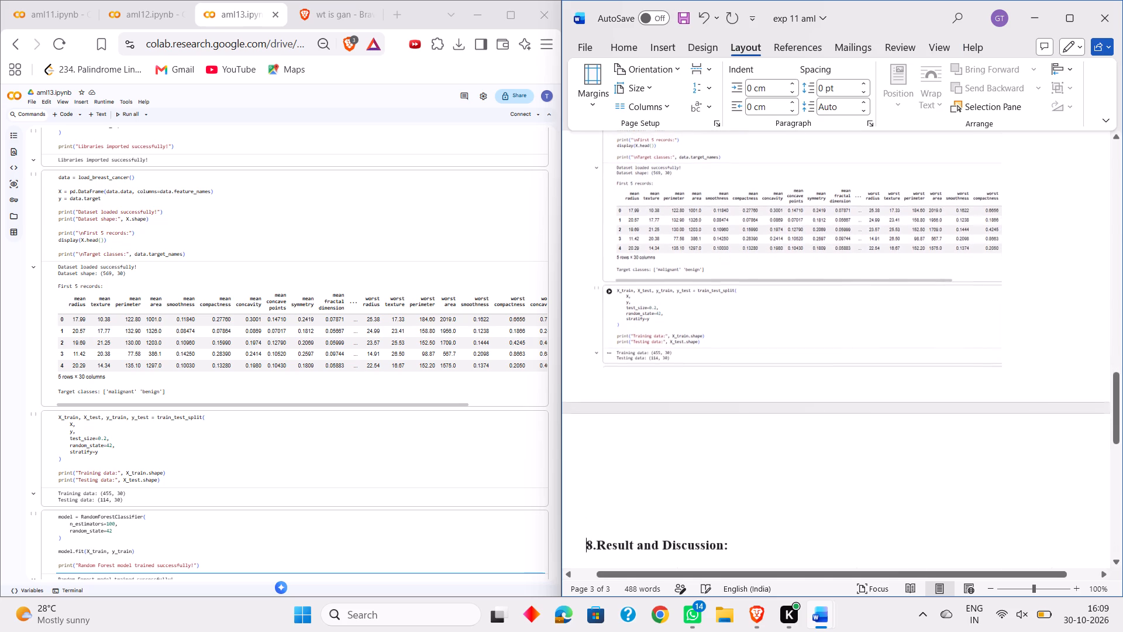
Capture the Random Forest training and model evaluation cells from aml13.ipynb and paste them above the 8.Result and Discussion heading.
{"action": "left_click", "coordinate": [595, 455]}
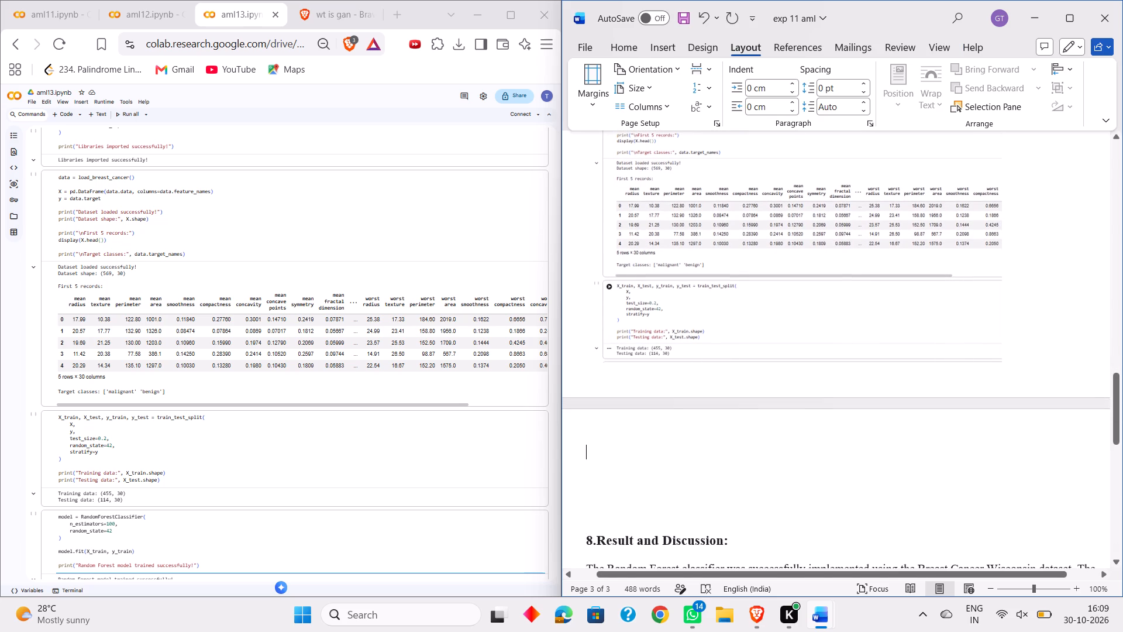
{"action": "scroll", "coordinate": [340, 444], "scroll_direction": "down", "scroll_amount": 3}
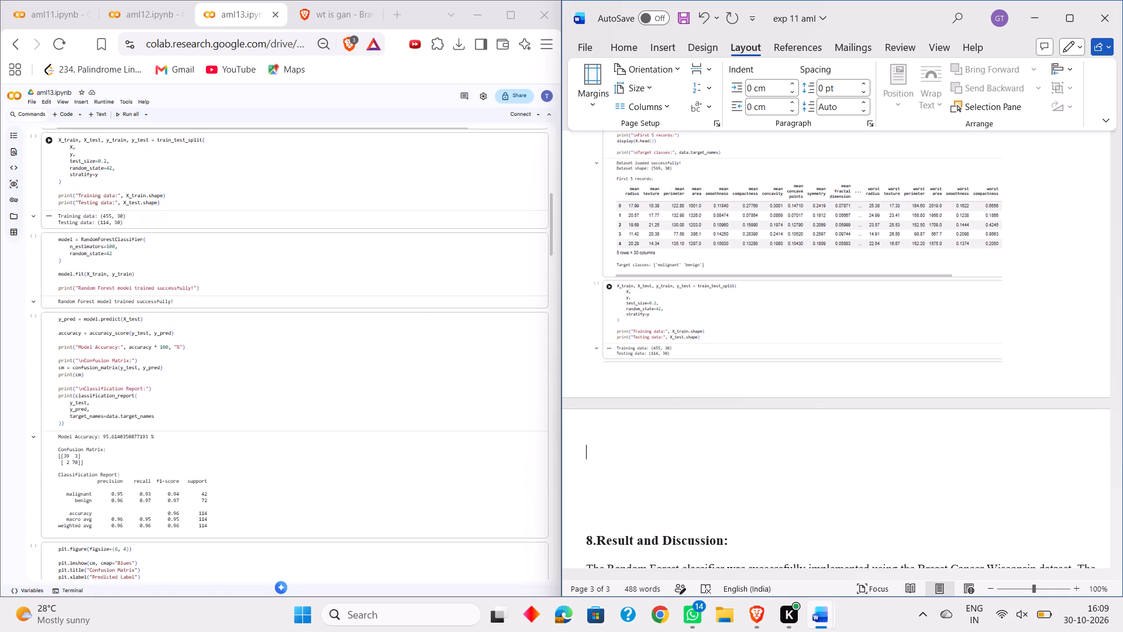
{"action": "scroll", "coordinate": [340, 444], "scroll_direction": "down", "scroll_amount": 1}
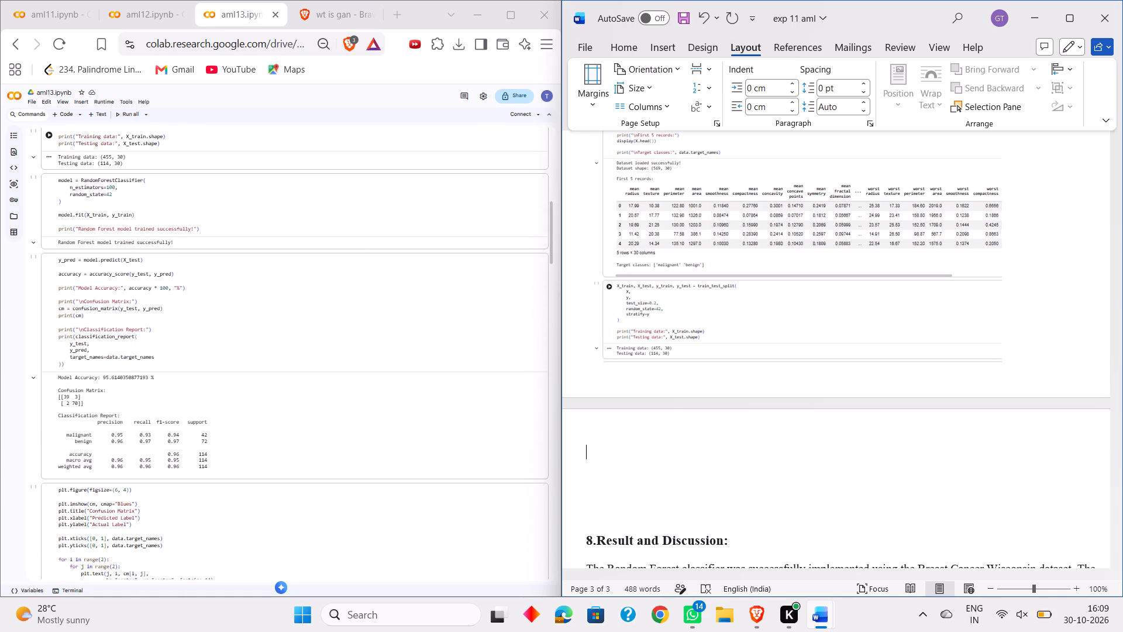
{"action": "scroll", "coordinate": [340, 444], "scroll_direction": "down", "scroll_amount": 2}
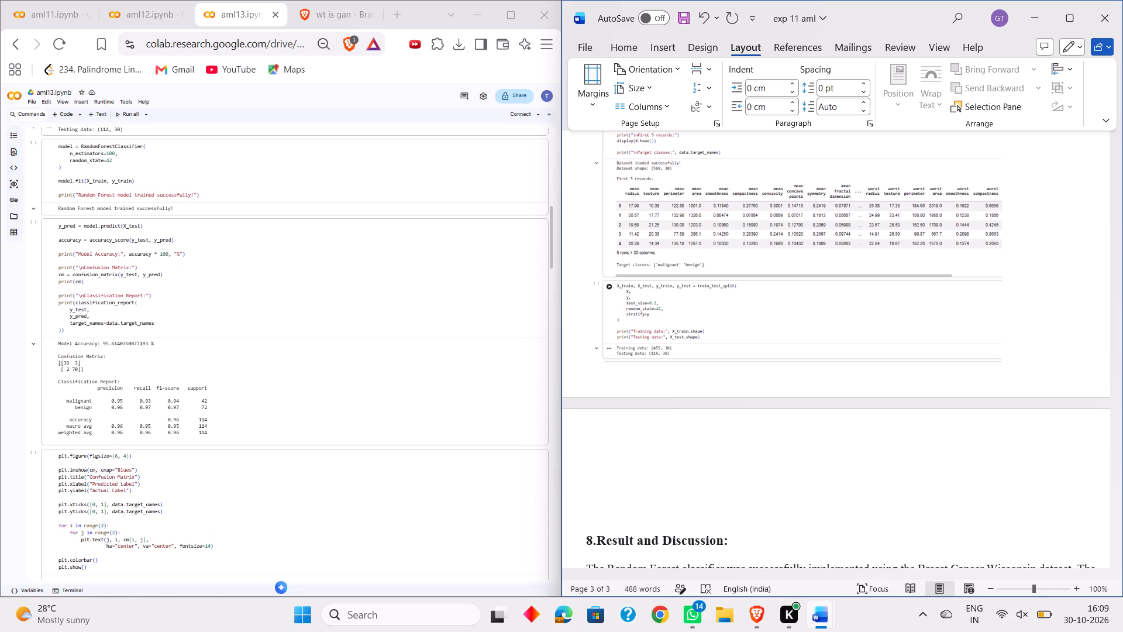
{"action": "key", "text": "Print"}
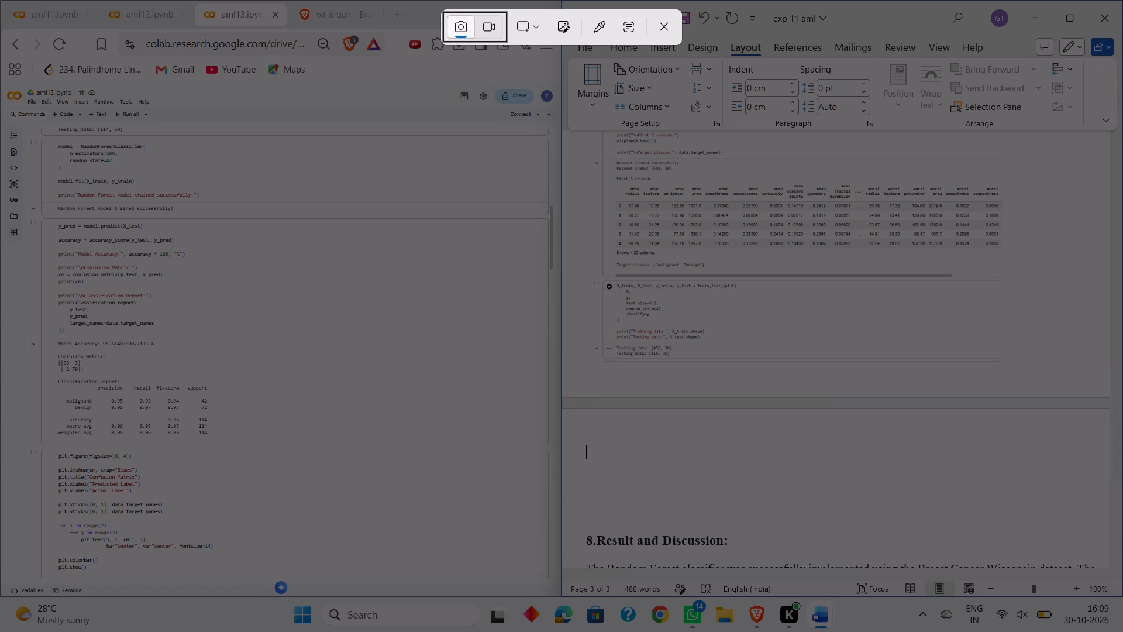
{"action": "left_click_drag", "start_coordinate": [26, 135], "coordinate": [272, 455]}
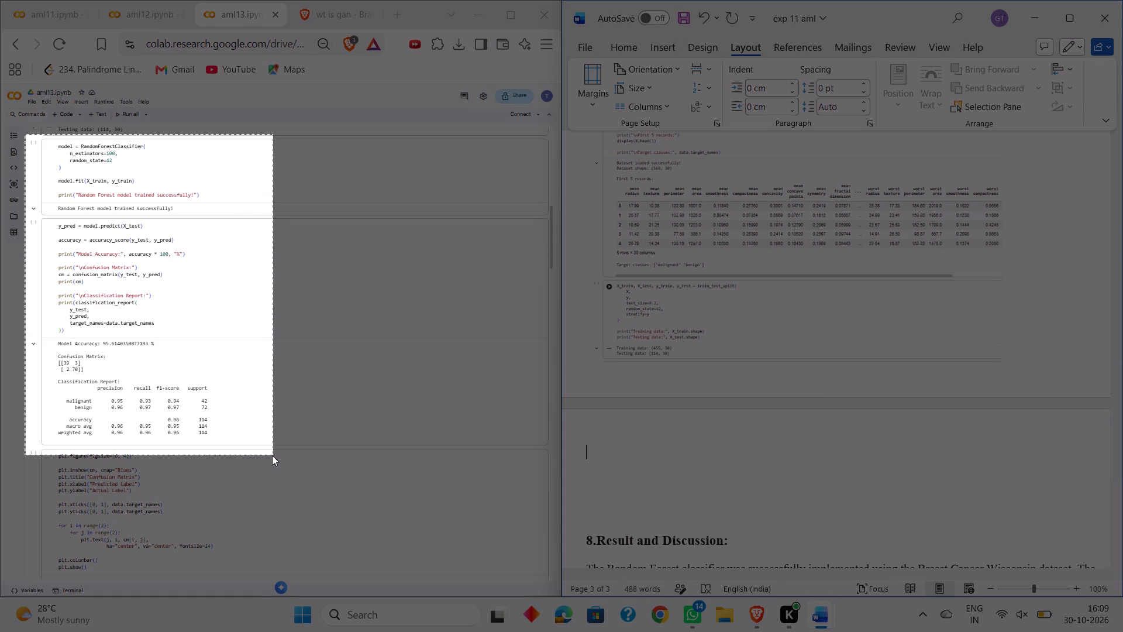
{"action": "left_click_drag", "start_coordinate": [272, 455], "coordinate": [268, 449]}
{"action": "left_click", "coordinate": [601, 448]}
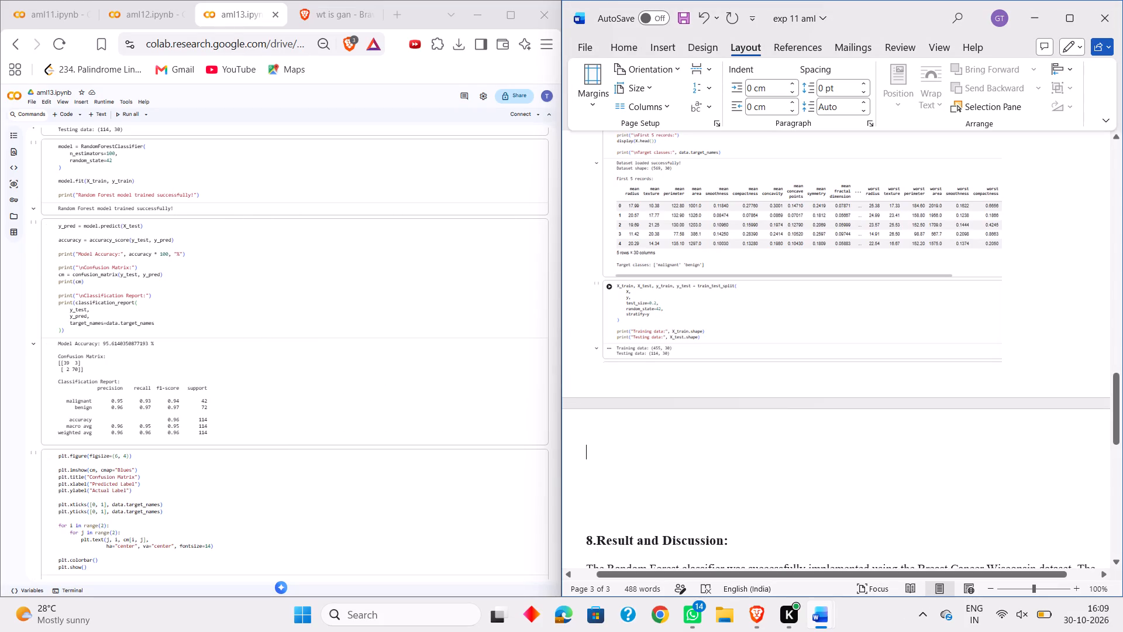
{"action": "key", "text": "ctrl+v"}
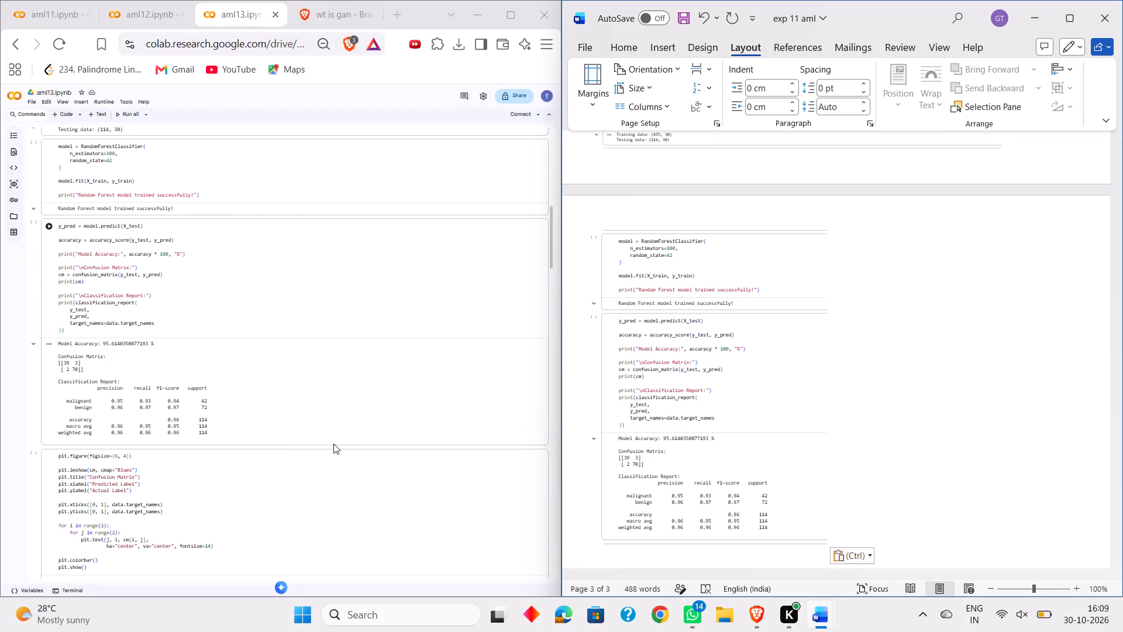
Locate the confusion matrix plot and SHAP TreeExplainer cells in aml13.ipynb.
{"action": "scroll", "coordinate": [334, 449], "scroll_direction": "down", "scroll_amount": 2}
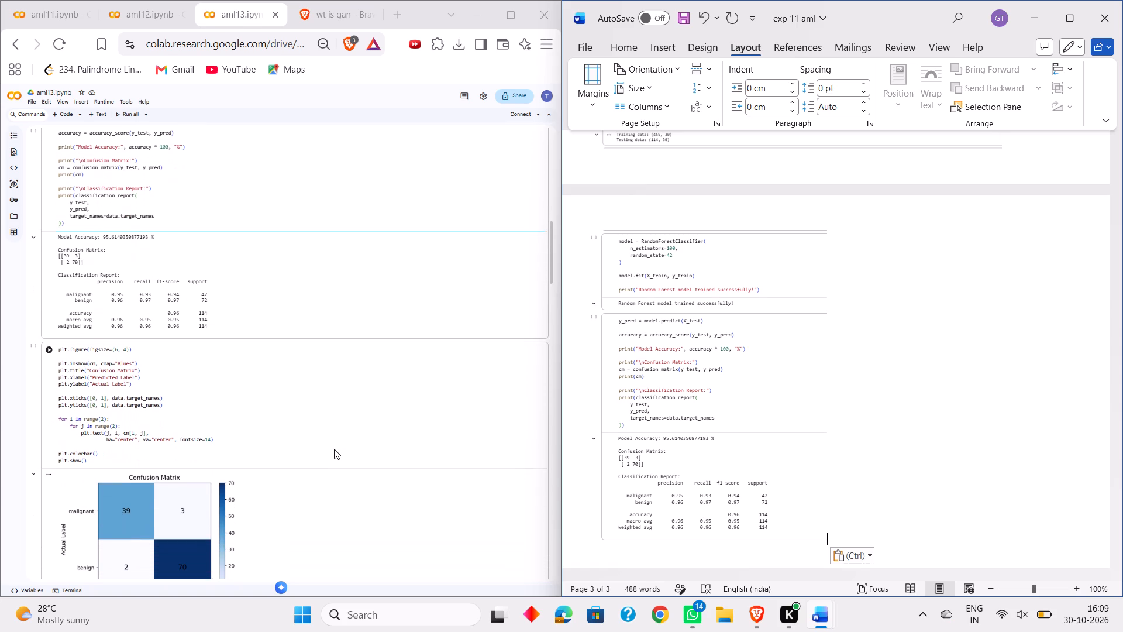
{"action": "scroll", "coordinate": [334, 449], "scroll_direction": "down", "scroll_amount": 1}
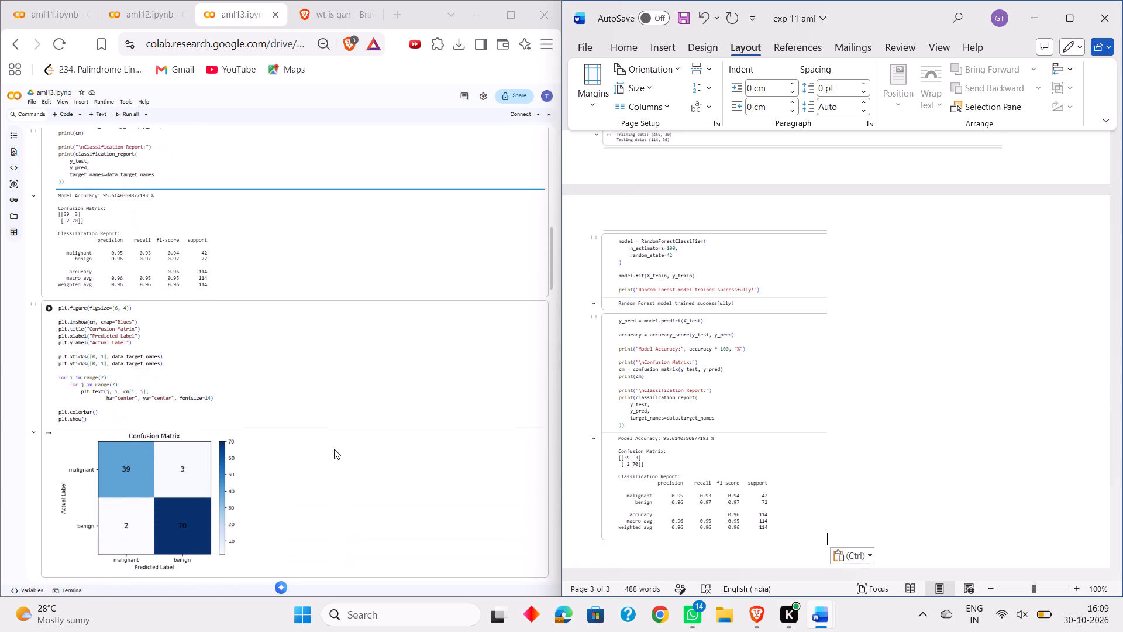
{"action": "scroll", "coordinate": [334, 449], "scroll_direction": "down", "scroll_amount": 3}
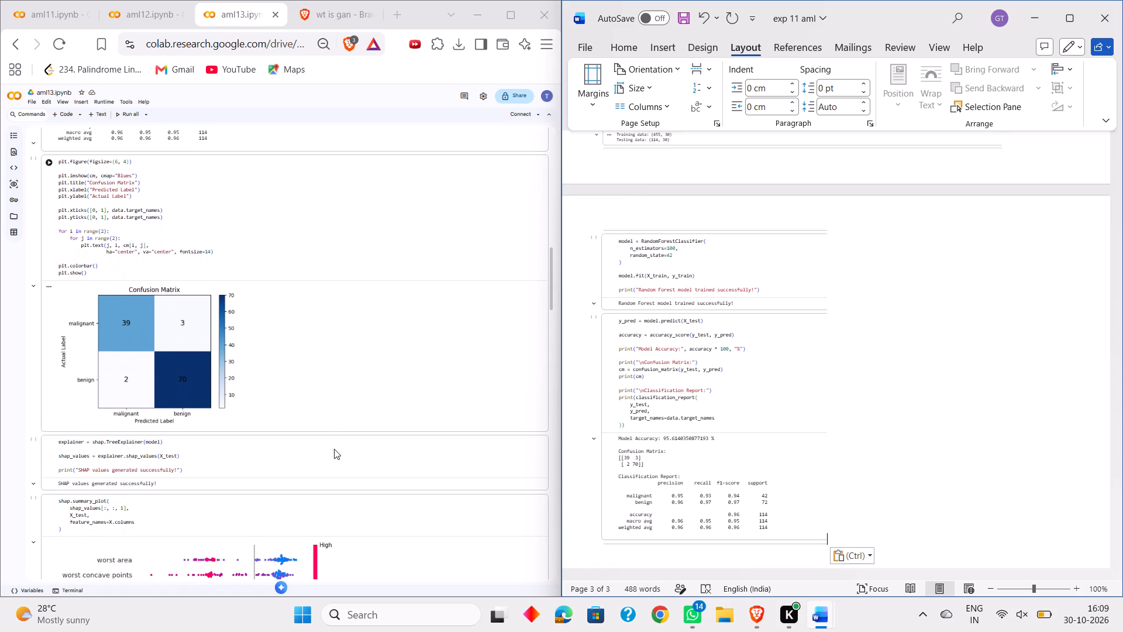
{"action": "scroll", "coordinate": [334, 449], "scroll_direction": "down", "scroll_amount": 1}
Look over the generative adversarial network search results in the other browser tab.
{"action": "left_click", "coordinate": [339, 13]}
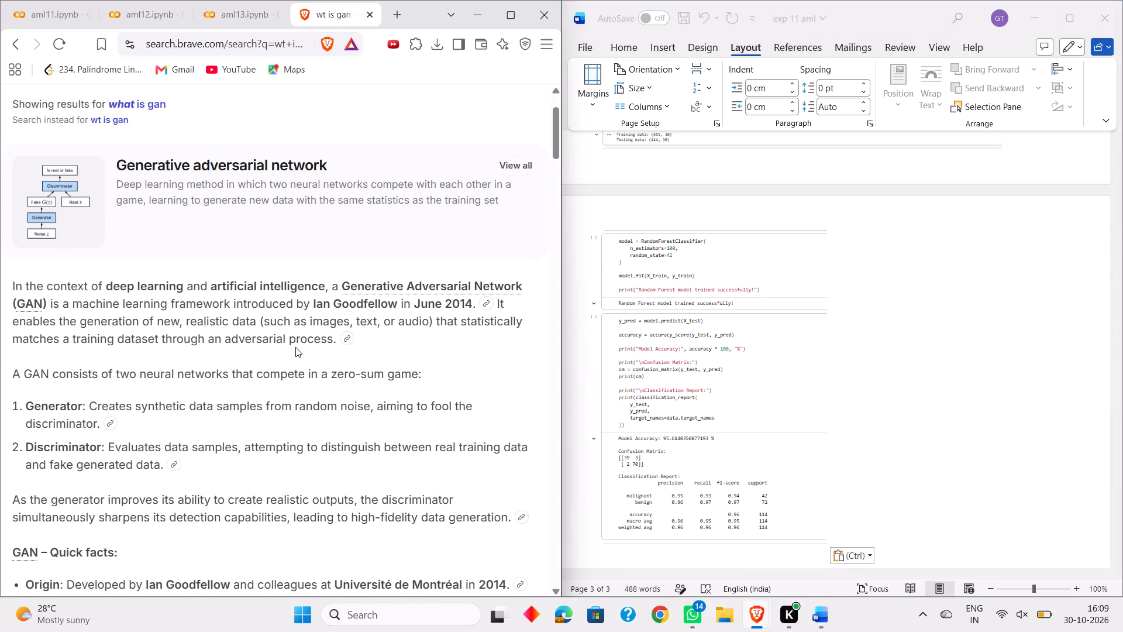
{"action": "scroll", "coordinate": [295, 347], "scroll_direction": "down", "scroll_amount": 15}
{"action": "scroll", "coordinate": [295, 347], "scroll_direction": "up", "scroll_amount": 8}
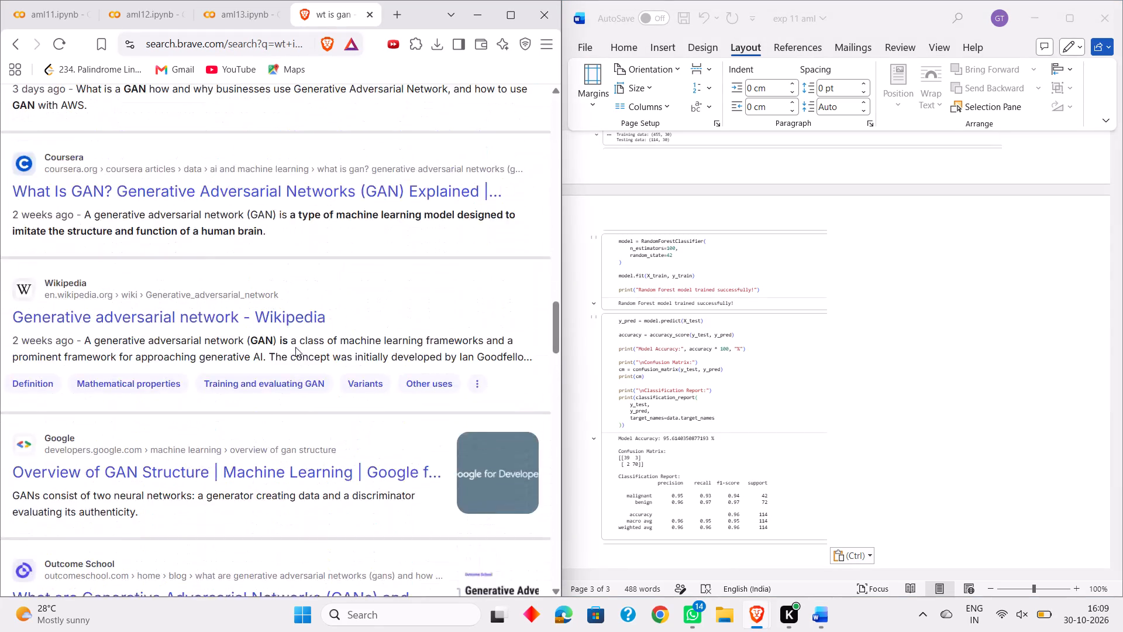
{"action": "scroll", "coordinate": [295, 347], "scroll_direction": "up", "scroll_amount": 14}
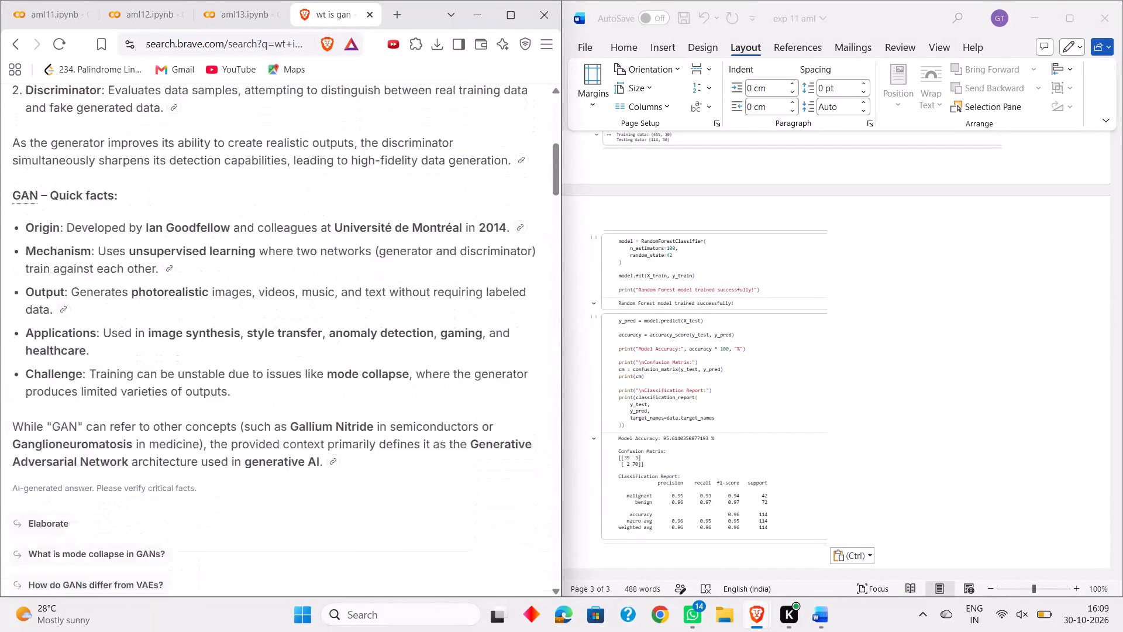
{"action": "scroll", "coordinate": [295, 347], "scroll_direction": "up", "scroll_amount": 4}
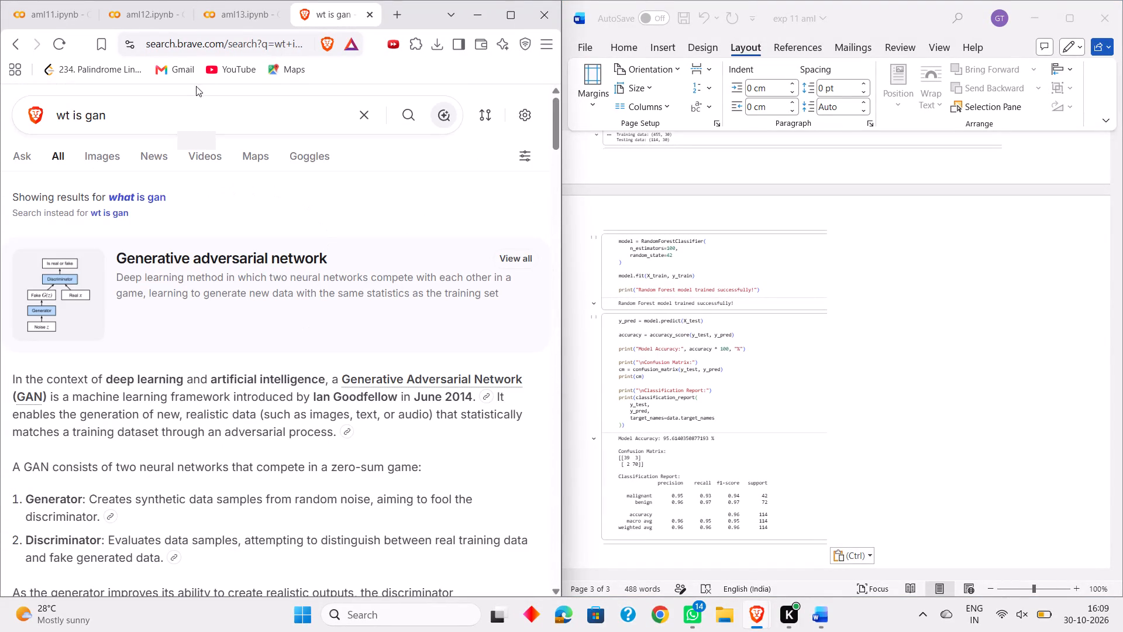
Capture the confusion matrix plot and SHAP TreeExplainer cells from aml13.ipynb and paste them beside the model evaluation screenshot.
{"action": "left_click", "coordinate": [237, 16]}
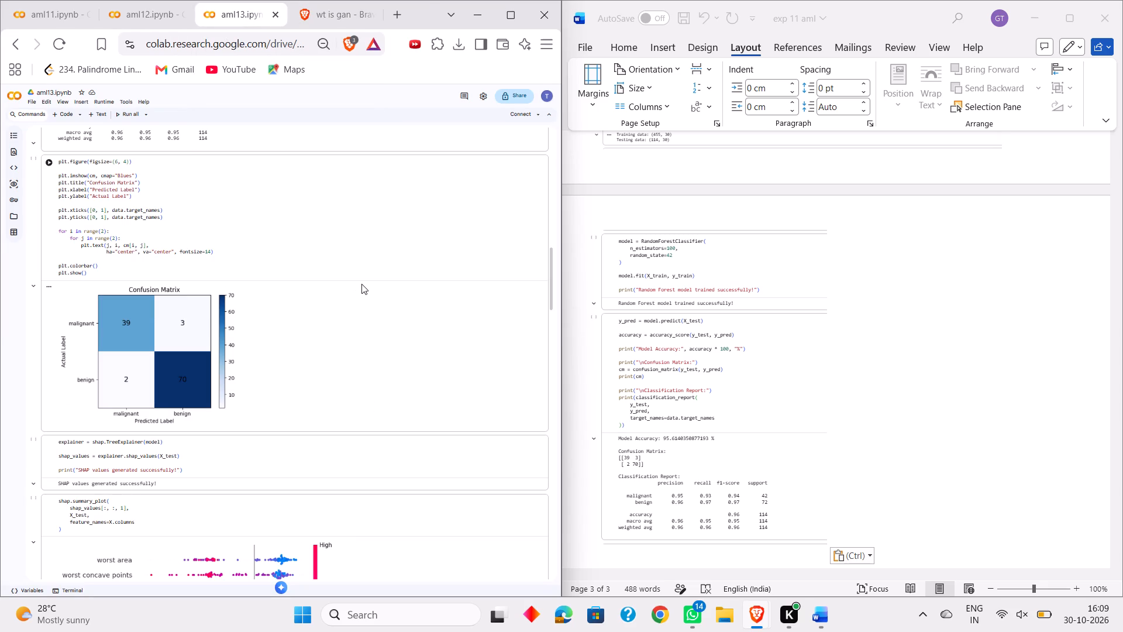
{"action": "key", "text": "Print"}
{"action": "left_click_drag", "start_coordinate": [26, 153], "coordinate": [287, 498]}
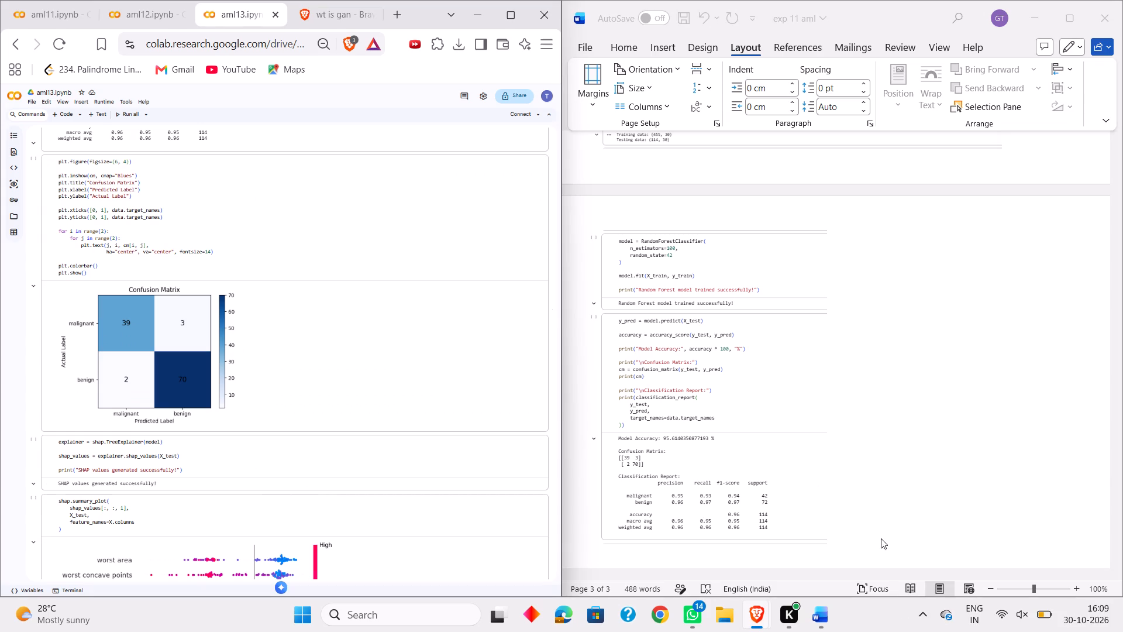
{"action": "left_click", "coordinate": [842, 535]}
{"action": "key", "text": "ctrl+v"}
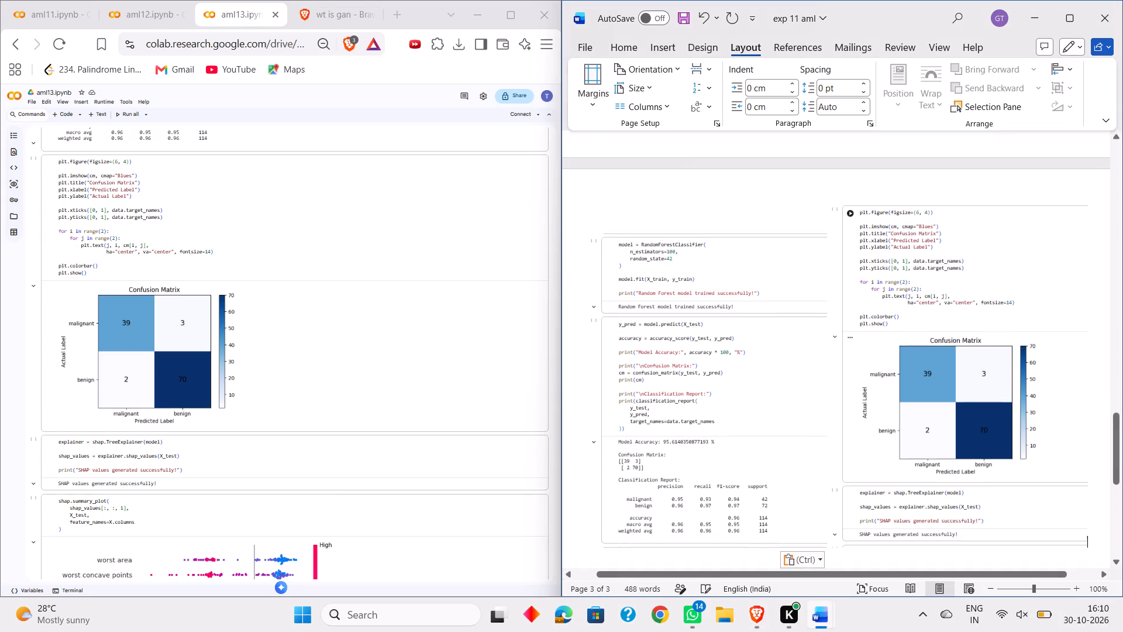
Capture the SHAP TreeExplainer cell again from aml13.ipynb and paste it below the model evaluation screenshot.
{"action": "scroll", "coordinate": [842, 535], "scroll_direction": "down", "scroll_amount": 1}
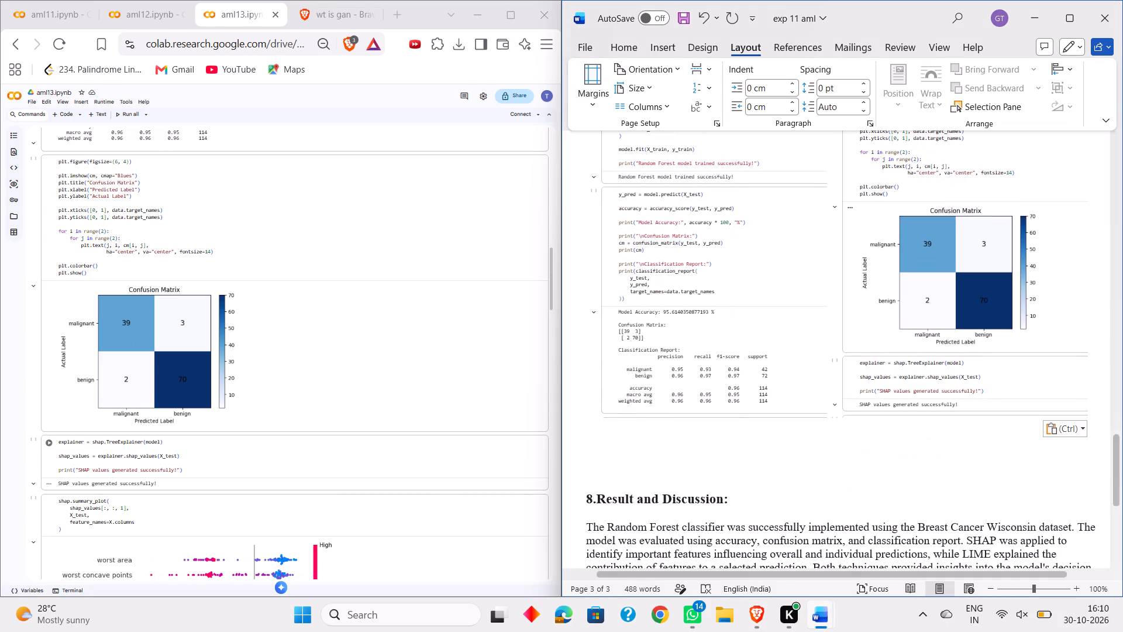
{"action": "scroll", "coordinate": [440, 480], "scroll_direction": "down", "scroll_amount": 4}
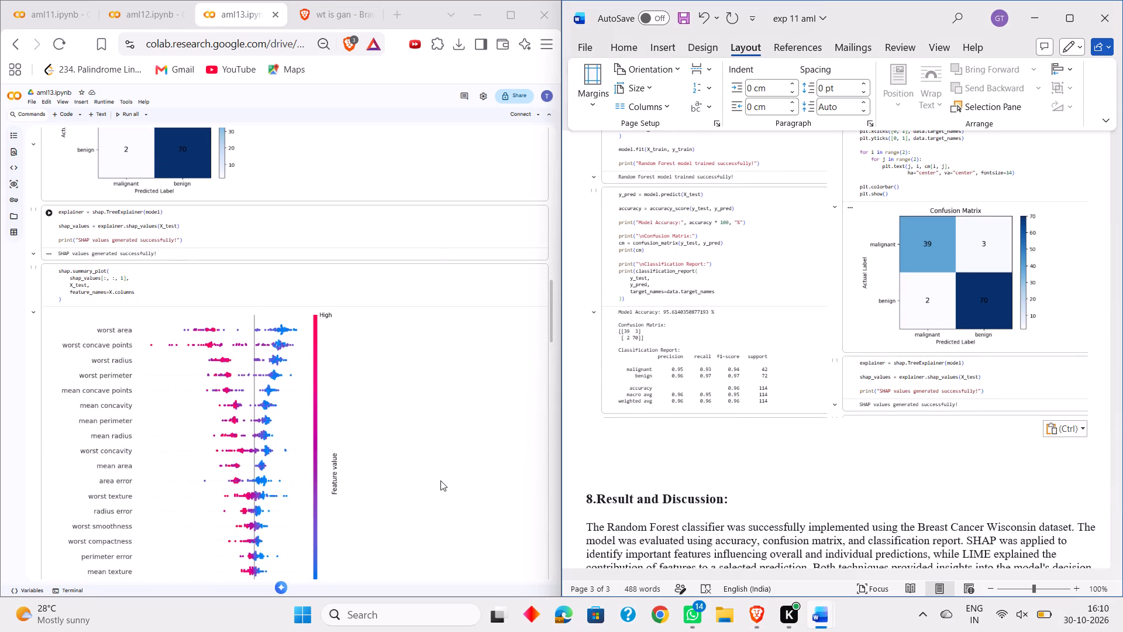
{"action": "scroll", "coordinate": [440, 480], "scroll_direction": "down", "scroll_amount": 2}
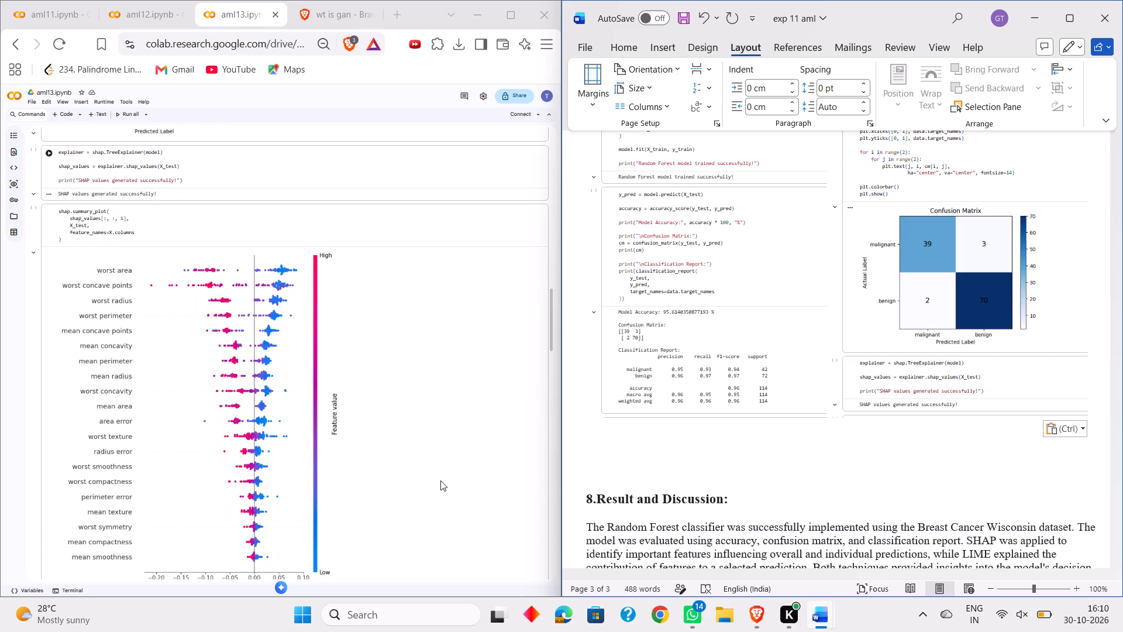
{"action": "scroll", "coordinate": [440, 480], "scroll_direction": "down", "scroll_amount": 1}
{"action": "key", "text": "Print"}
{"action": "scroll", "coordinate": [54, 133], "scroll_direction": "right", "scroll_amount": 1}
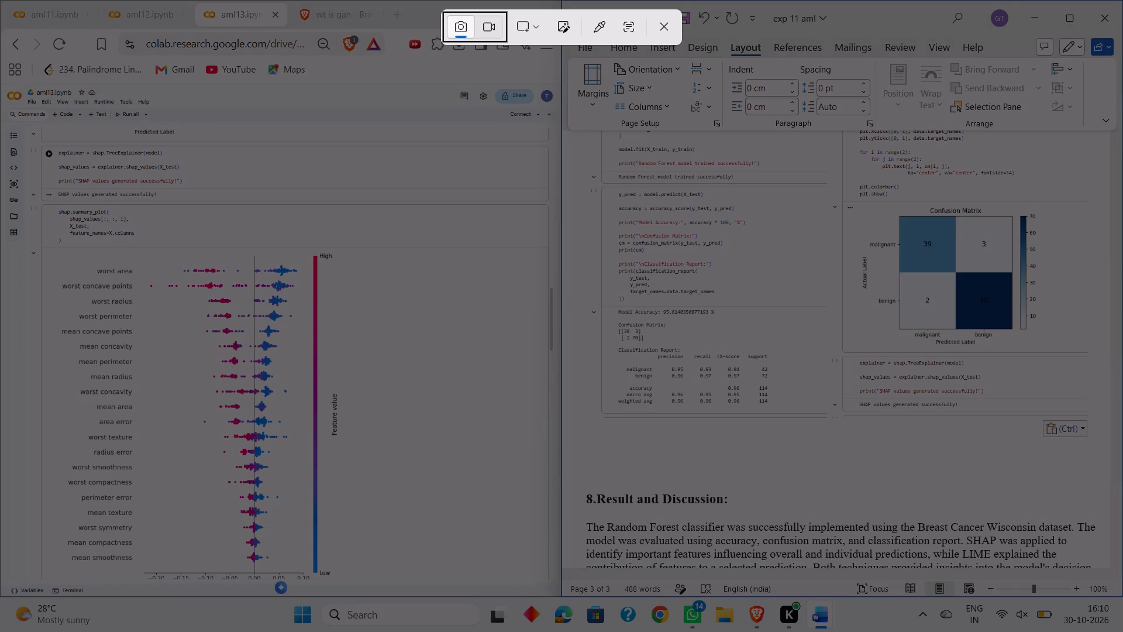
{"action": "scroll", "coordinate": [51, 134], "scroll_direction": "right", "scroll_amount": 1}
{"action": "left_click_drag", "start_coordinate": [26, 140], "coordinate": [208, 211]}
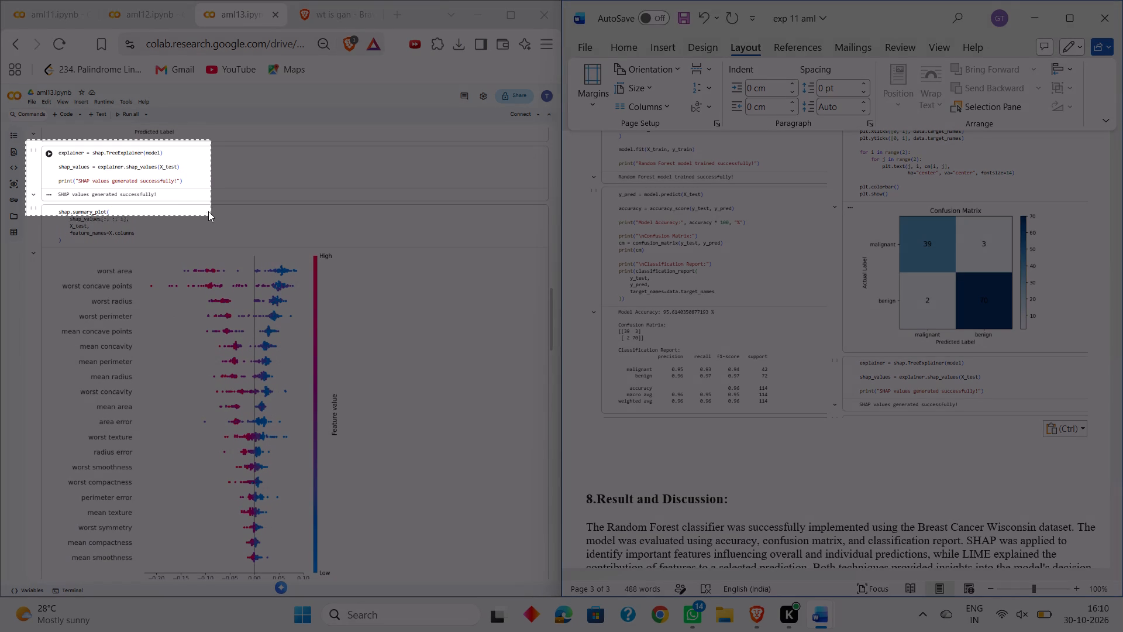
{"action": "left_click_drag", "start_coordinate": [208, 211], "coordinate": [197, 214]}
{"action": "scroll", "coordinate": [208, 211], "scroll_direction": "right", "scroll_amount": 1}
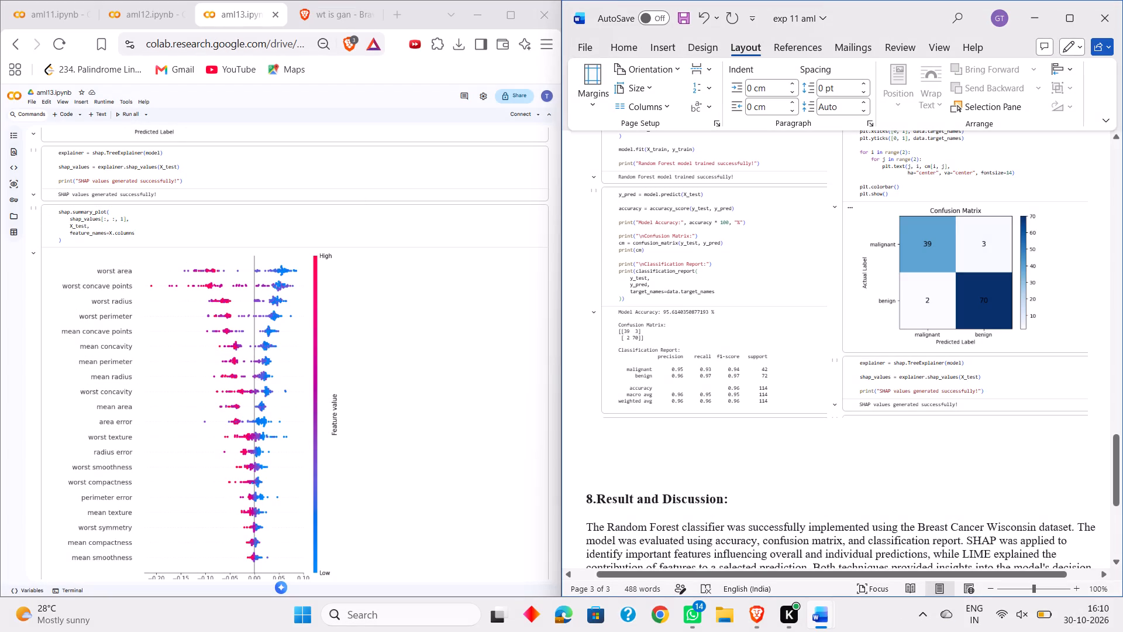
{"action": "key", "text": "ctrl+v"}
Capture the SHAP summary plot cell with its dot plot from aml13.ipynb and paste it after the second TreeExplainer screenshot.
{"action": "scroll", "coordinate": [332, 417], "scroll_direction": "down", "scroll_amount": 1}
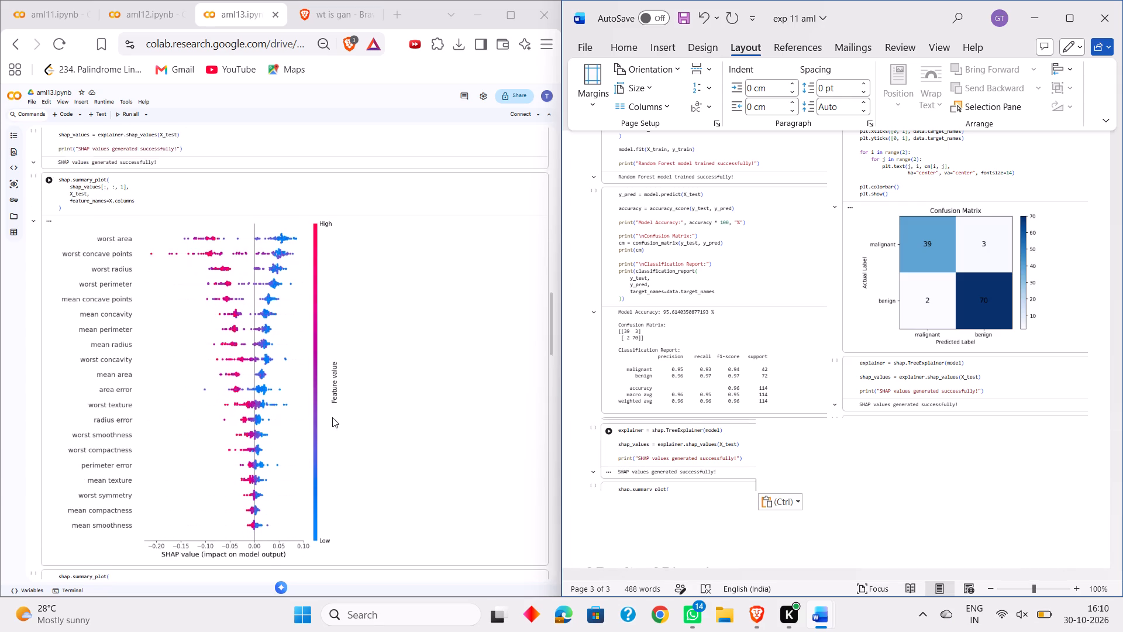
{"action": "scroll", "coordinate": [332, 417], "scroll_direction": "down", "scroll_amount": 1}
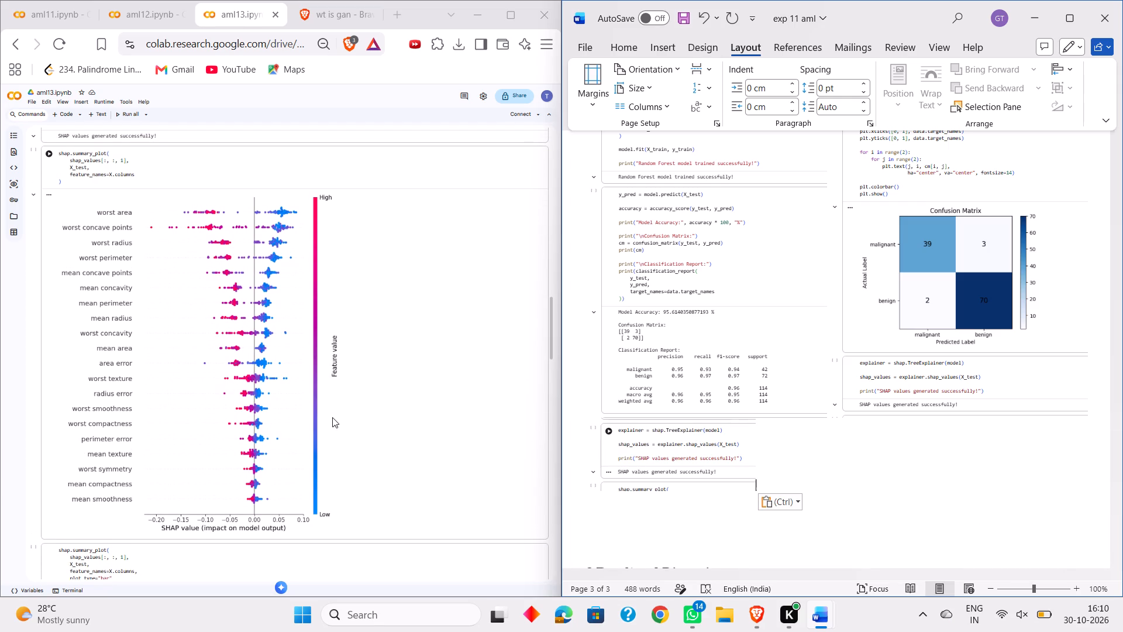
{"action": "key", "text": "Print"}
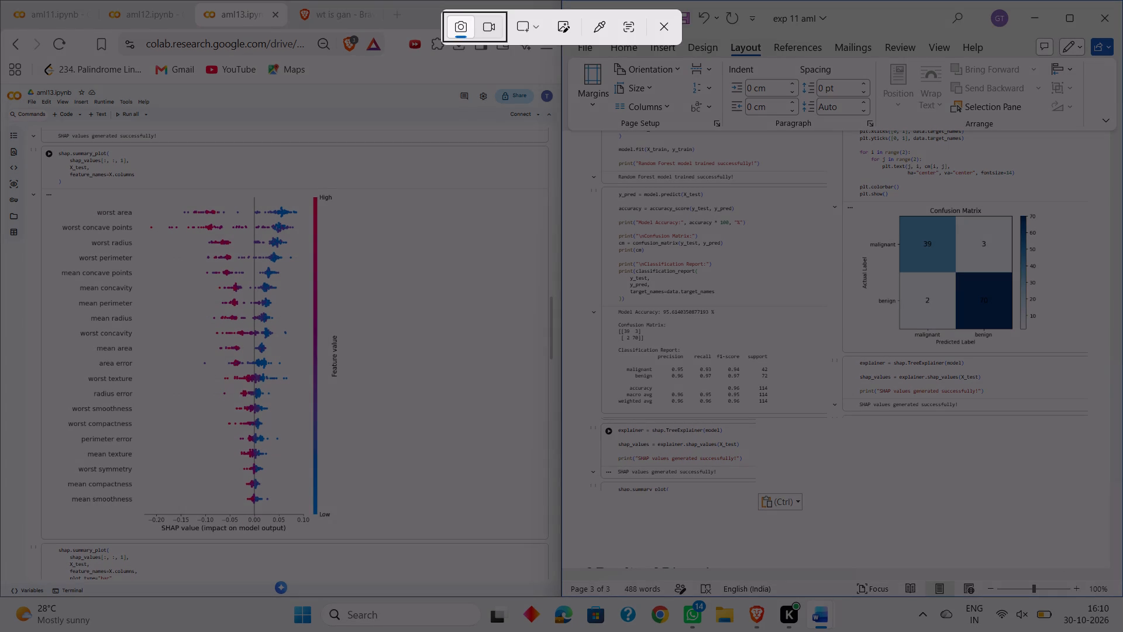
{"action": "left_click_drag", "start_coordinate": [26, 136], "coordinate": [372, 548]}
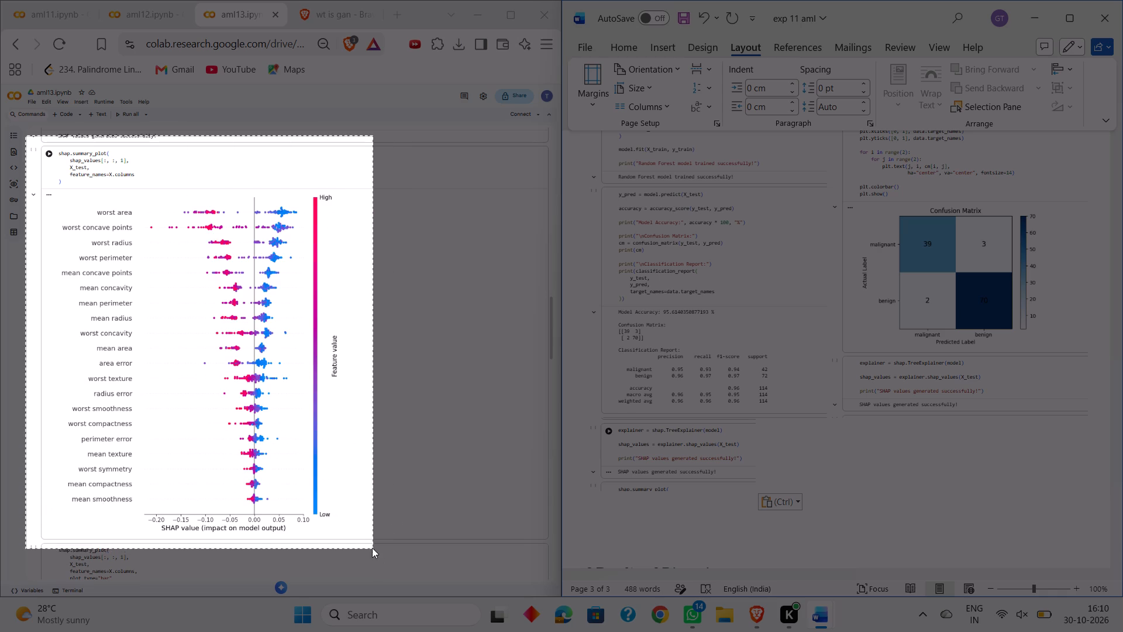
{"action": "left_click_drag", "start_coordinate": [372, 548], "coordinate": [370, 545]}
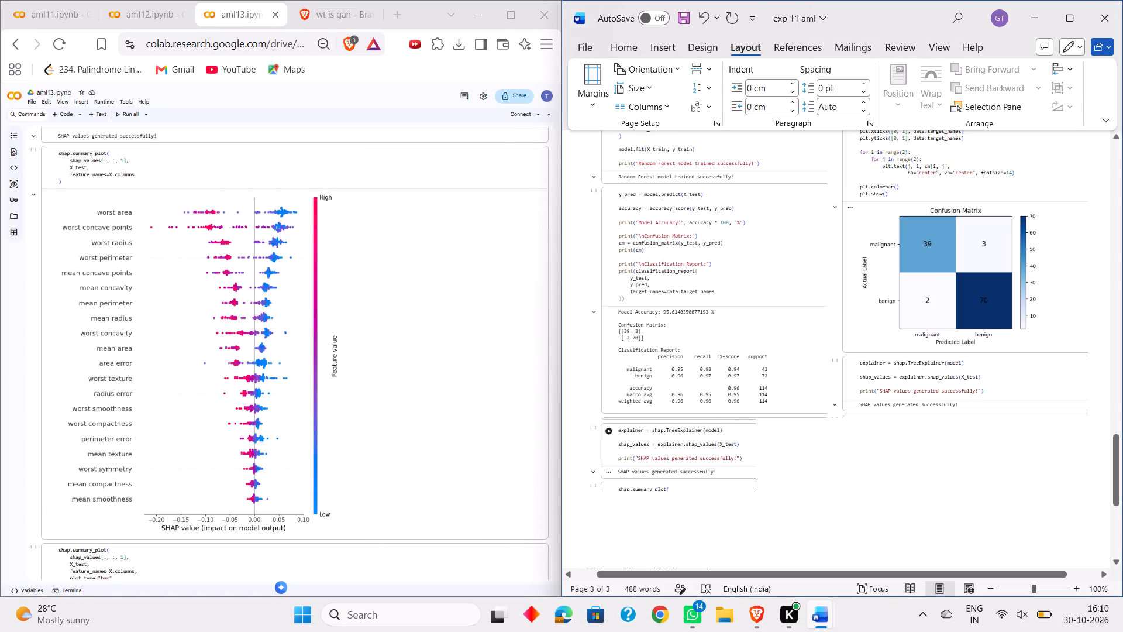
{"action": "key", "text": "ctrl+v"}
Shrink the pasted SHAP summary plot screenshot proportionally so it fits beside the second TreeExplainer screenshot.
{"action": "scroll", "coordinate": [772, 513], "scroll_direction": "up", "scroll_amount": 2}
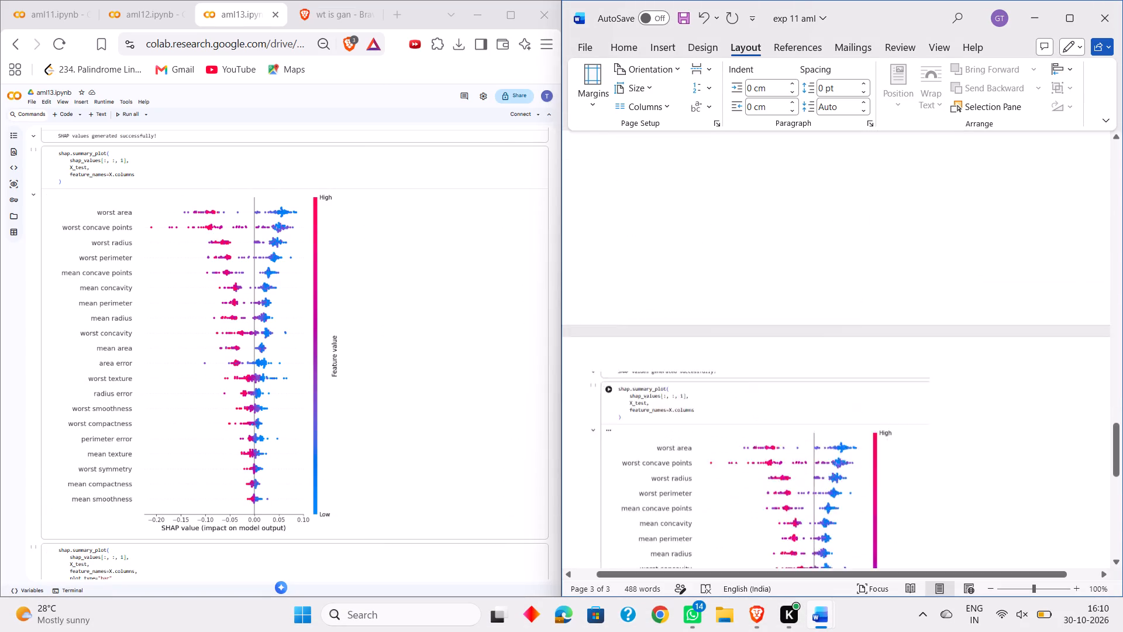
{"action": "scroll", "coordinate": [772, 513], "scroll_direction": "up", "scroll_amount": 3}
{"action": "scroll", "coordinate": [772, 513], "scroll_direction": "down", "scroll_amount": 2}
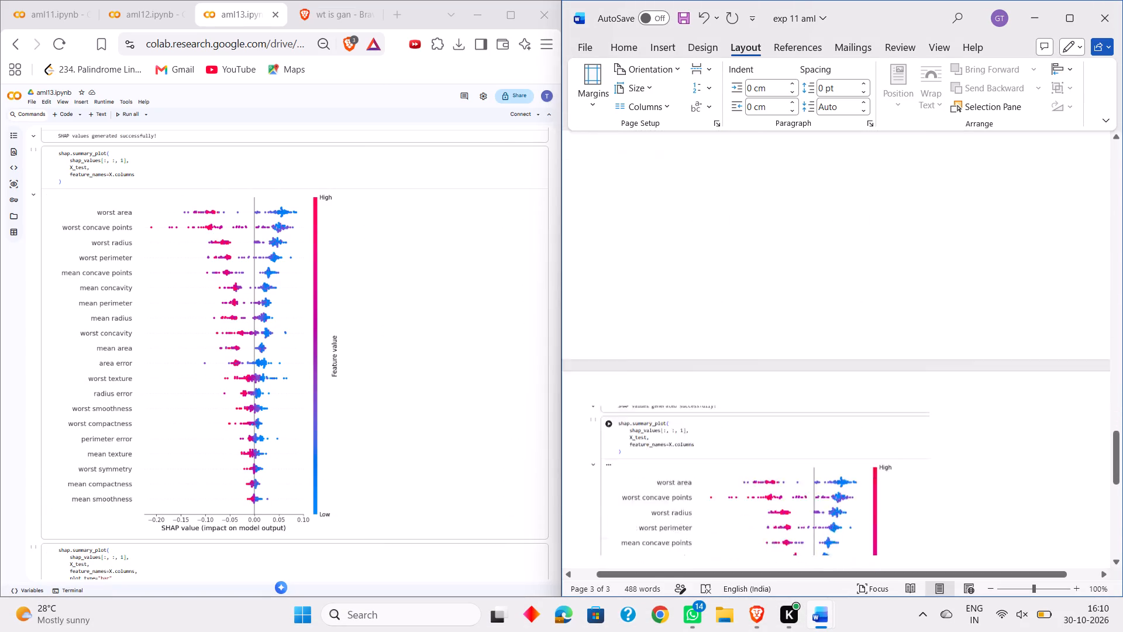
{"action": "scroll", "coordinate": [772, 513], "scroll_direction": "down", "scroll_amount": 3}
{"action": "left_click", "coordinate": [799, 383]}
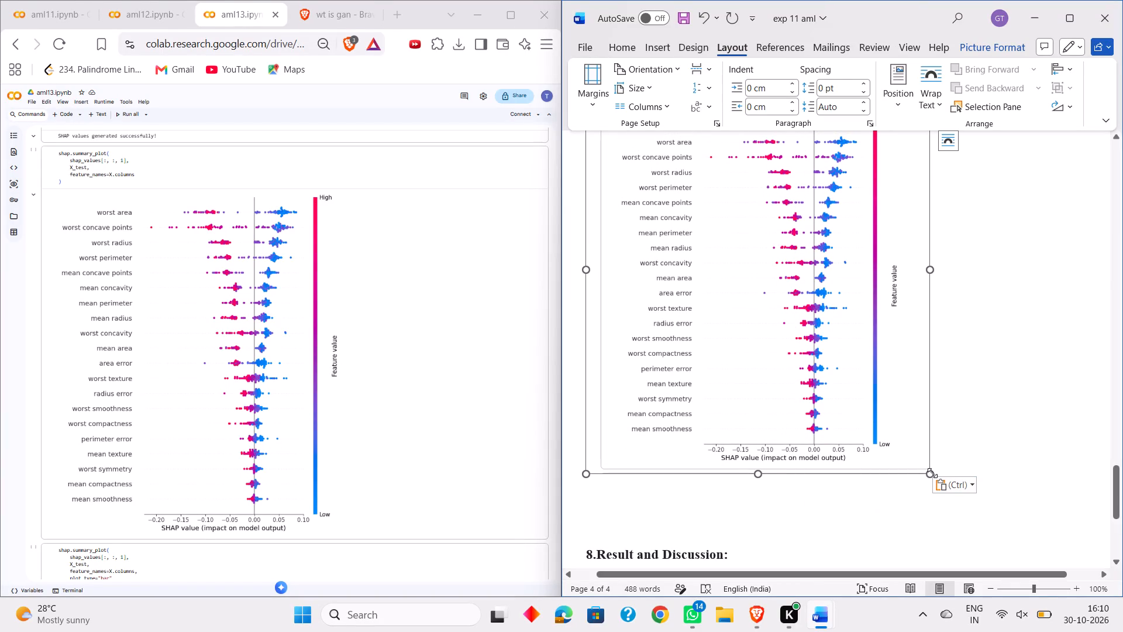
{"action": "left_click_drag", "start_coordinate": [931, 474], "coordinate": [866, 420]}
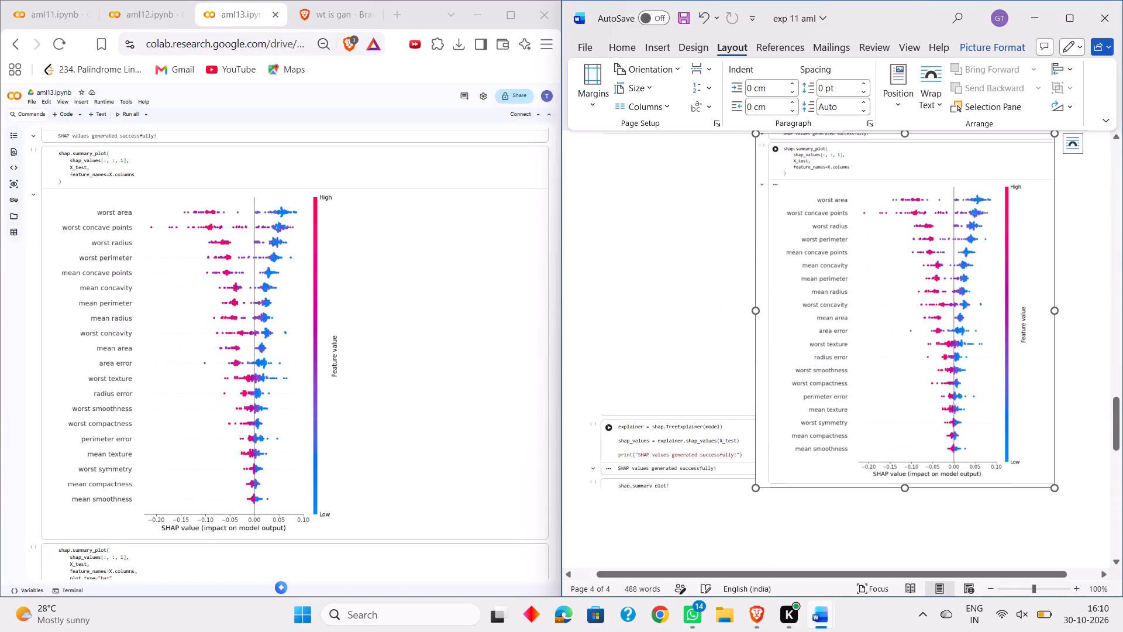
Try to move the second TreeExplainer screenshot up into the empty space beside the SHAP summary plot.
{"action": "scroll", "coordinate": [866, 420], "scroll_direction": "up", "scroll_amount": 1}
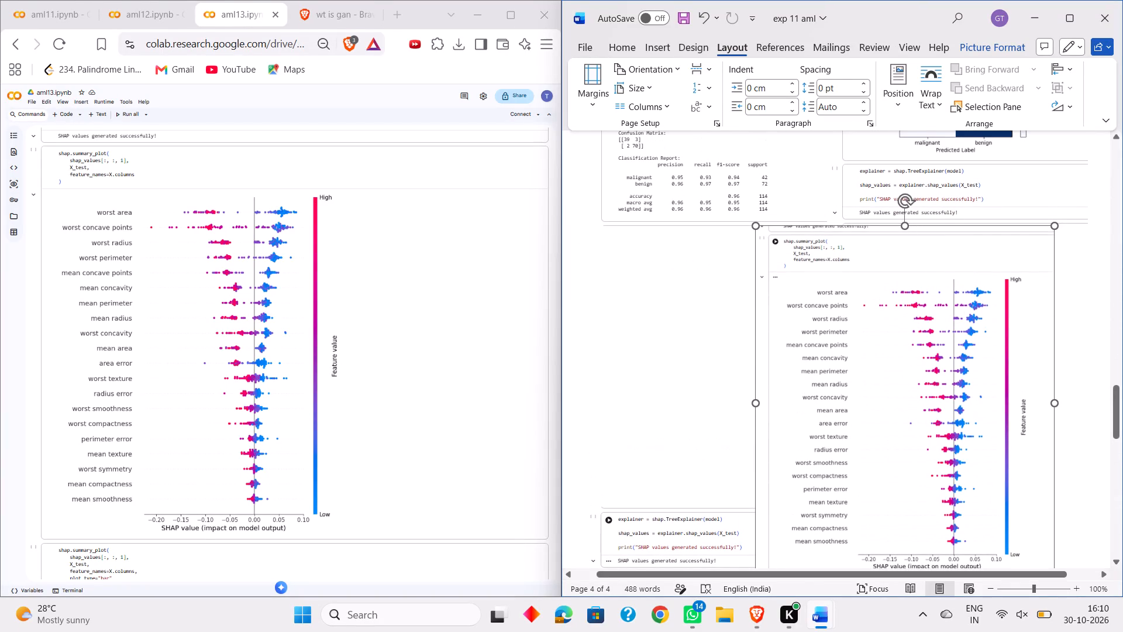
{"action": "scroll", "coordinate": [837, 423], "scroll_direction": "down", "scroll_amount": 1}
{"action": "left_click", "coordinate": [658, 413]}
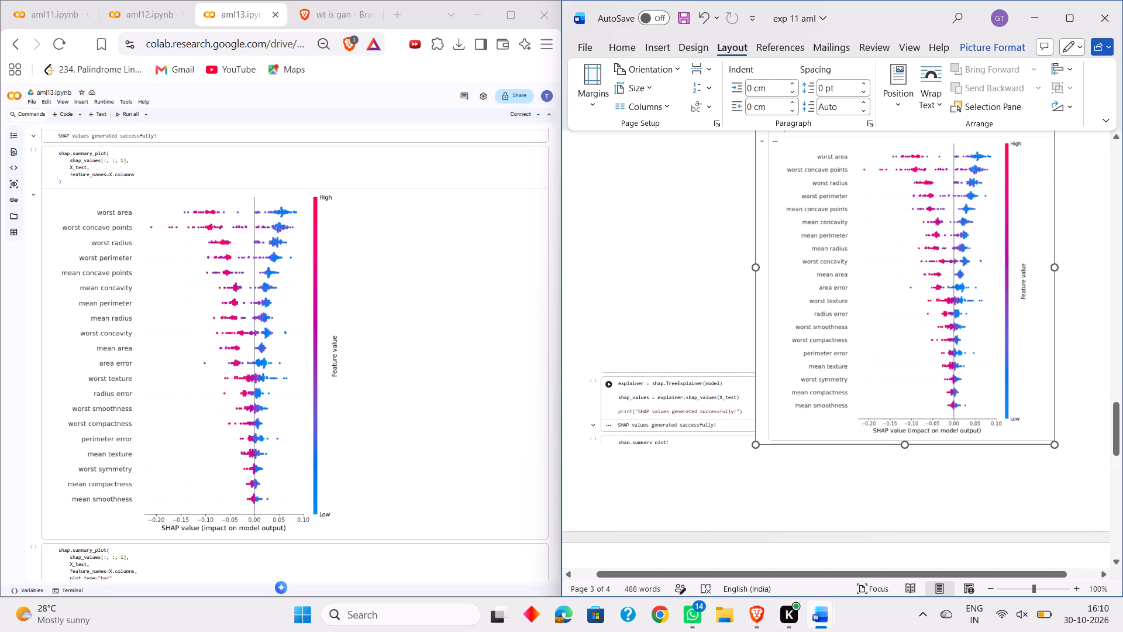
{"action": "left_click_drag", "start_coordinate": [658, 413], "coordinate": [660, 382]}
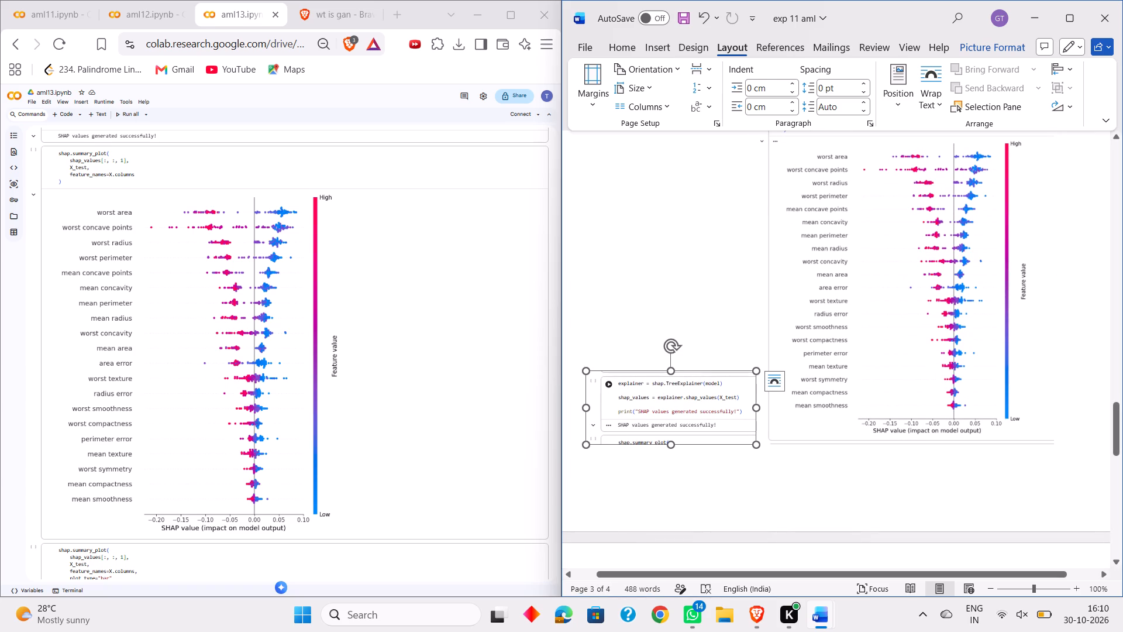
Capture the SHAP summary cell with plot_type="bar" and its chart from aml13.ipynb, and paste it on the blank line above 8.Result and Discussion.
{"action": "scroll", "coordinate": [311, 463], "scroll_direction": "down", "scroll_amount": 5}
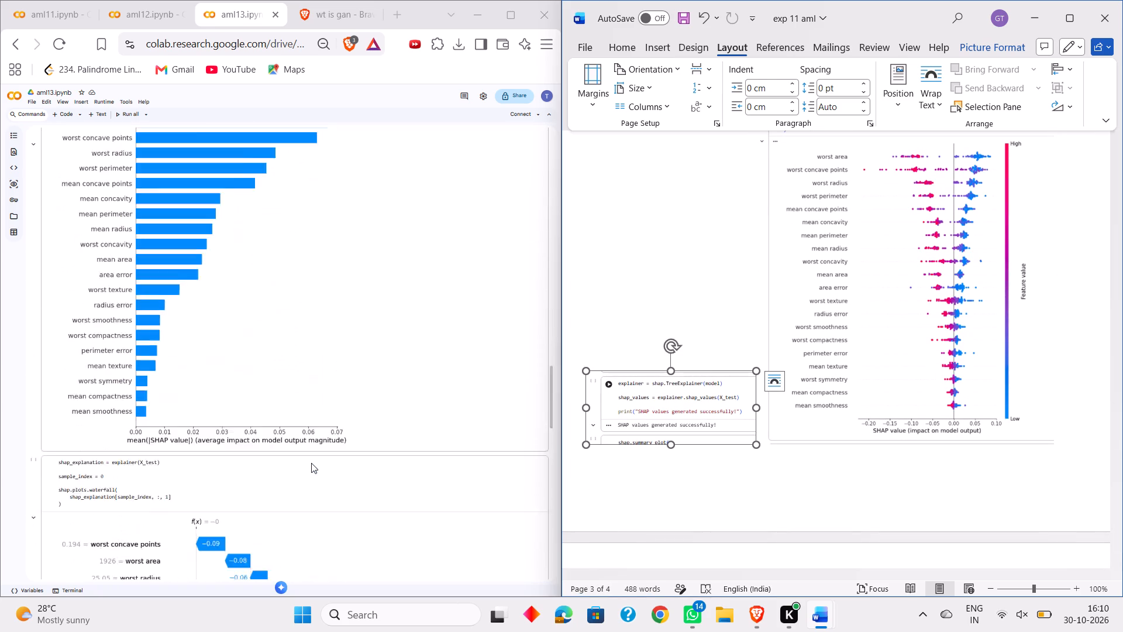
{"action": "scroll", "coordinate": [311, 463], "scroll_direction": "down", "scroll_amount": 6}
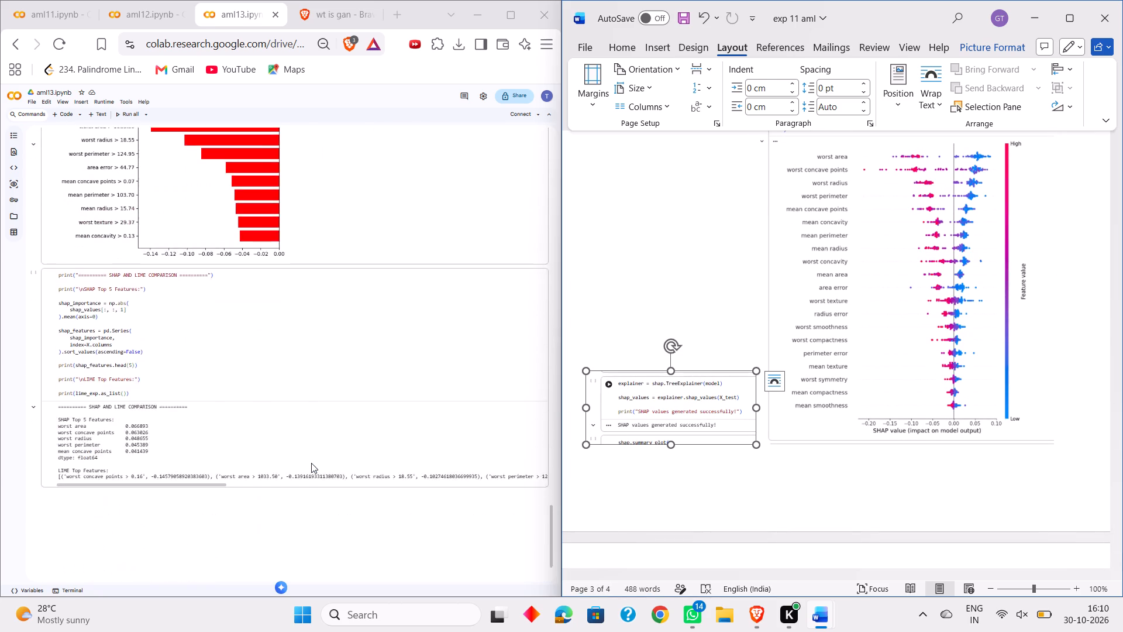
{"action": "scroll", "coordinate": [311, 463], "scroll_direction": "up", "scroll_amount": 5}
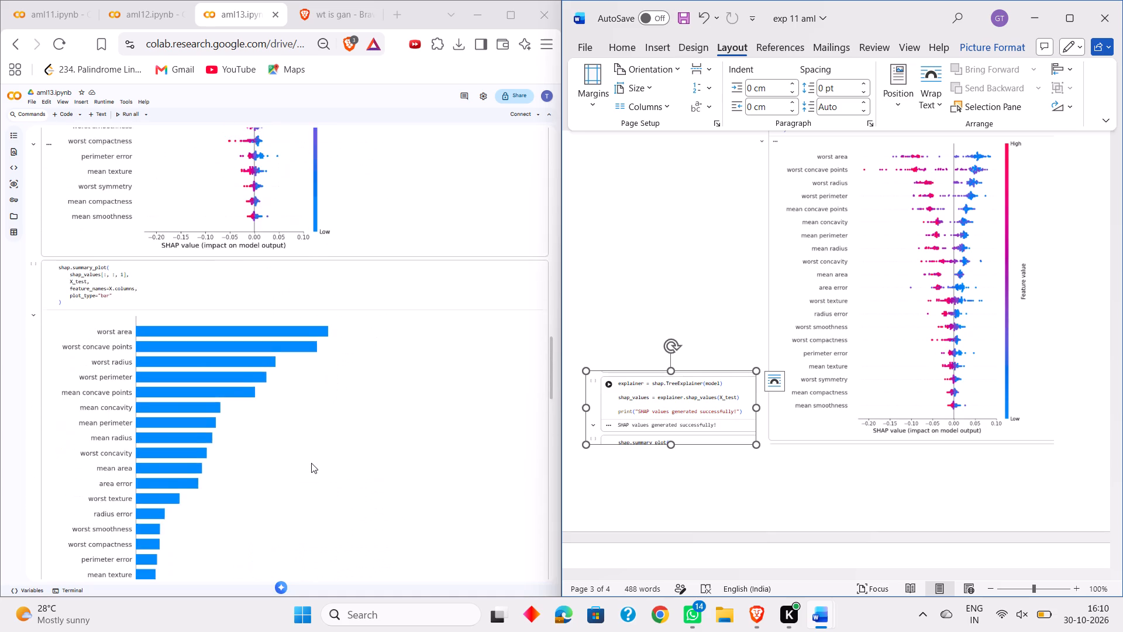
{"action": "scroll", "coordinate": [311, 463], "scroll_direction": "up", "scroll_amount": 1}
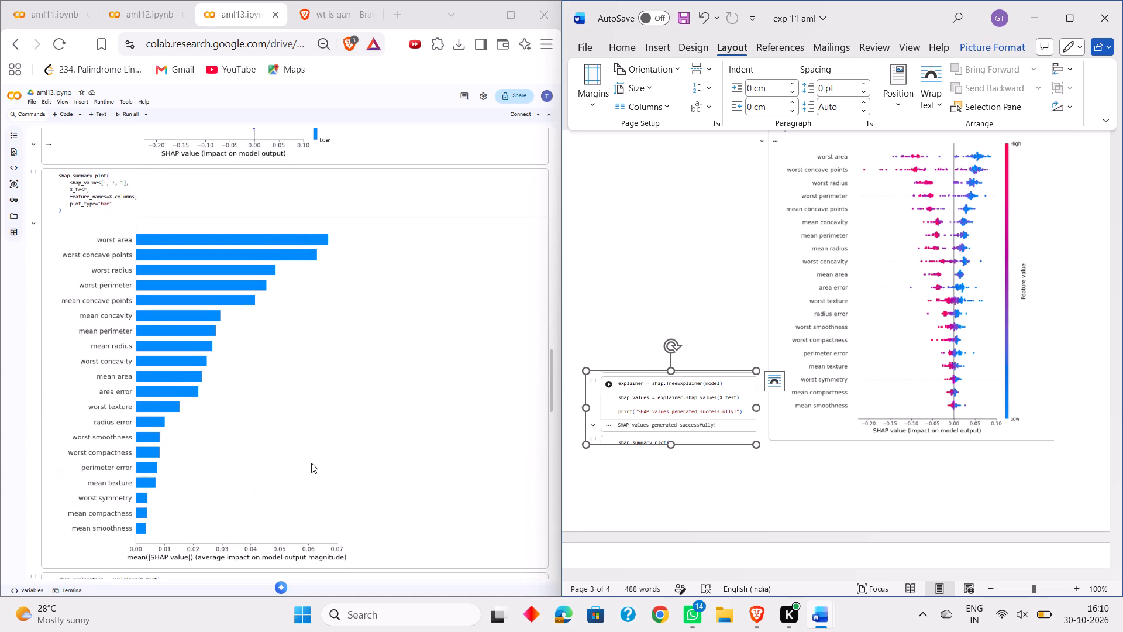
{"action": "scroll", "coordinate": [311, 463], "scroll_direction": "up", "scroll_amount": 1}
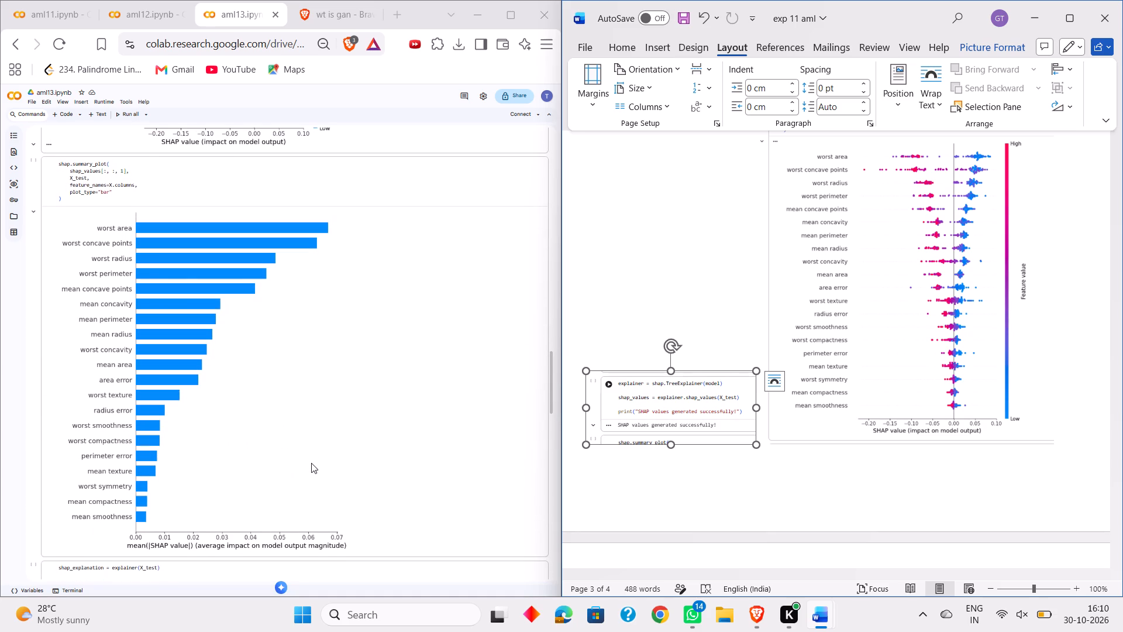
{"action": "key", "text": "Print"}
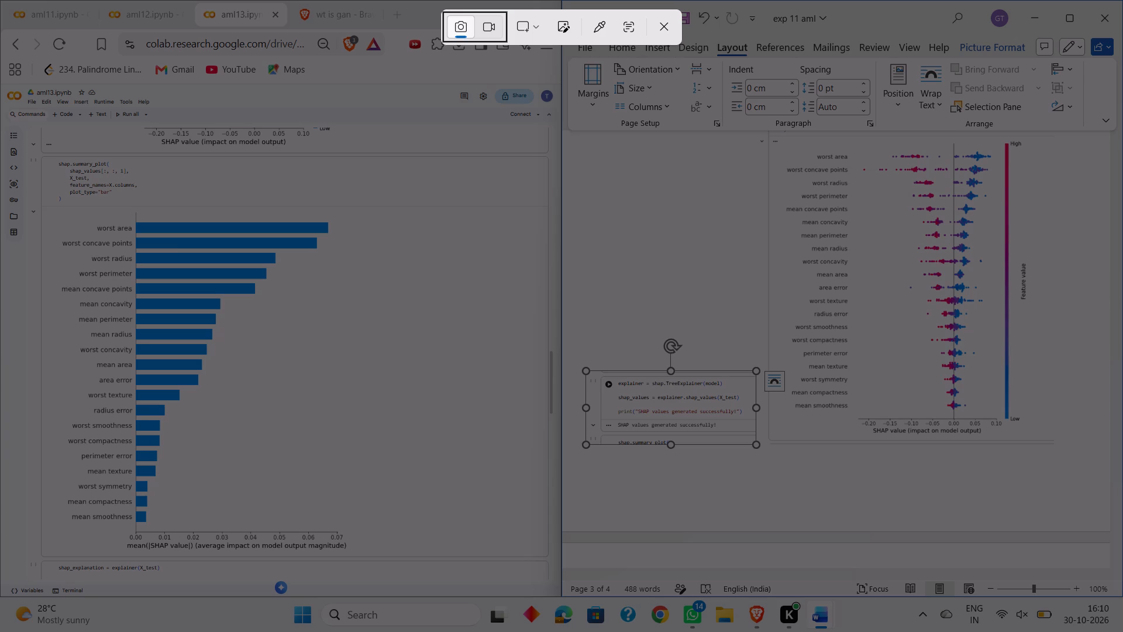
{"action": "left_click_drag", "start_coordinate": [24, 151], "coordinate": [401, 580]}
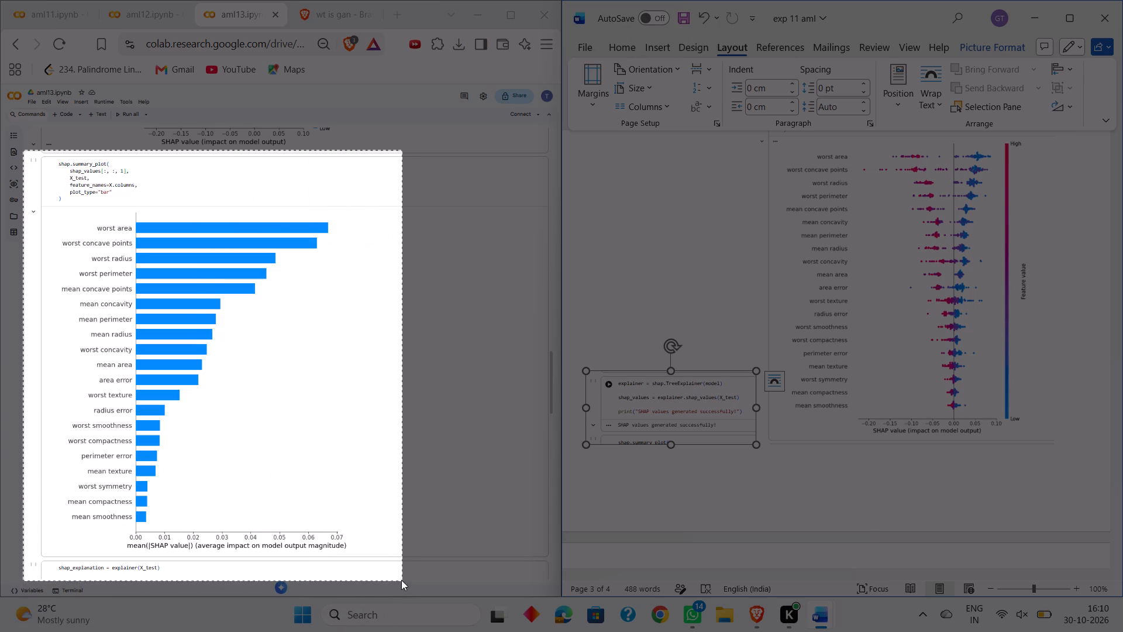
{"action": "left_click_drag", "start_coordinate": [401, 580], "coordinate": [372, 557]}
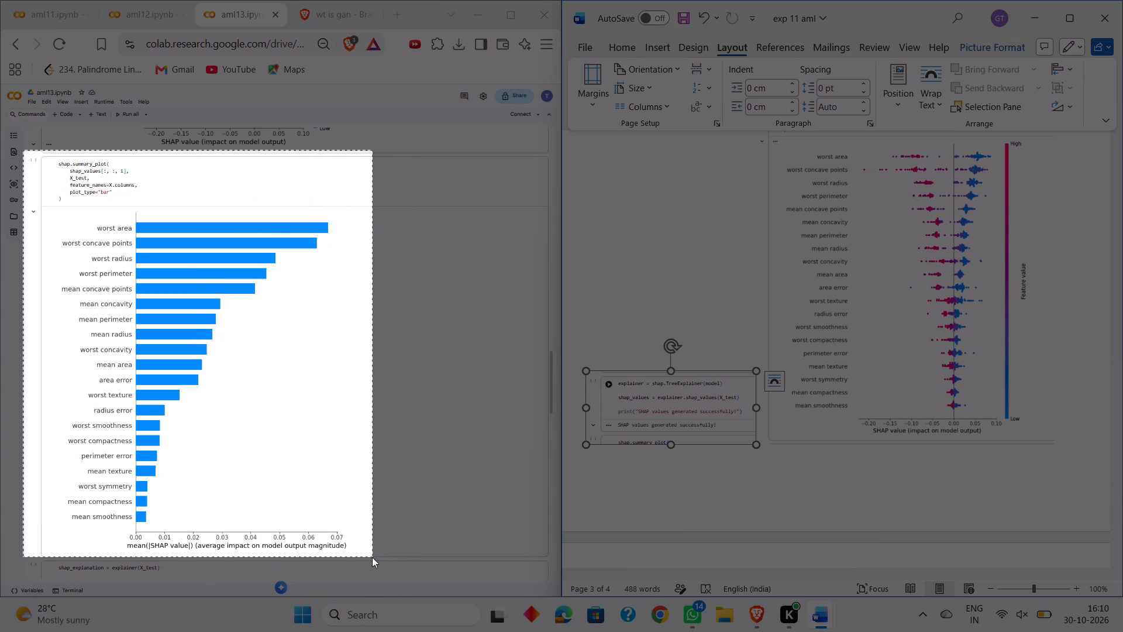
{"action": "left_click_drag", "start_coordinate": [372, 557], "coordinate": [369, 561]}
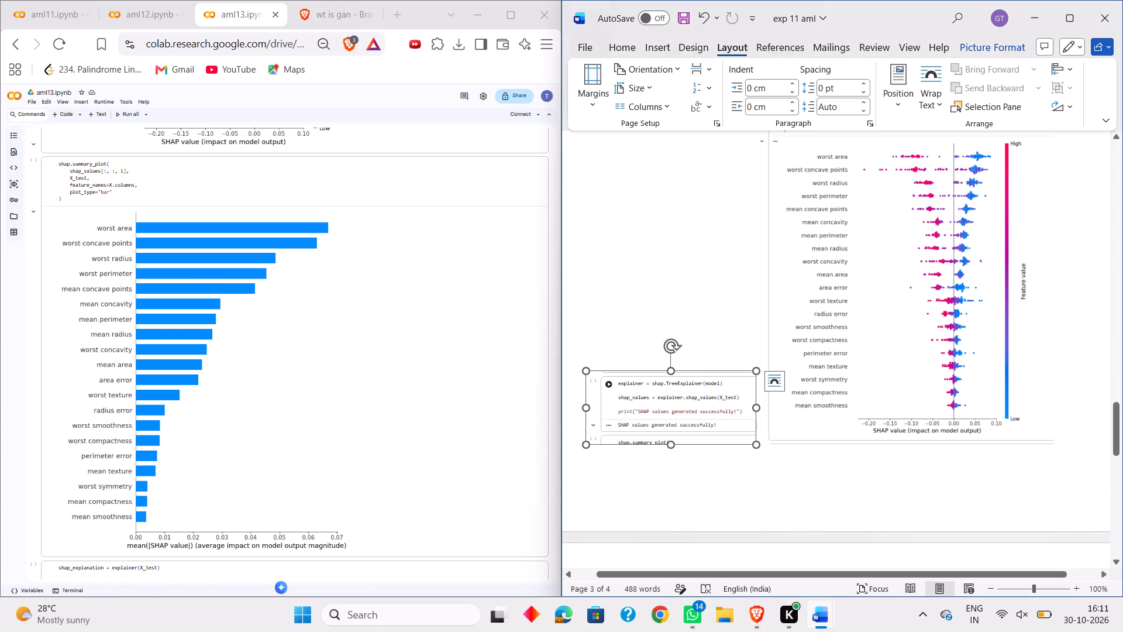
{"action": "scroll", "coordinate": [784, 500], "scroll_direction": "down", "scroll_amount": 2}
{"action": "left_click", "coordinate": [603, 288]}
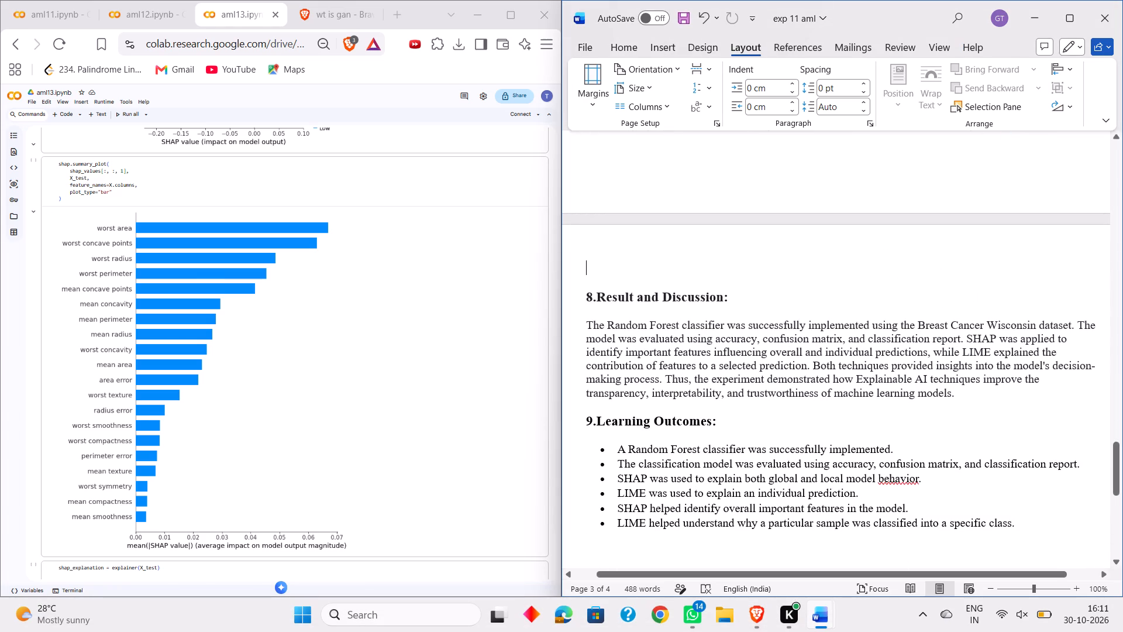
{"action": "key", "text": "ctrl+v"}
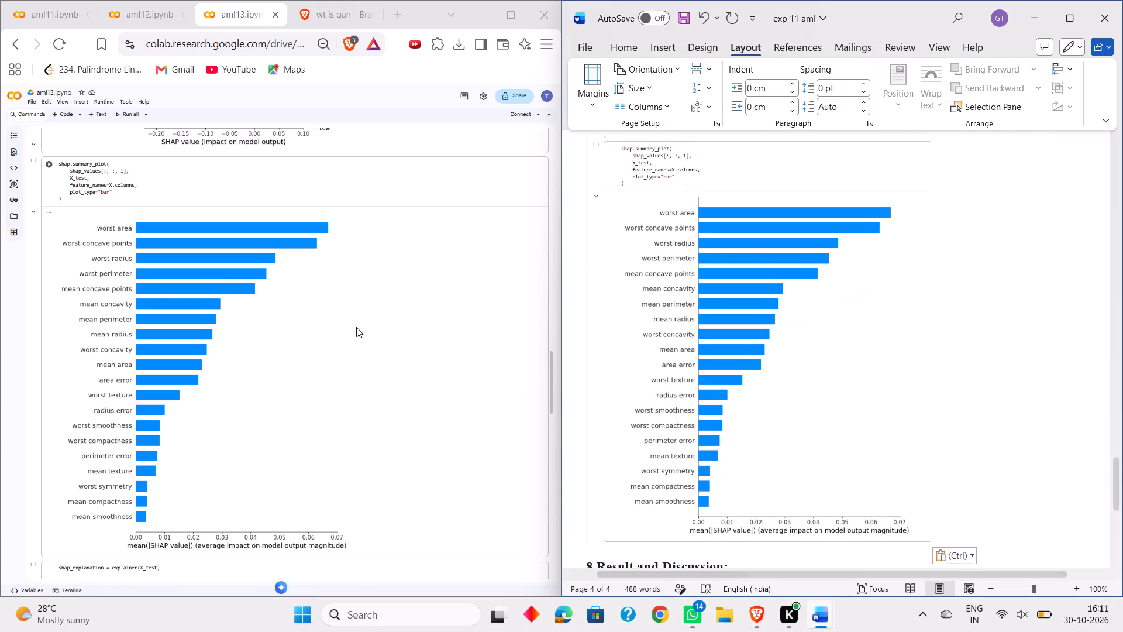
Capture the shap.plots.waterfall cell and its plot from aml13.ipynb and paste it below the SHAP bar chart screenshot.
{"action": "scroll", "coordinate": [309, 389], "scroll_direction": "down", "scroll_amount": 3}
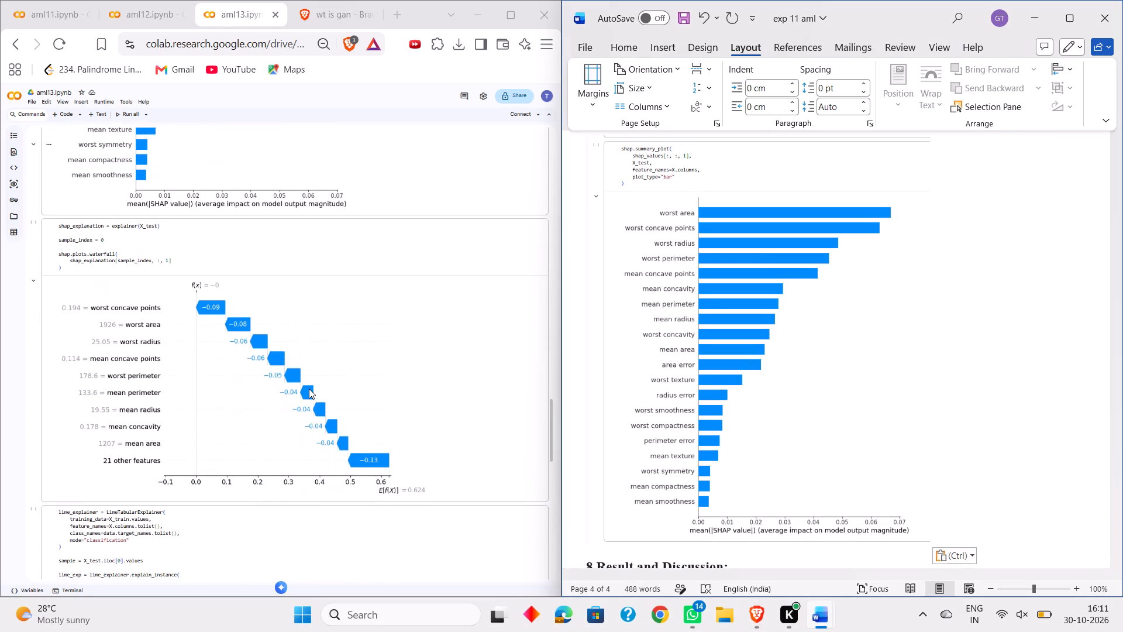
{"action": "scroll", "coordinate": [309, 389], "scroll_direction": "down", "scroll_amount": 2}
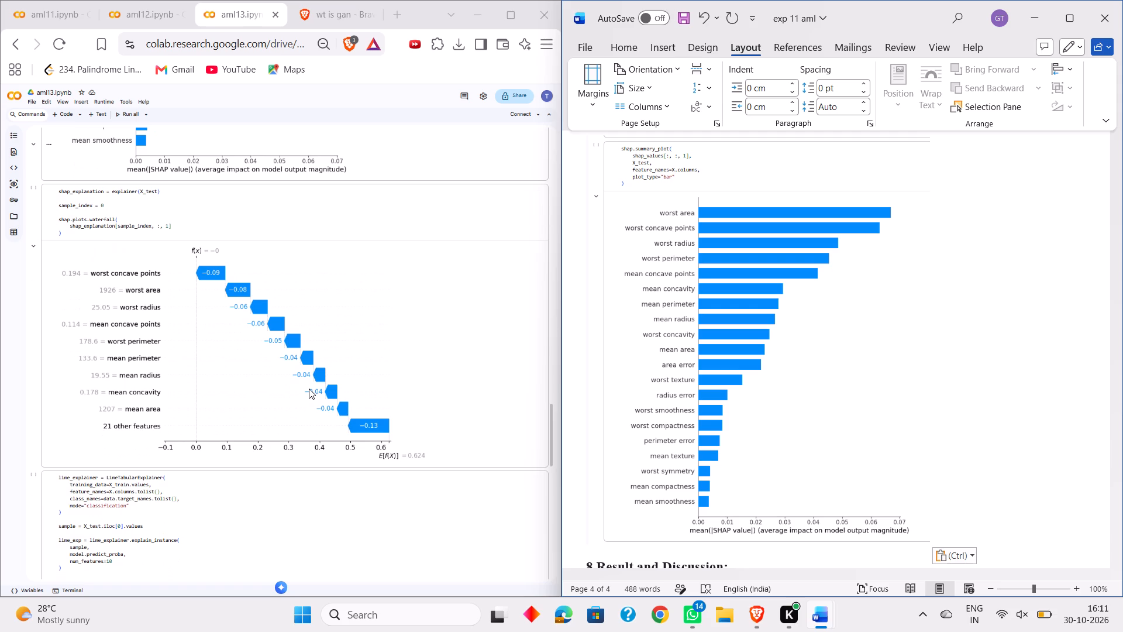
{"action": "key", "text": "Print"}
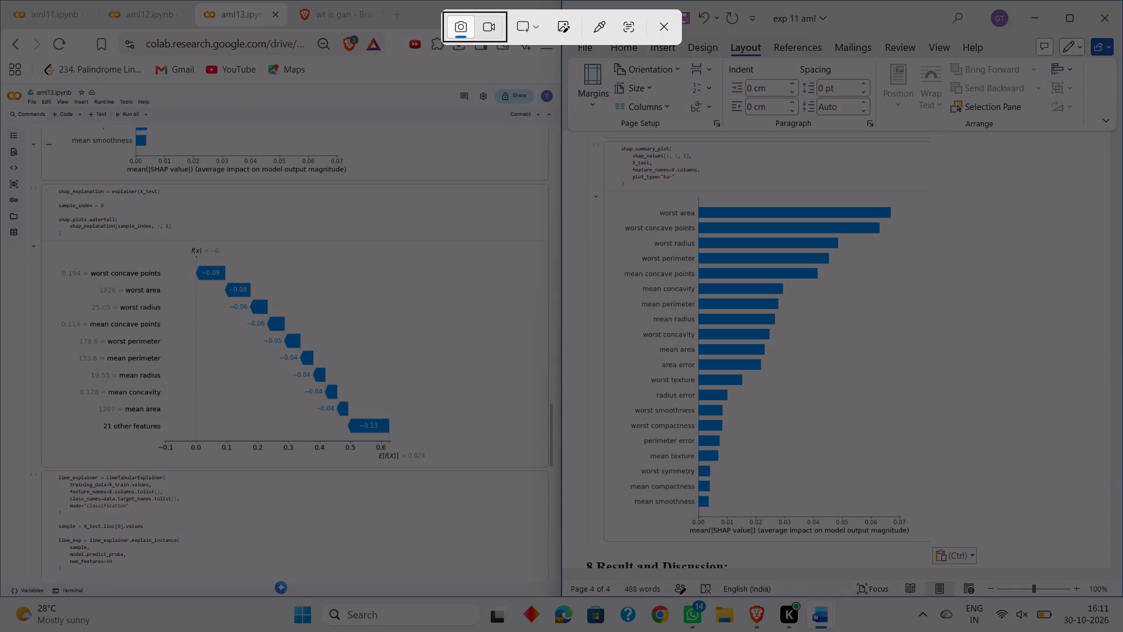
{"action": "left_click_drag", "start_coordinate": [24, 183], "coordinate": [459, 469]}
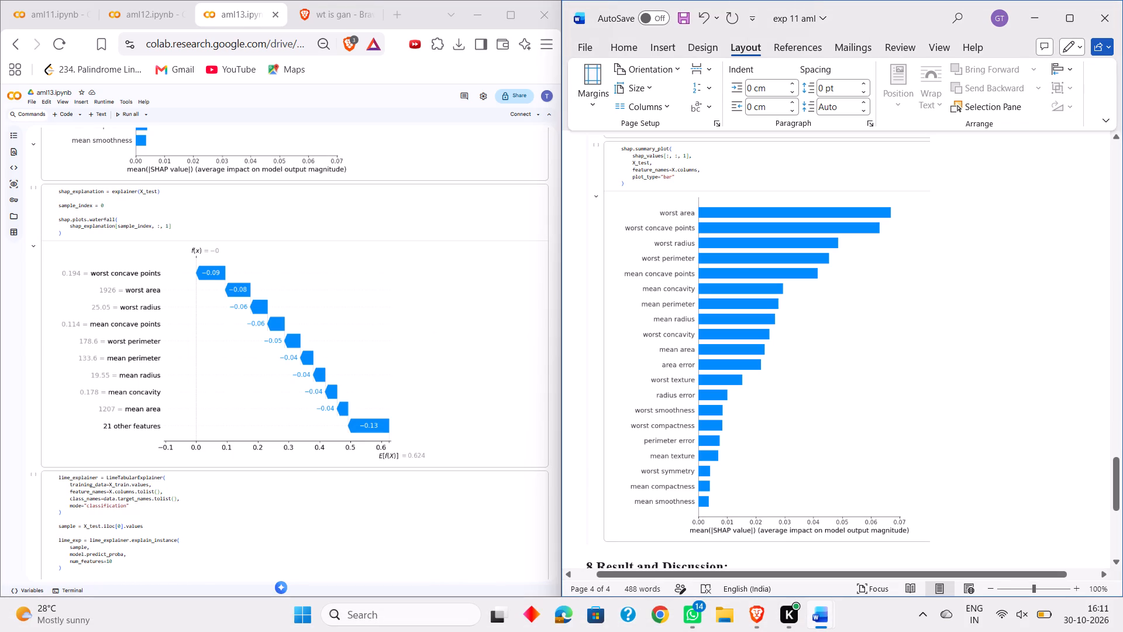
{"action": "key", "text": "ctrl+v"}
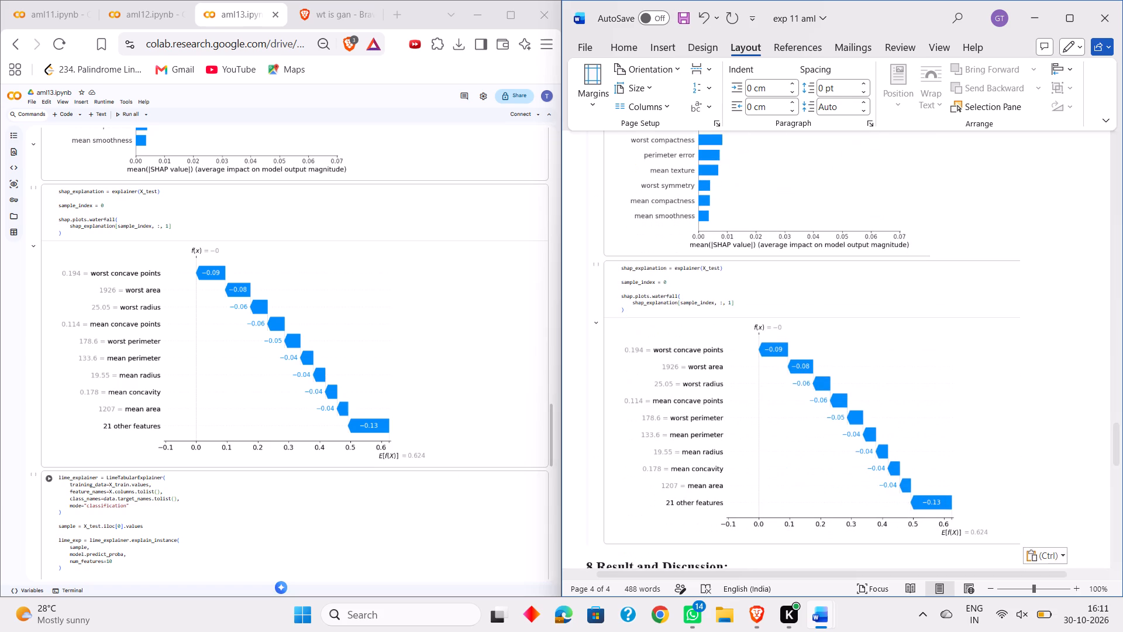
Capture the LimeTabularExplainer and lime_exp.show_in_notebook cells with outputs from aml13.ipynb and paste them below the waterfall plot screenshot.
{"action": "scroll", "coordinate": [330, 492], "scroll_direction": "down", "scroll_amount": 4}
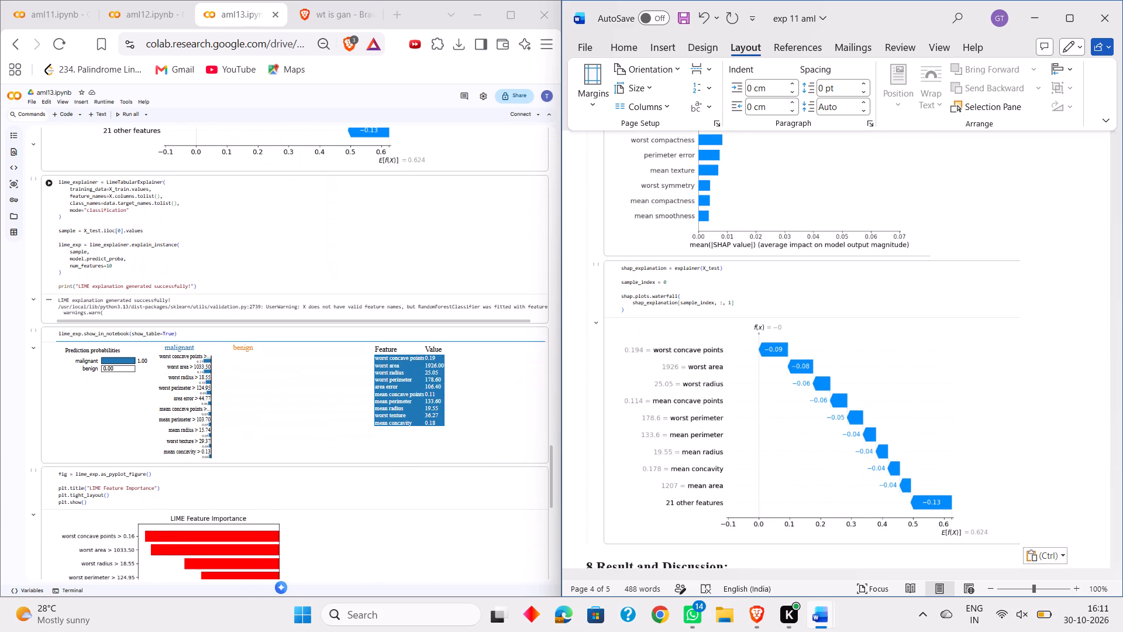
{"action": "key", "text": "Print"}
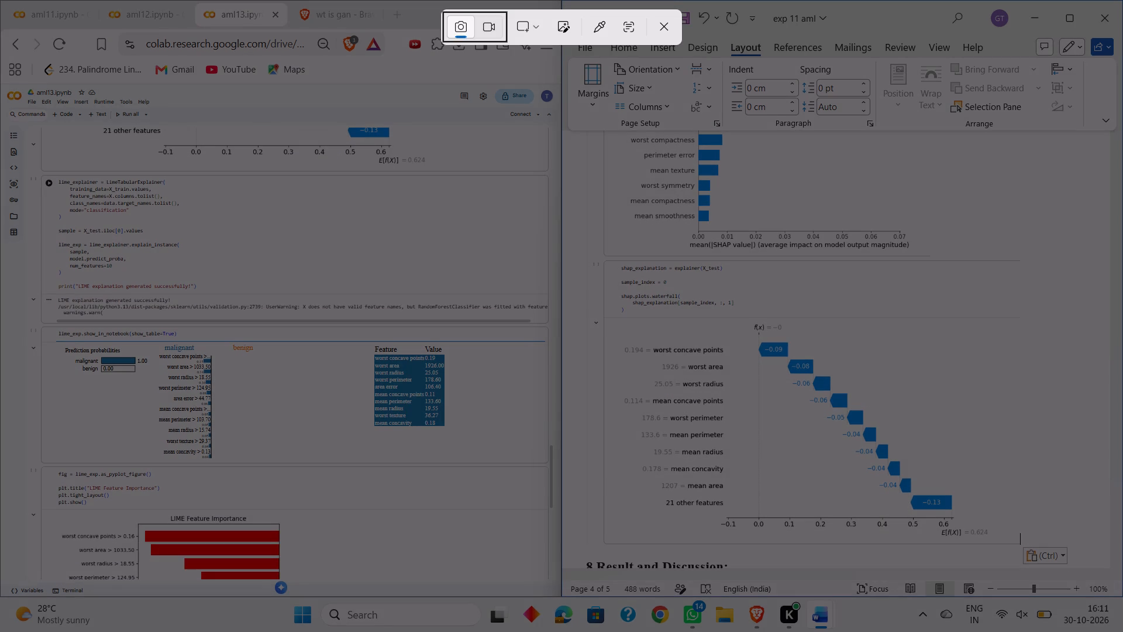
{"action": "left_click_drag", "start_coordinate": [22, 171], "coordinate": [549, 463]}
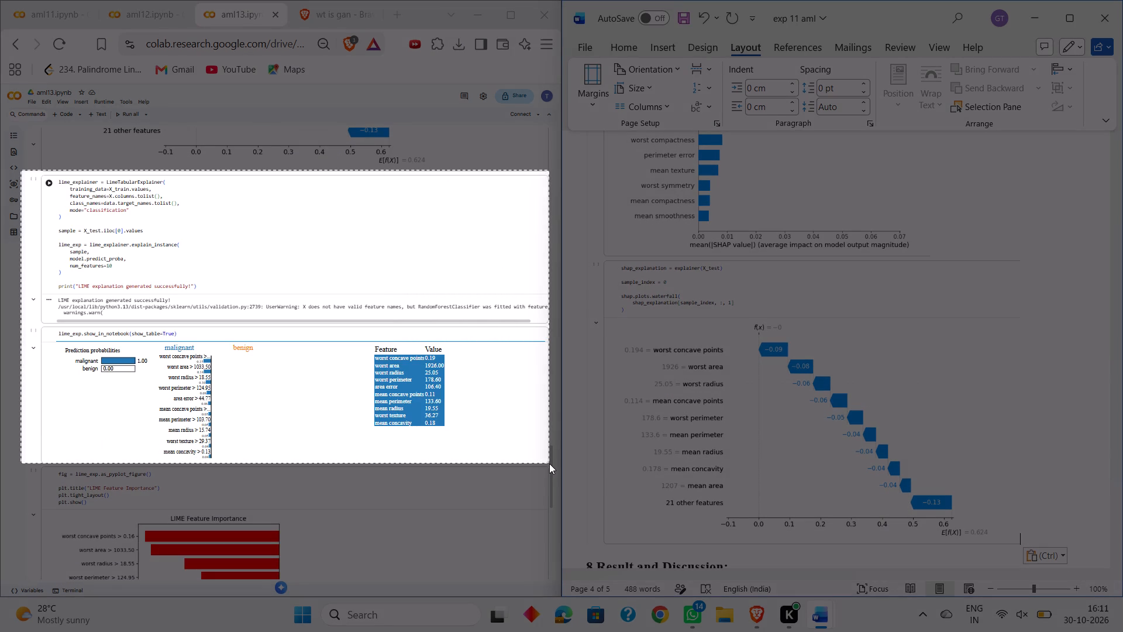
{"action": "left_click_drag", "start_coordinate": [549, 463], "coordinate": [548, 465]}
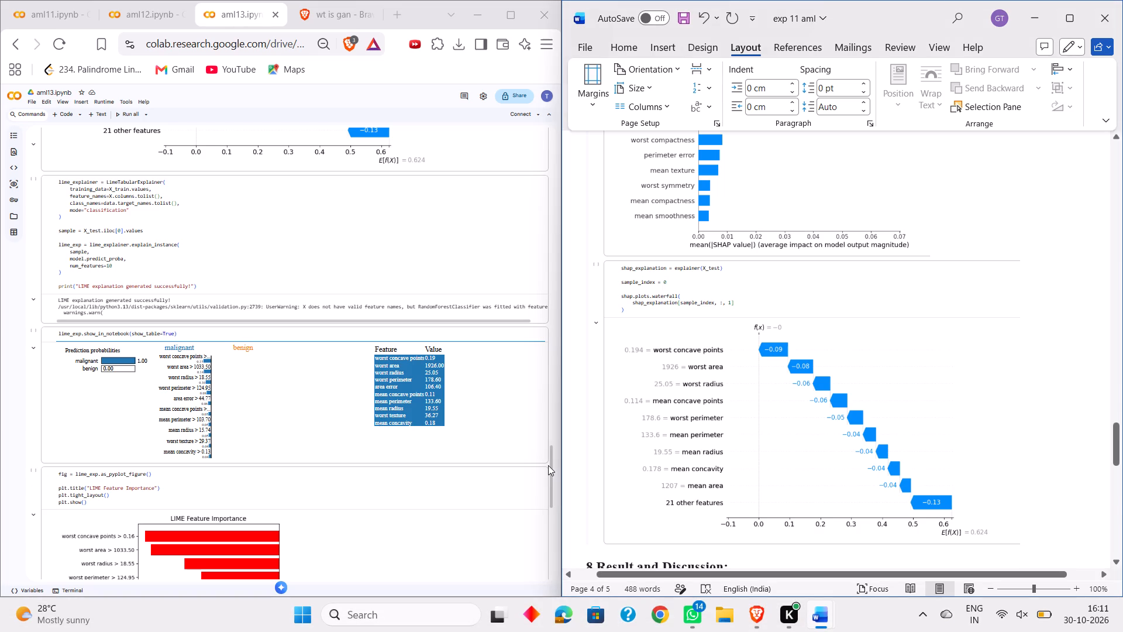
{"action": "key", "text": "ctrl+v"}
Capture the LIME Feature Importance cell and its chart from aml13.ipynb and paste it below the lime_exp.show_in_notebook screenshot.
{"action": "scroll", "coordinate": [0, 438], "scroll_direction": "down", "scroll_amount": 1}
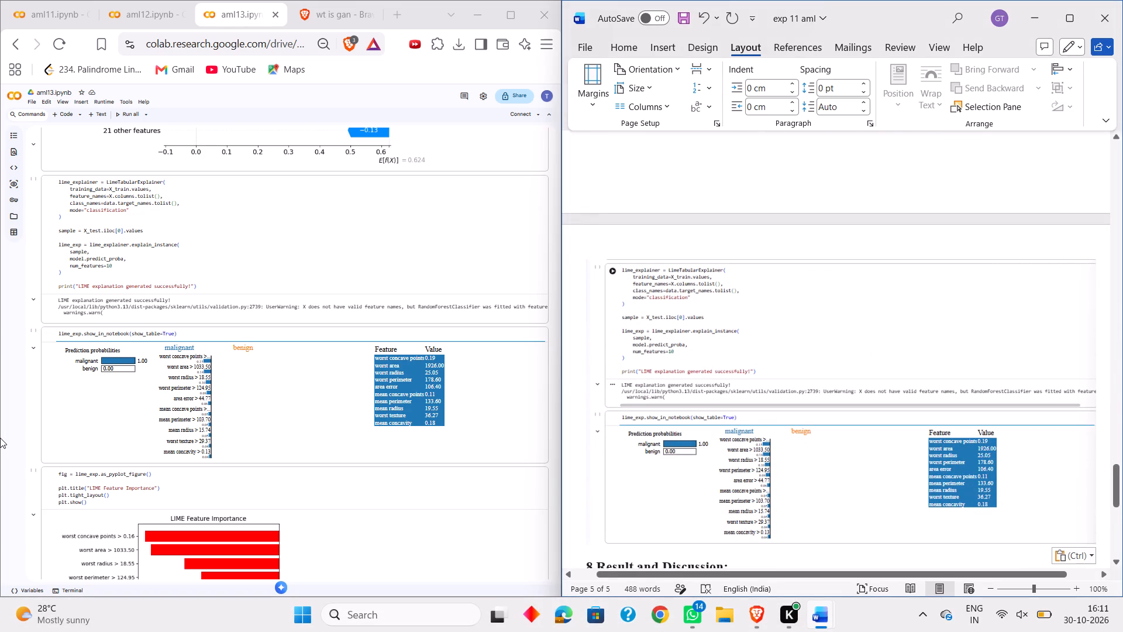
{"action": "scroll", "coordinate": [131, 452], "scroll_direction": "down", "scroll_amount": 3}
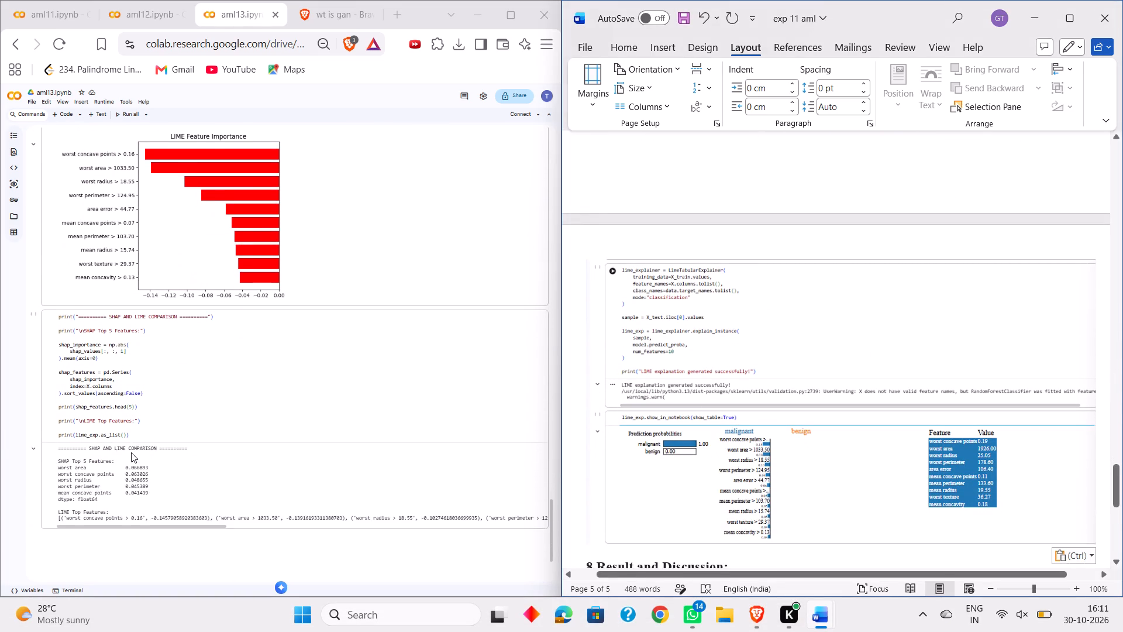
{"action": "scroll", "coordinate": [131, 452], "scroll_direction": "down", "scroll_amount": 1}
{"action": "key", "text": "Print"}
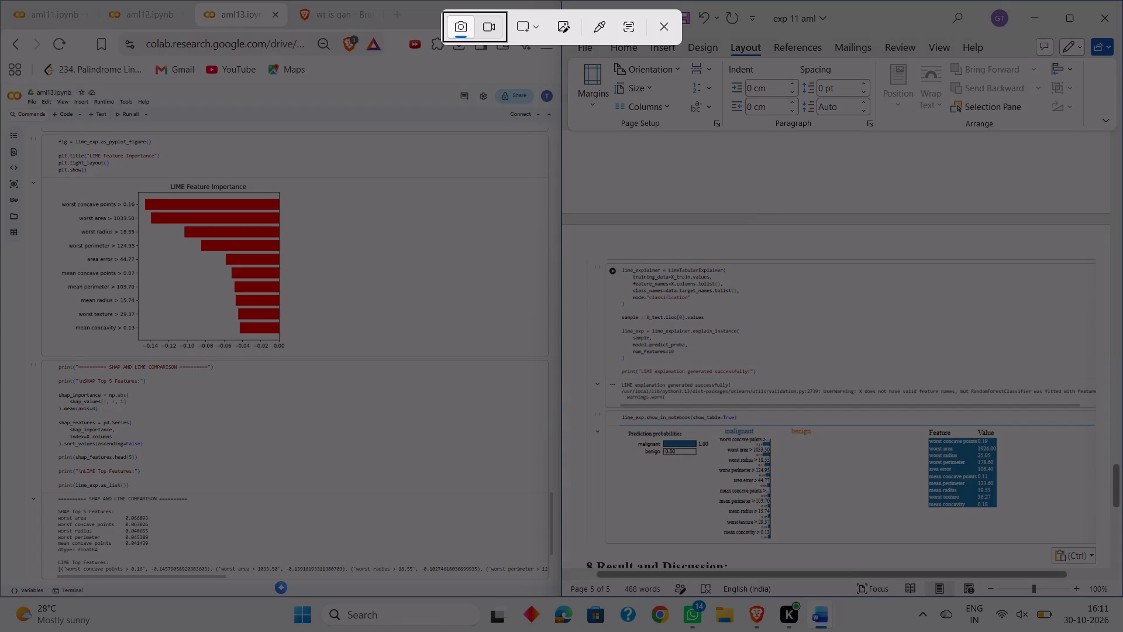
{"action": "left_click_drag", "start_coordinate": [30, 131], "coordinate": [329, 361]}
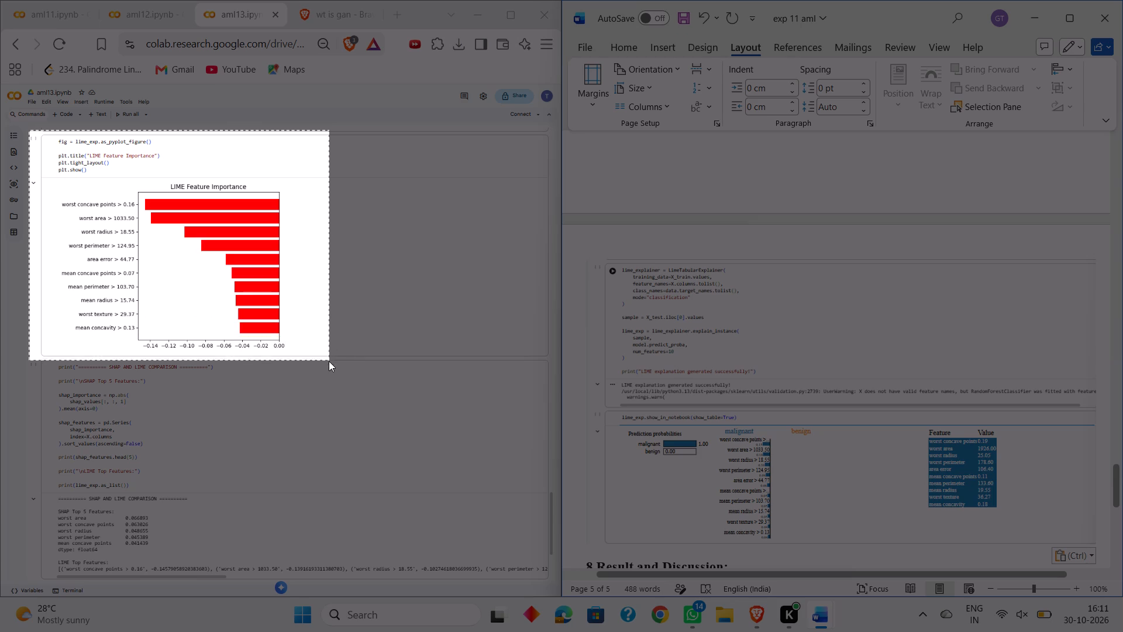
{"action": "left_click_drag", "start_coordinate": [329, 361], "coordinate": [329, 362]}
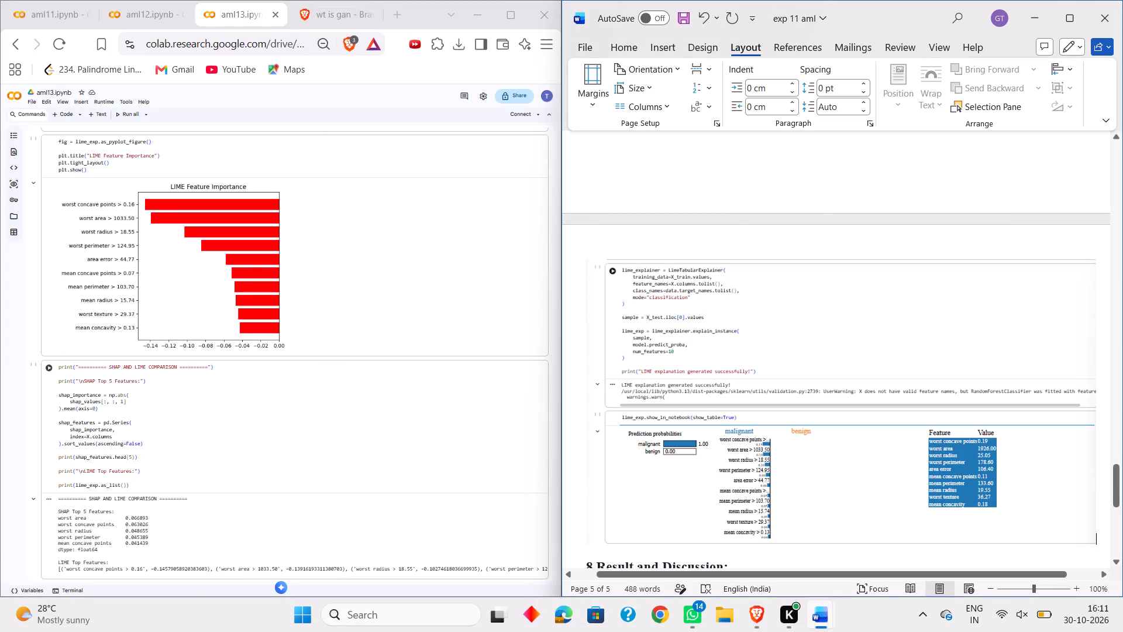
{"action": "scroll", "coordinate": [838, 566], "scroll_direction": "down", "scroll_amount": 1}
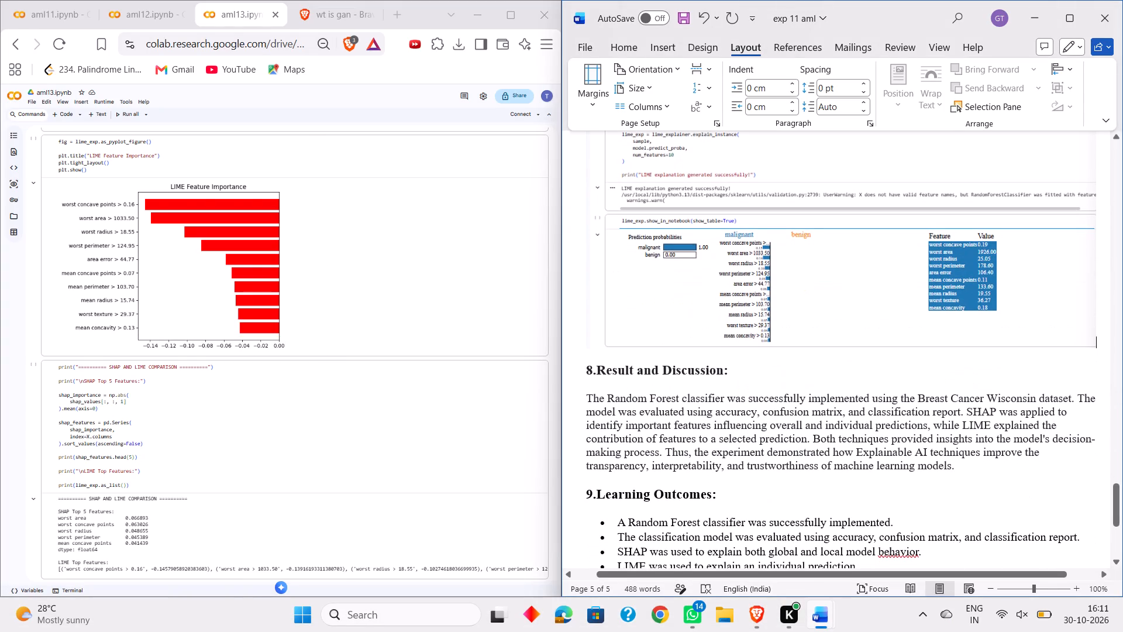
{"action": "key", "text": "ctrl+v"}
Capture the SHAP AND LIME COMPARISON cell with its output from aml13.ipynb and paste it below the LIME Feature Importance screenshot.
{"action": "scroll", "coordinate": [399, 451], "scroll_direction": "down", "scroll_amount": 1}
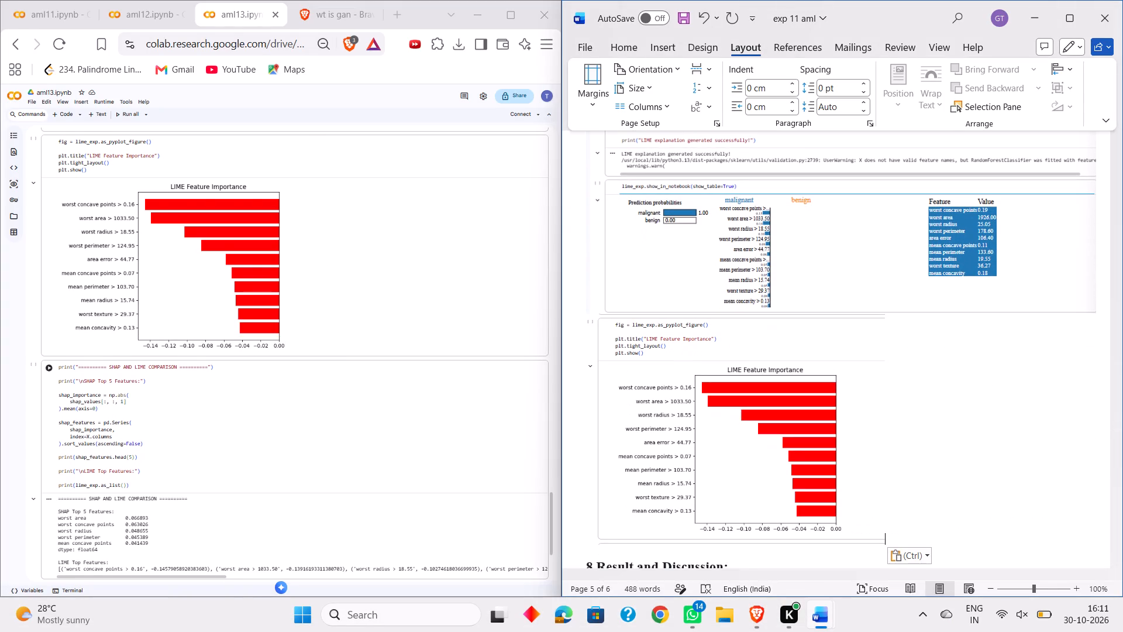
{"action": "scroll", "coordinate": [399, 451], "scroll_direction": "down", "scroll_amount": 1}
{"action": "key", "text": "Print"}
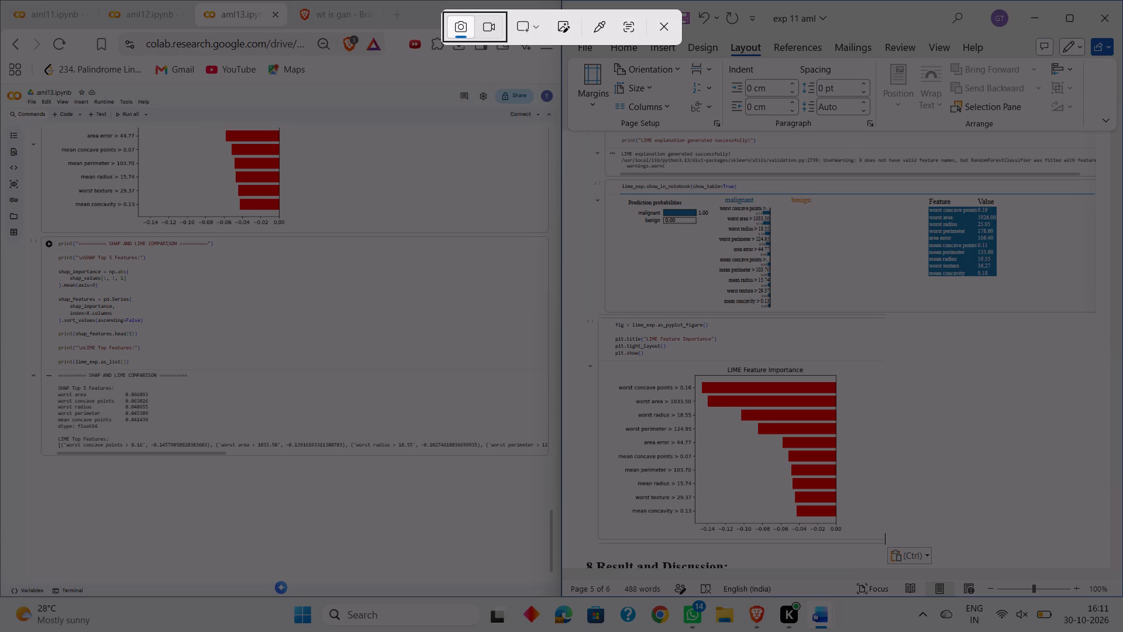
{"action": "left_click_drag", "start_coordinate": [24, 228], "coordinate": [556, 489]}
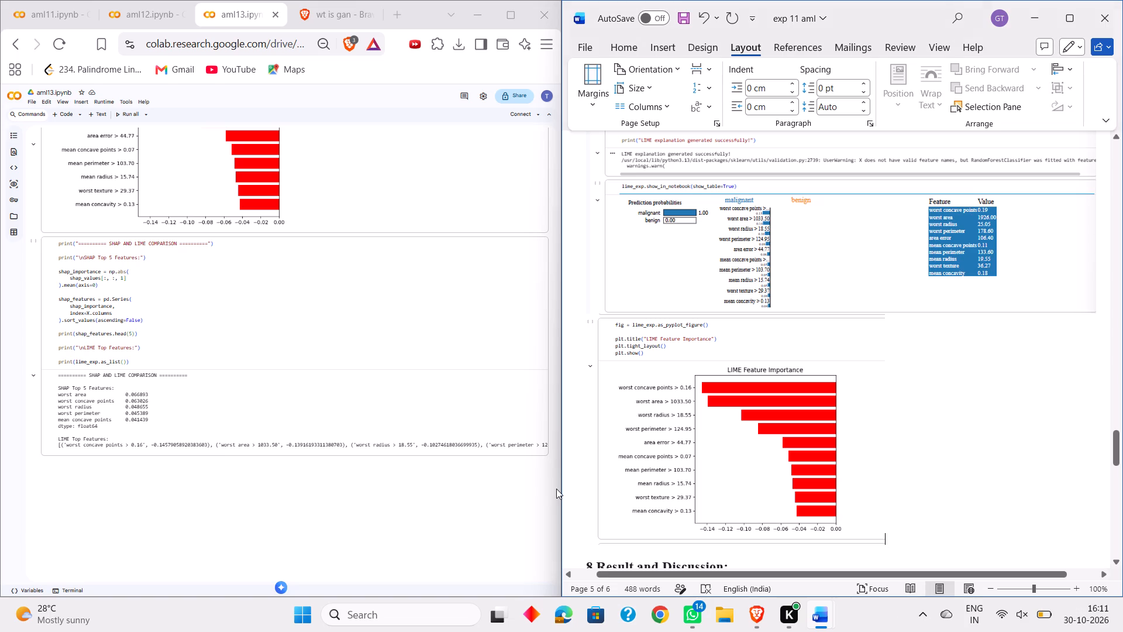
{"action": "key", "text": "ctrl+v"}
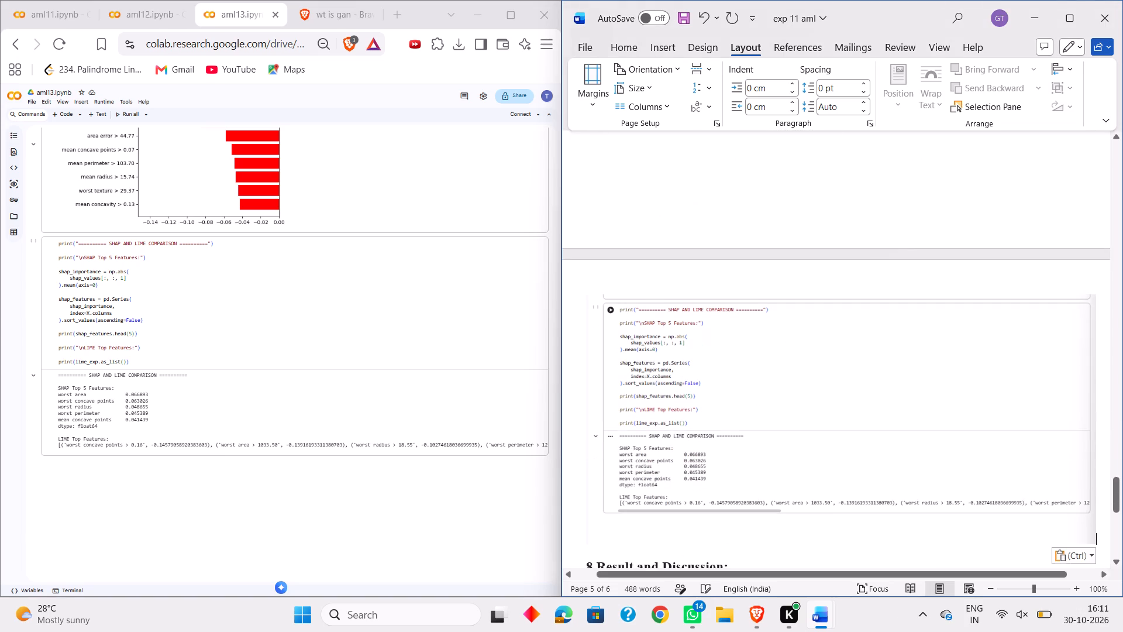
Maximize the exp 11 aml document window and shrink the SHAP bar chart screenshot proportionally to slightly under half the page width.
{"action": "left_click", "coordinate": [1061, 8]}
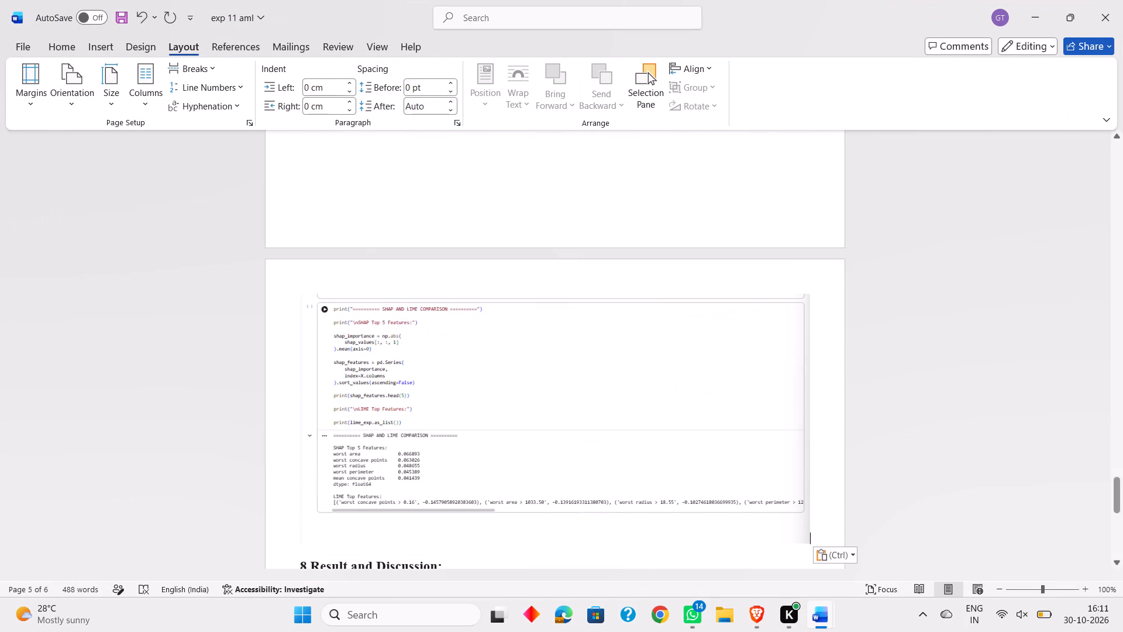
{"action": "scroll", "coordinate": [500, 390], "scroll_direction": "down", "scroll_amount": 2}
{"action": "scroll", "coordinate": [500, 390], "scroll_direction": "up", "scroll_amount": 5}
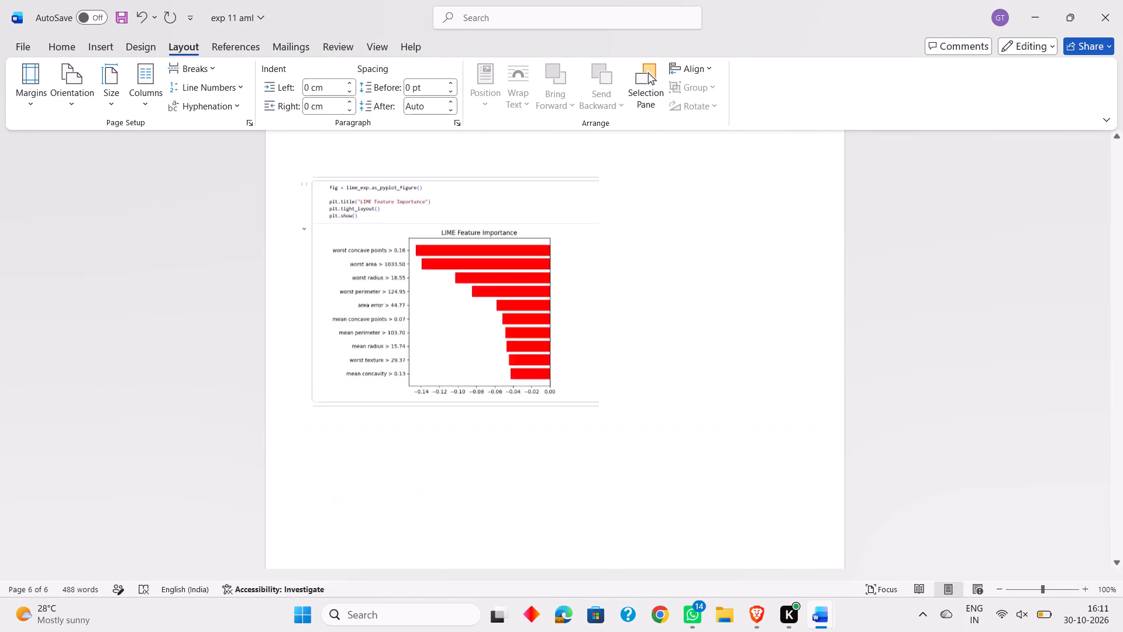
{"action": "scroll", "coordinate": [500, 390], "scroll_direction": "up", "scroll_amount": 5}
{"action": "scroll", "coordinate": [500, 390], "scroll_direction": "right", "scroll_amount": 1}
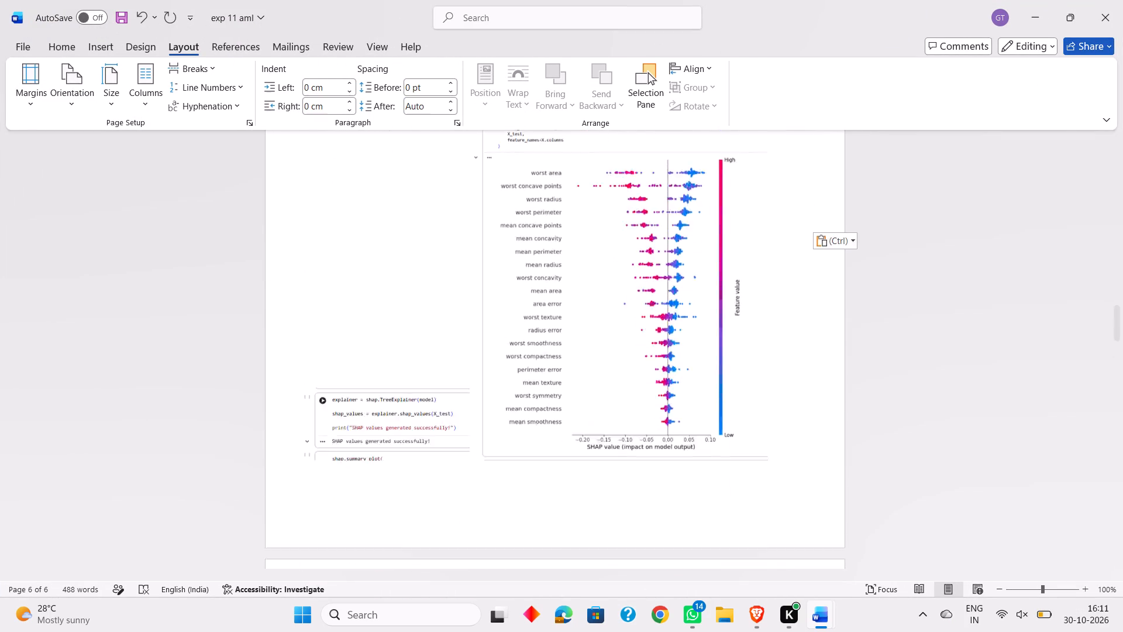
{"action": "scroll", "coordinate": [500, 390], "scroll_direction": "right", "scroll_amount": 2}
{"action": "scroll", "coordinate": [500, 390], "scroll_direction": "down", "scroll_amount": 1}
{"action": "left_click", "coordinate": [508, 351]}
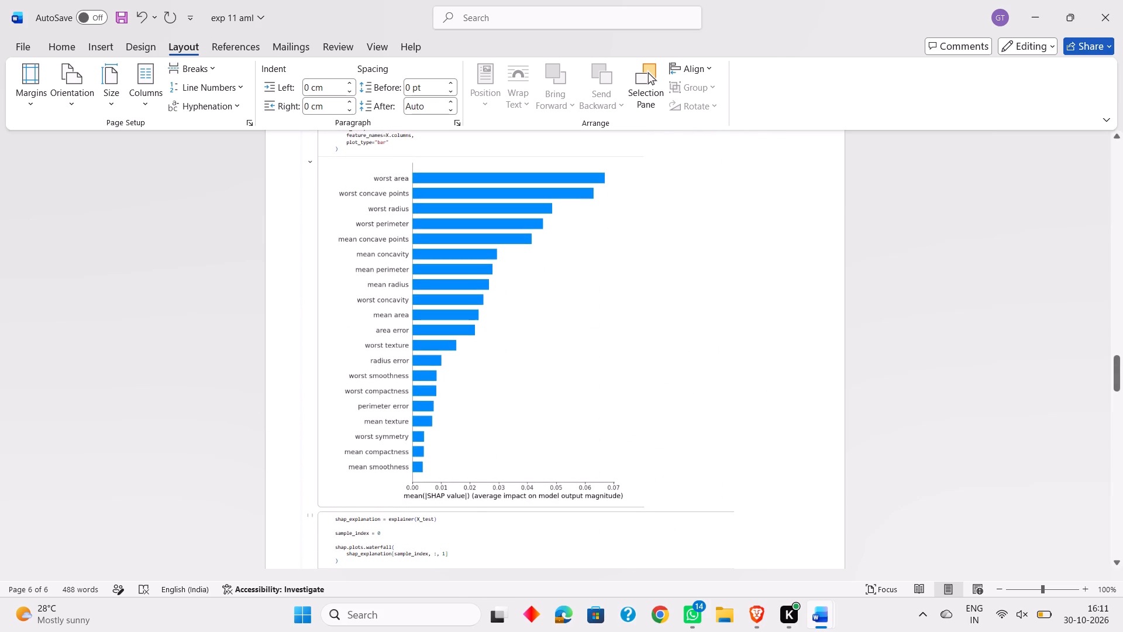
{"action": "left_click_drag", "start_coordinate": [643, 510], "coordinate": [583, 438]}
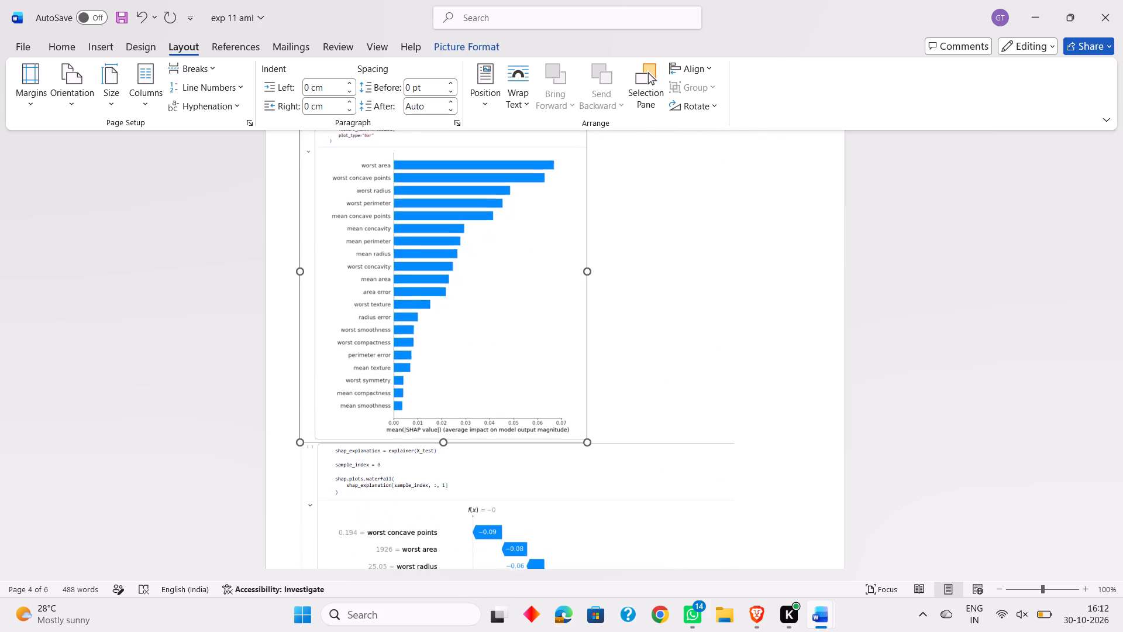
{"action": "left_click_drag", "start_coordinate": [583, 438], "coordinate": [580, 434]}
Shrink the shap.plots.waterfall screenshot below the bar chart proportionally.
{"action": "scroll", "coordinate": [580, 434], "scroll_direction": "down", "scroll_amount": 2}
{"action": "left_click", "coordinate": [686, 410]}
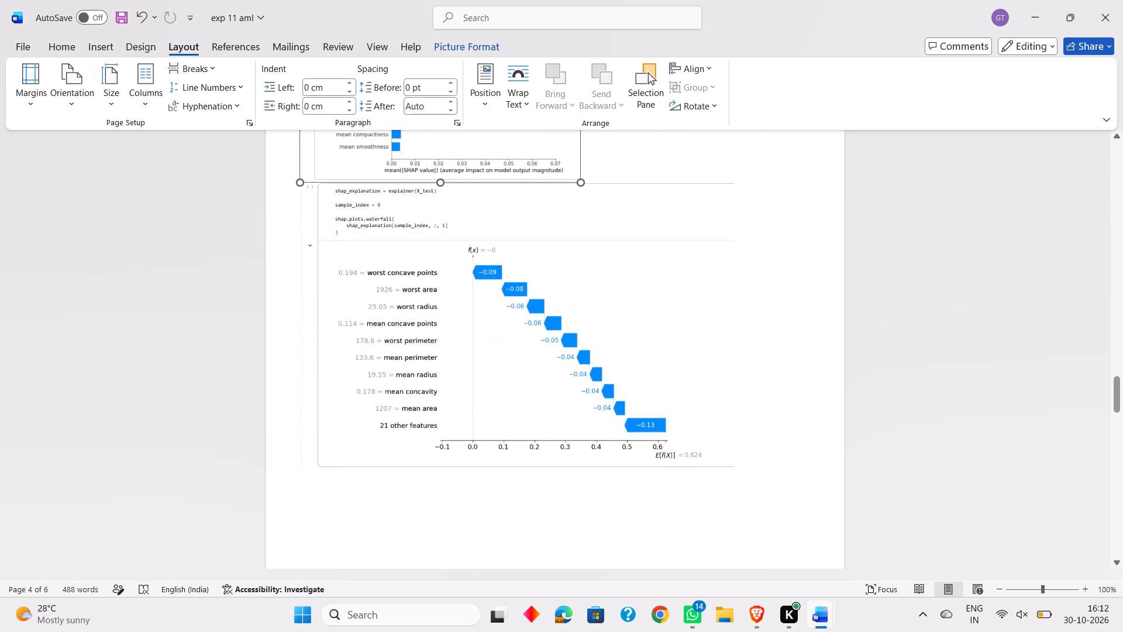
{"action": "left_click_drag", "start_coordinate": [735, 469], "coordinate": [680, 437]}
Review the layout of the pasted screenshots down to 8.Result and Discussion and back up to the SHAP summary plot.
{"action": "scroll", "coordinate": [680, 437], "scroll_direction": "down", "scroll_amount": 4}
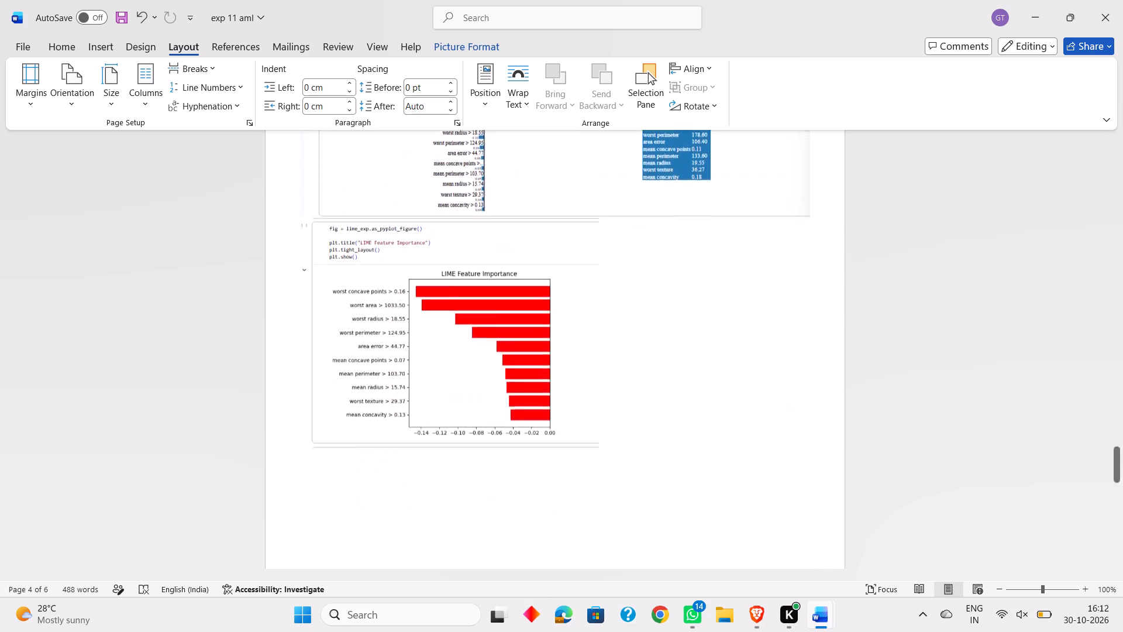
{"action": "scroll", "coordinate": [680, 437], "scroll_direction": "down", "scroll_amount": 3}
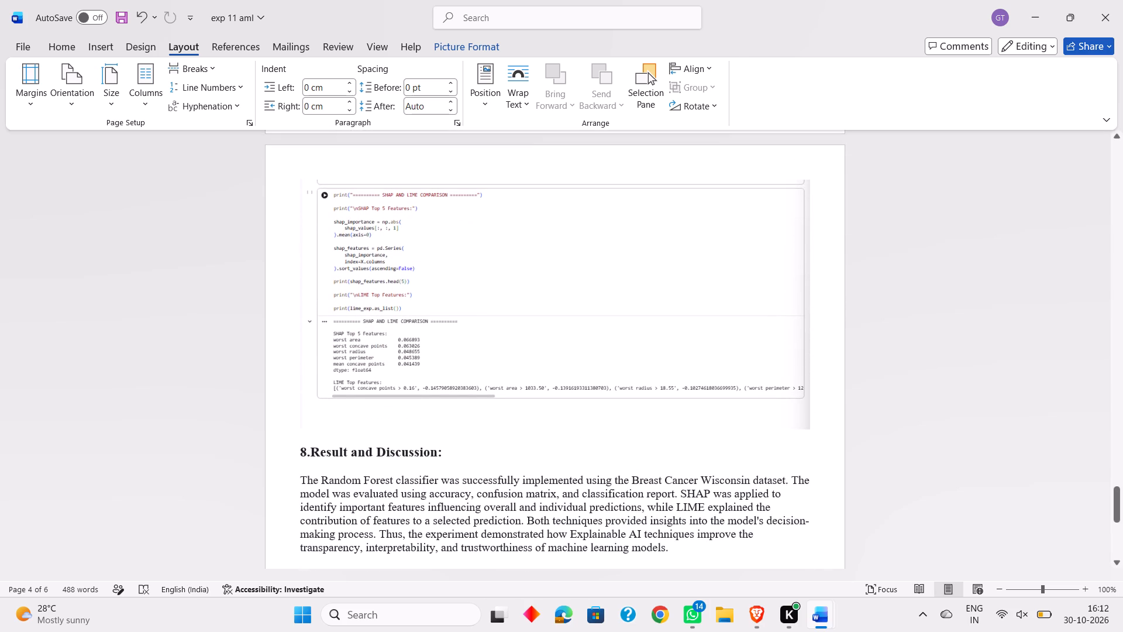
{"action": "scroll", "coordinate": [690, 380], "scroll_direction": "up", "scroll_amount": 9}
{"action": "scroll", "coordinate": [690, 380], "scroll_direction": "down", "scroll_amount": 1}
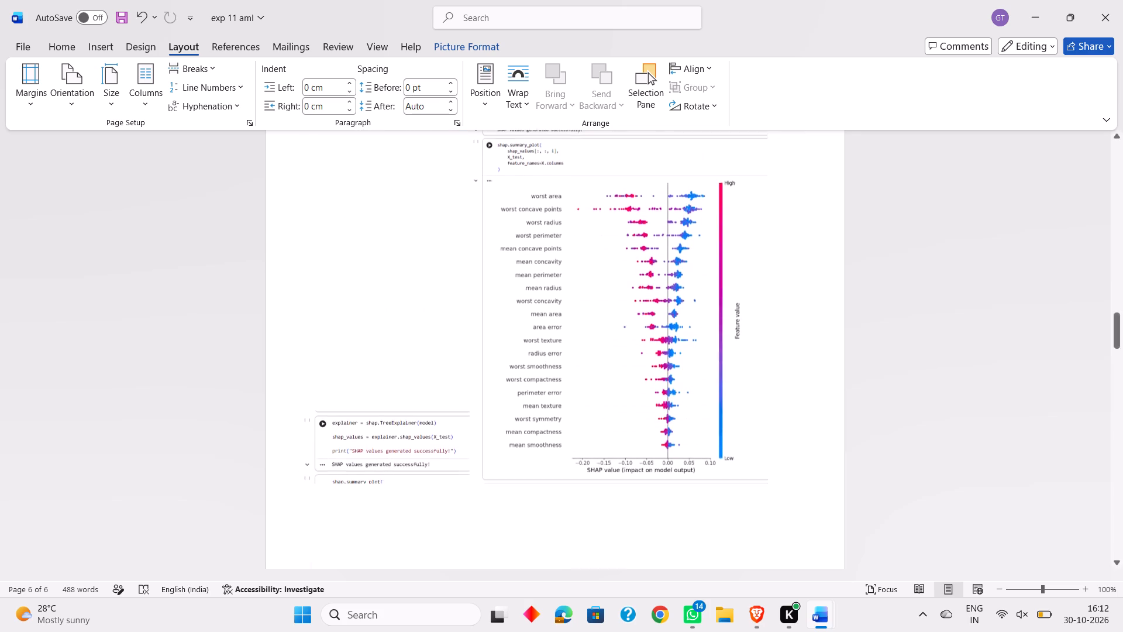
{"action": "scroll", "coordinate": [690, 380], "scroll_direction": "down", "scroll_amount": 1}
Position the SHAP summary plot screenshot at the top left of the page with text wrapping.
{"action": "scroll", "coordinate": [690, 380], "scroll_direction": "up", "scroll_amount": 1}
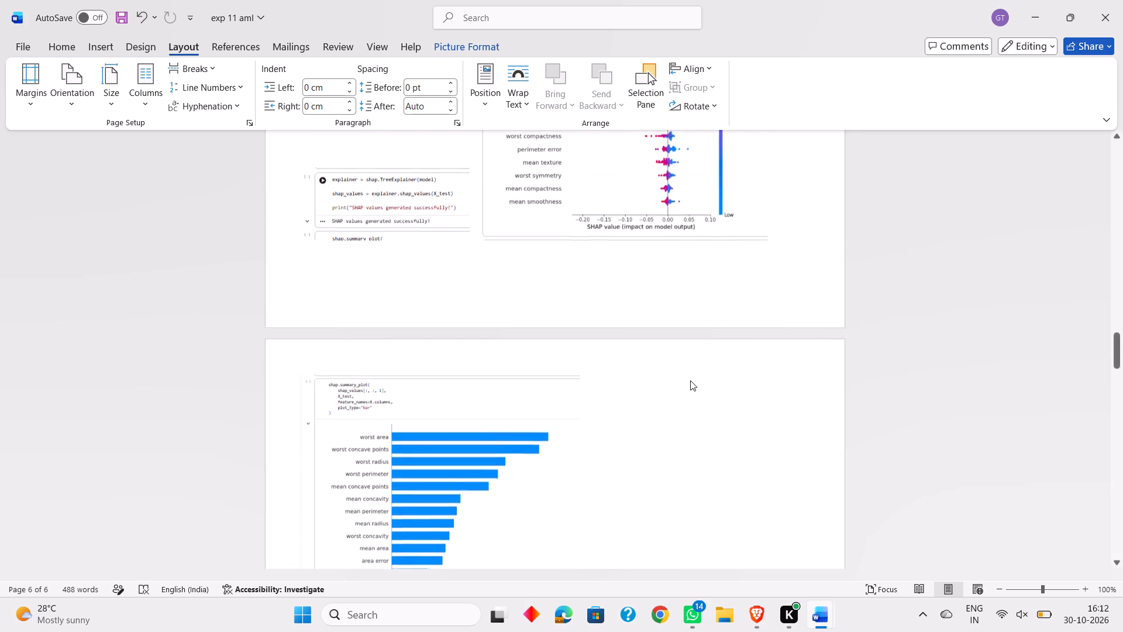
{"action": "scroll", "coordinate": [690, 380], "scroll_direction": "up", "scroll_amount": 1}
{"action": "scroll", "coordinate": [592, 306], "scroll_direction": "up", "scroll_amount": 2}
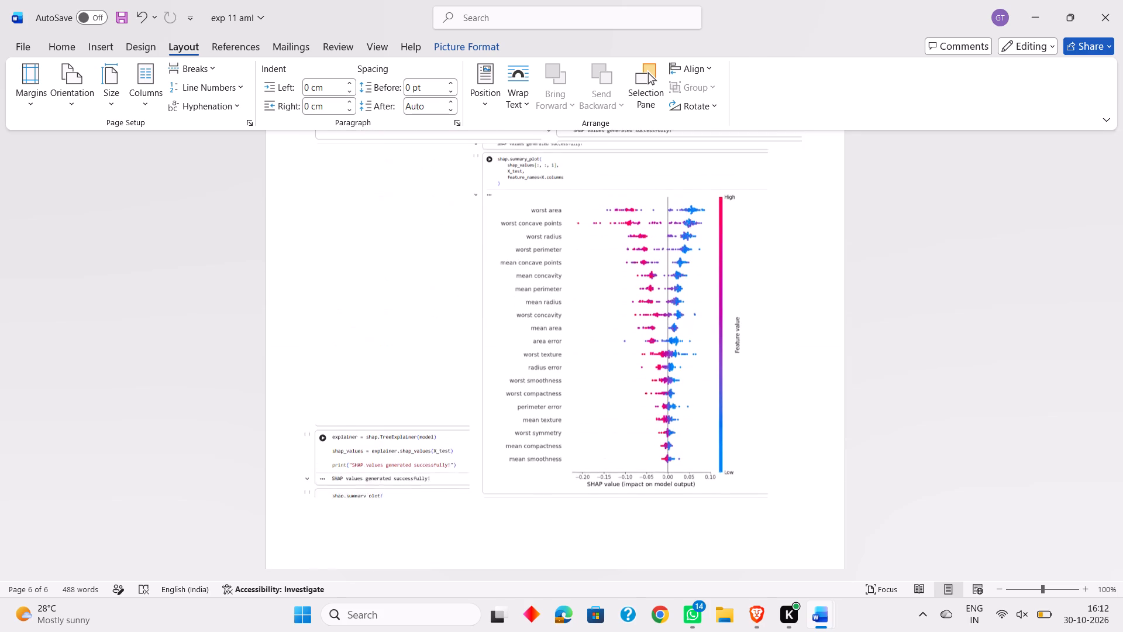
{"action": "scroll", "coordinate": [592, 306], "scroll_direction": "up", "scroll_amount": 1}
{"action": "left_click", "coordinate": [586, 317]}
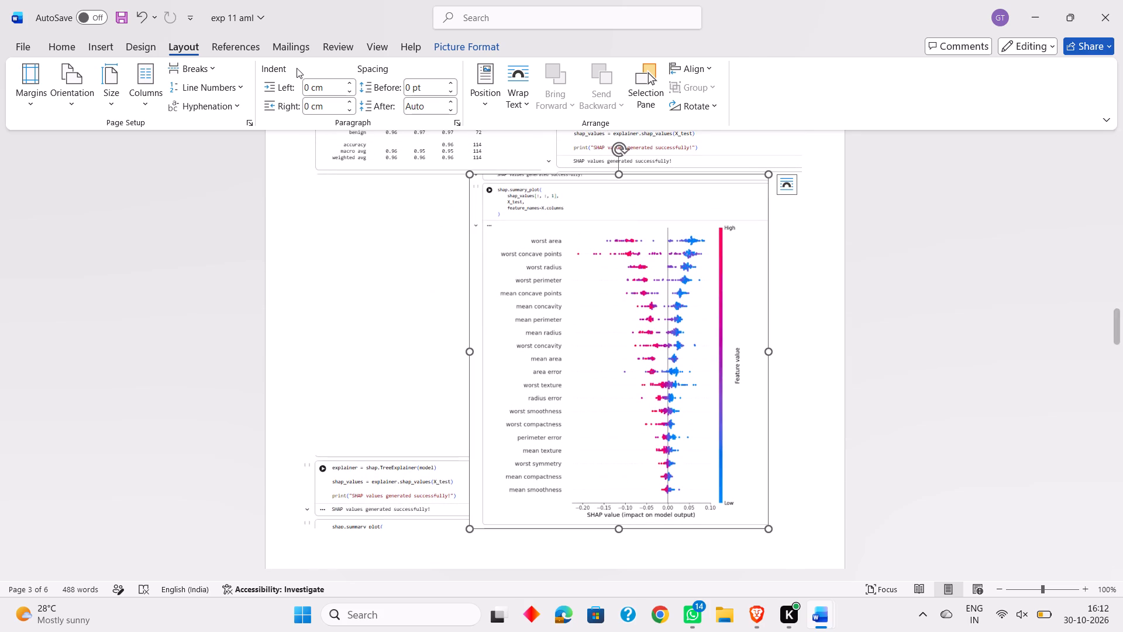
{"action": "left_click", "coordinate": [477, 78]}
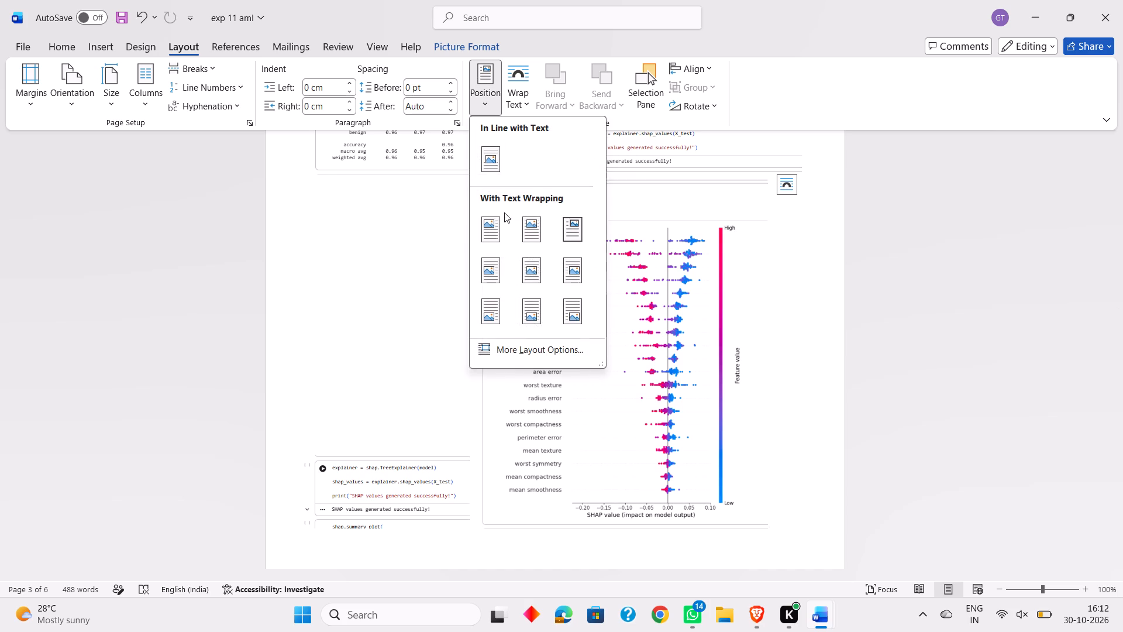
{"action": "left_click", "coordinate": [488, 240]}
Move the SHAP summary plot screenshot up to the preceding page, into the right-hand space below the TreeExplainer screenshots.
{"action": "scroll", "coordinate": [488, 240], "scroll_direction": "up", "scroll_amount": 5}
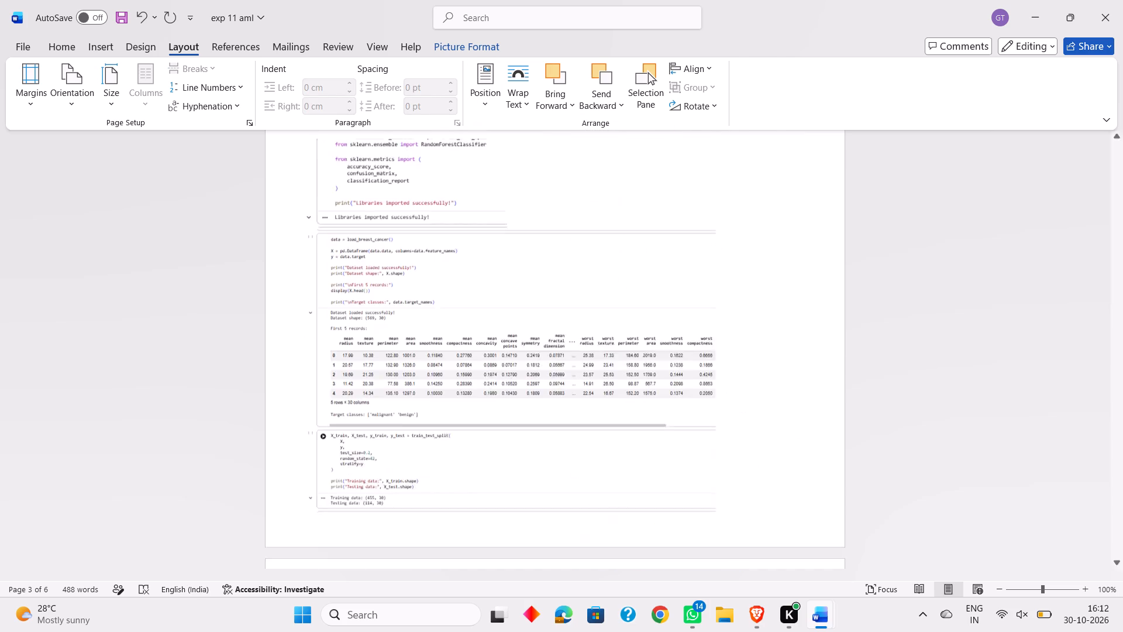
{"action": "scroll", "coordinate": [488, 240], "scroll_direction": "up", "scroll_amount": 3}
{"action": "scroll", "coordinate": [488, 240], "scroll_direction": "down", "scroll_amount": 2}
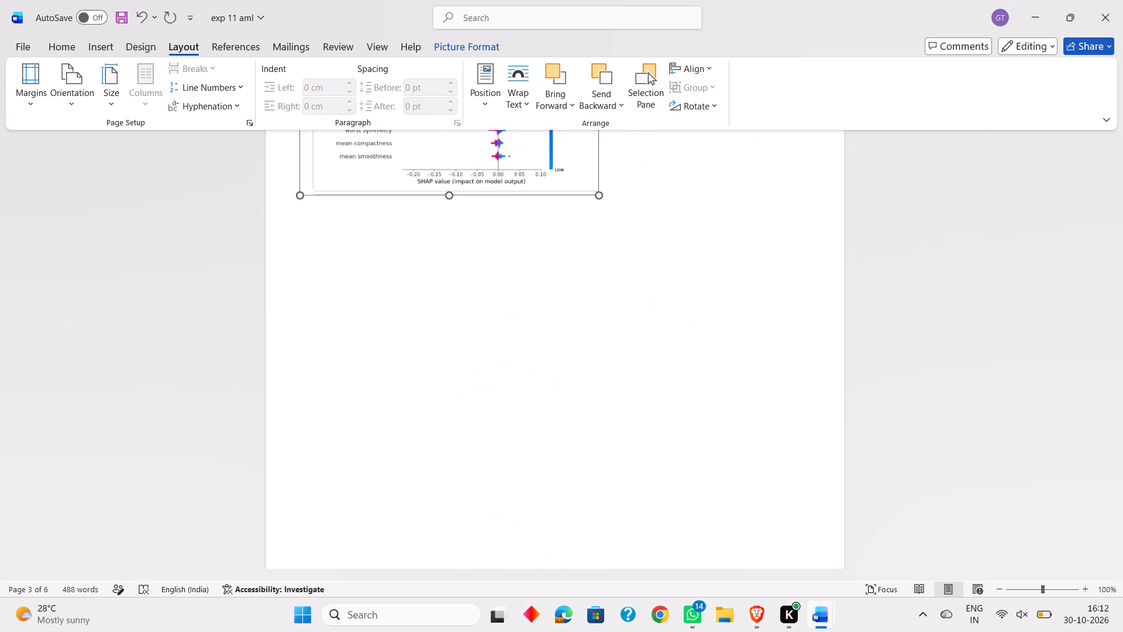
{"action": "scroll", "coordinate": [488, 240], "scroll_direction": "down", "scroll_amount": 1}
{"action": "left_click_drag", "start_coordinate": [404, 527], "coordinate": [609, 106]}
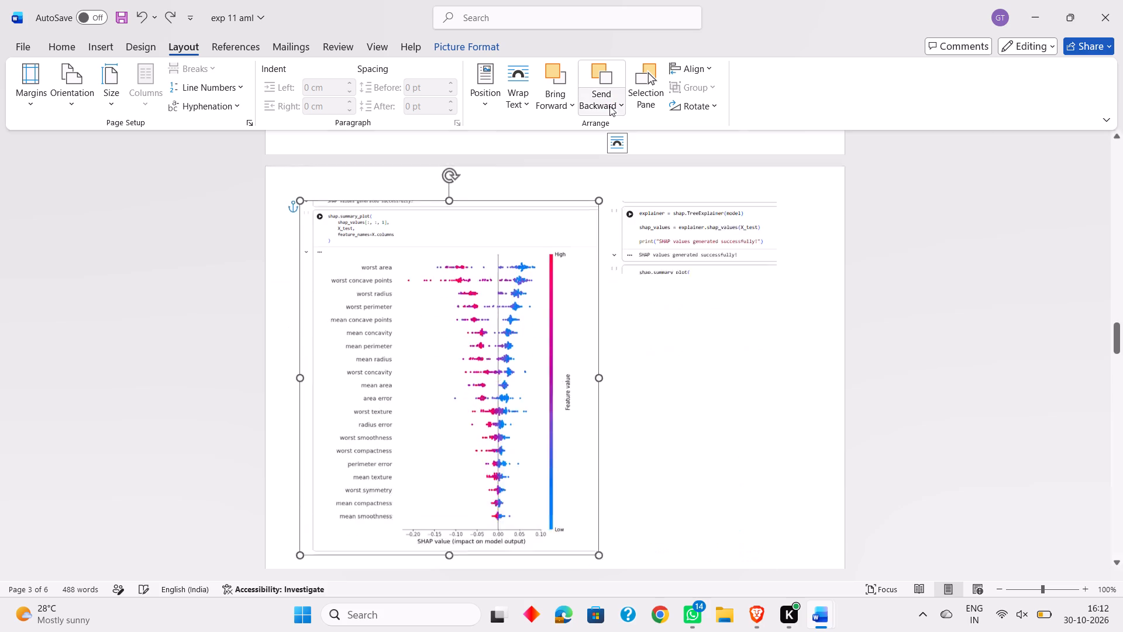
{"action": "scroll", "coordinate": [609, 106], "scroll_direction": "up", "scroll_amount": 2}
{"action": "scroll", "coordinate": [595, 233], "scroll_direction": "up", "scroll_amount": 1}
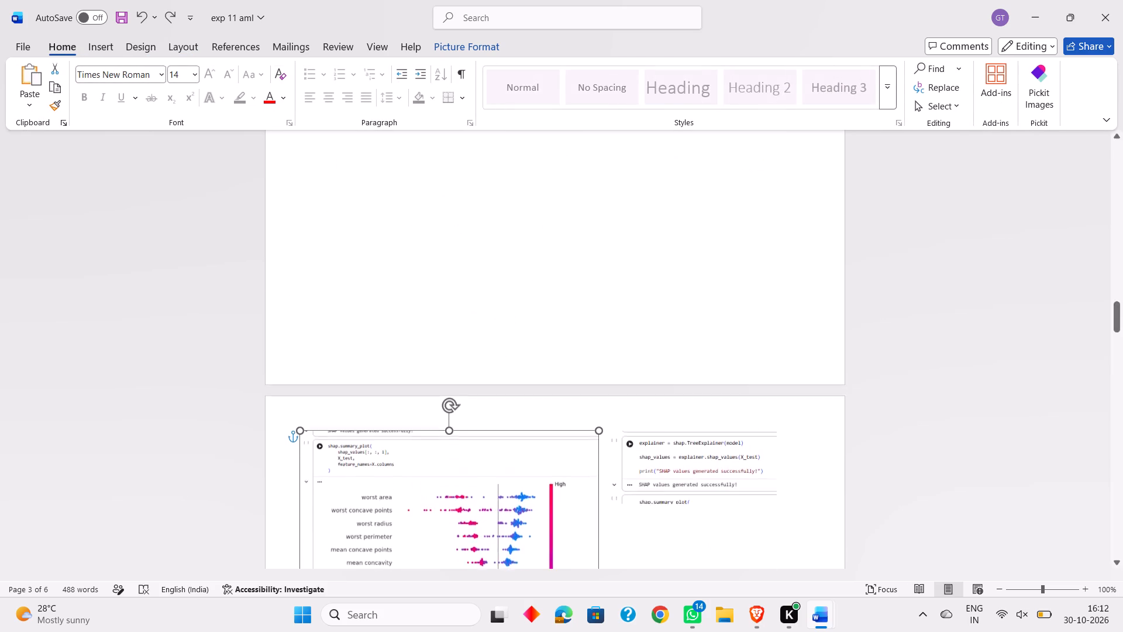
{"action": "scroll", "coordinate": [595, 233], "scroll_direction": "up", "scroll_amount": 1}
{"action": "left_click_drag", "start_coordinate": [434, 425], "coordinate": [553, 170]}
{"action": "scroll", "coordinate": [553, 170], "scroll_direction": "up", "scroll_amount": 2}
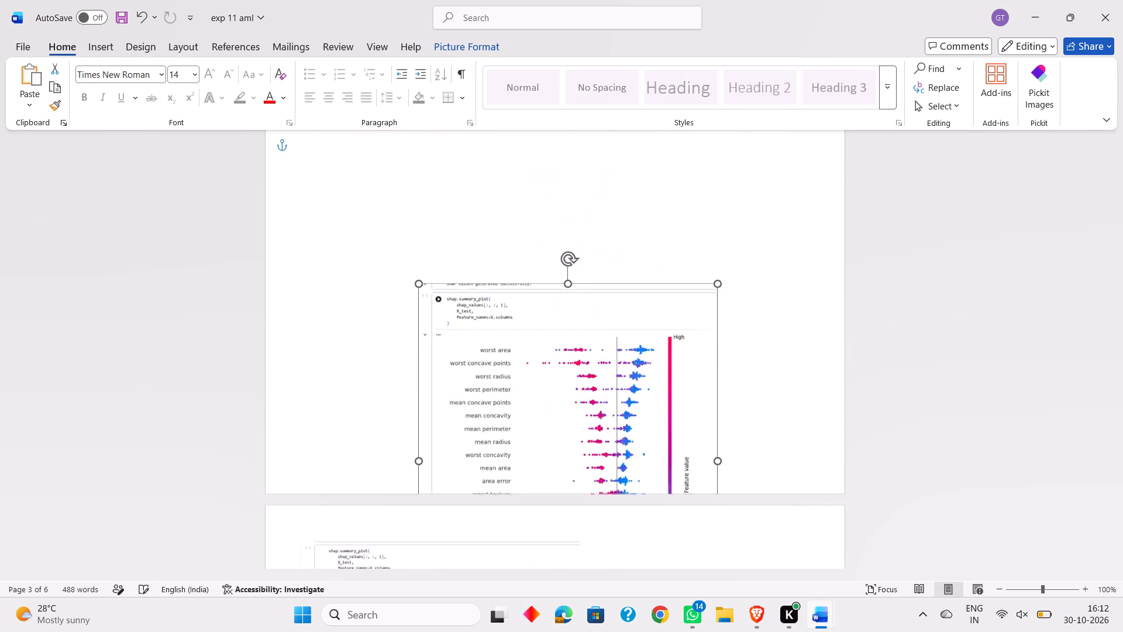
{"action": "scroll", "coordinate": [553, 170], "scroll_direction": "up", "scroll_amount": 3}
{"action": "scroll", "coordinate": [553, 170], "scroll_direction": "down", "scroll_amount": 1}
{"action": "left_click_drag", "start_coordinate": [488, 376], "coordinate": [600, 221]}
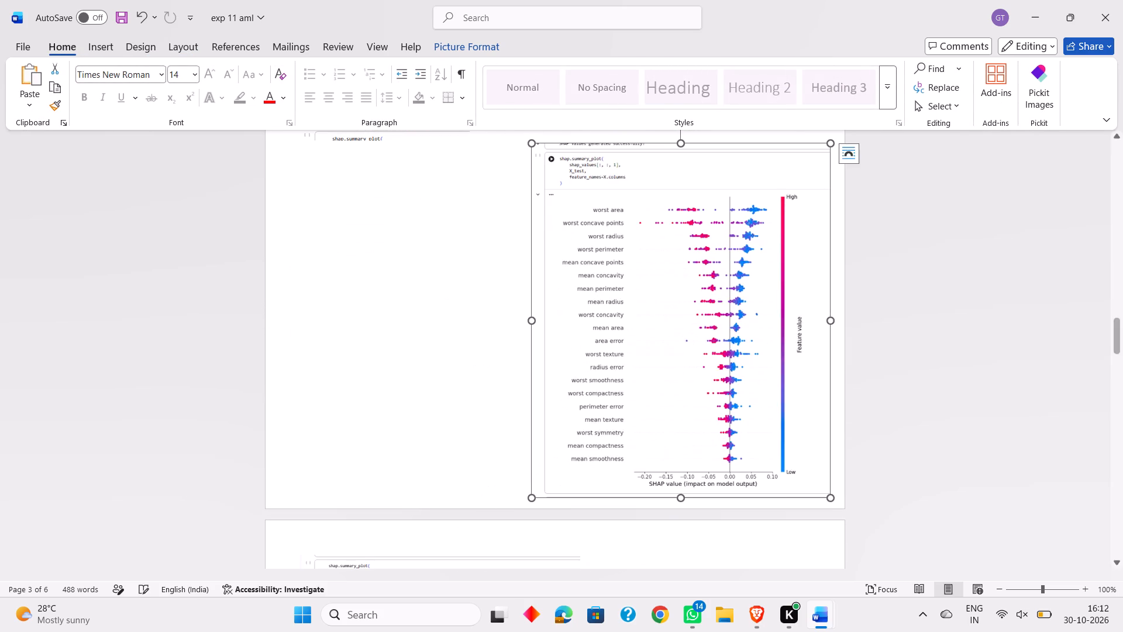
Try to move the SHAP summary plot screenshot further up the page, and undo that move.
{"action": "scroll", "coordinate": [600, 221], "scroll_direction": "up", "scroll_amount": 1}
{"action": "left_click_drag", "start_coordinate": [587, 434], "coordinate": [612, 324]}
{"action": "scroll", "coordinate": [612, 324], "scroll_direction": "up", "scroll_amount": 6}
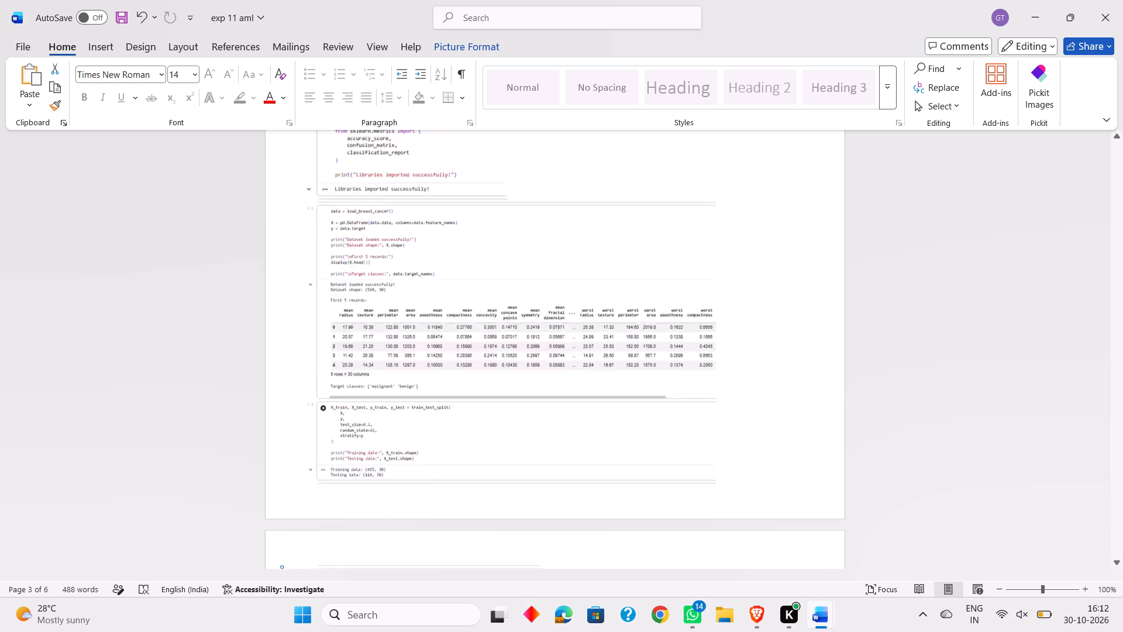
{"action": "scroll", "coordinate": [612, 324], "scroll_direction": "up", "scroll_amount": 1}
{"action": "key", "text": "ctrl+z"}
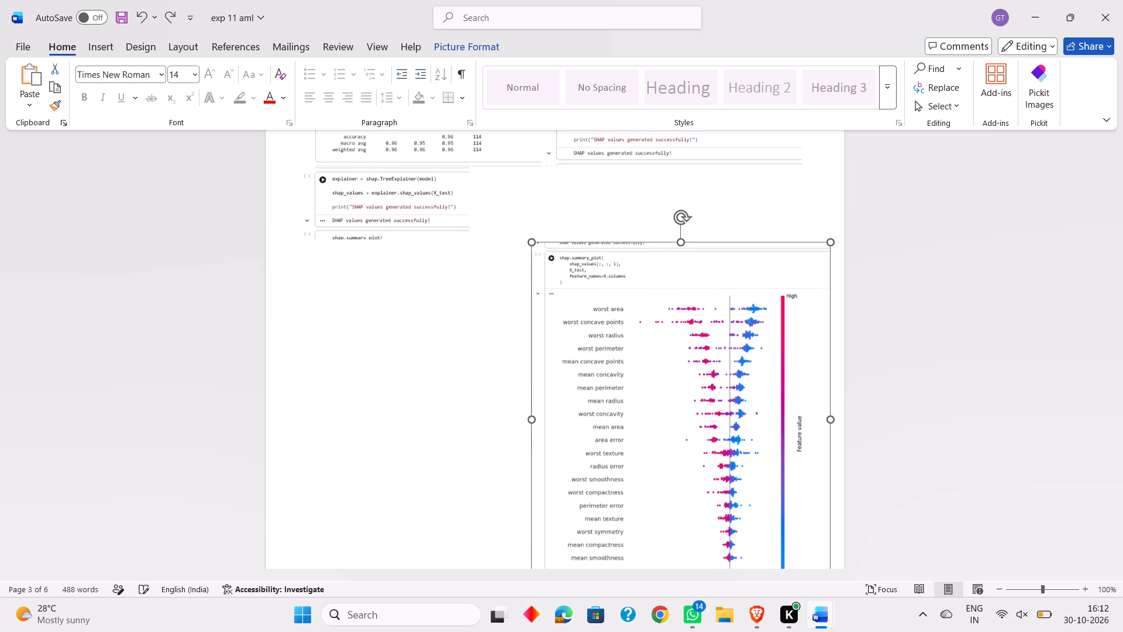
Raise the SHAP summary plot screenshot to sit close beneath the right-hand TreeExplainer screenshot.
{"action": "left_click_drag", "start_coordinate": [581, 304], "coordinate": [581, 291]}
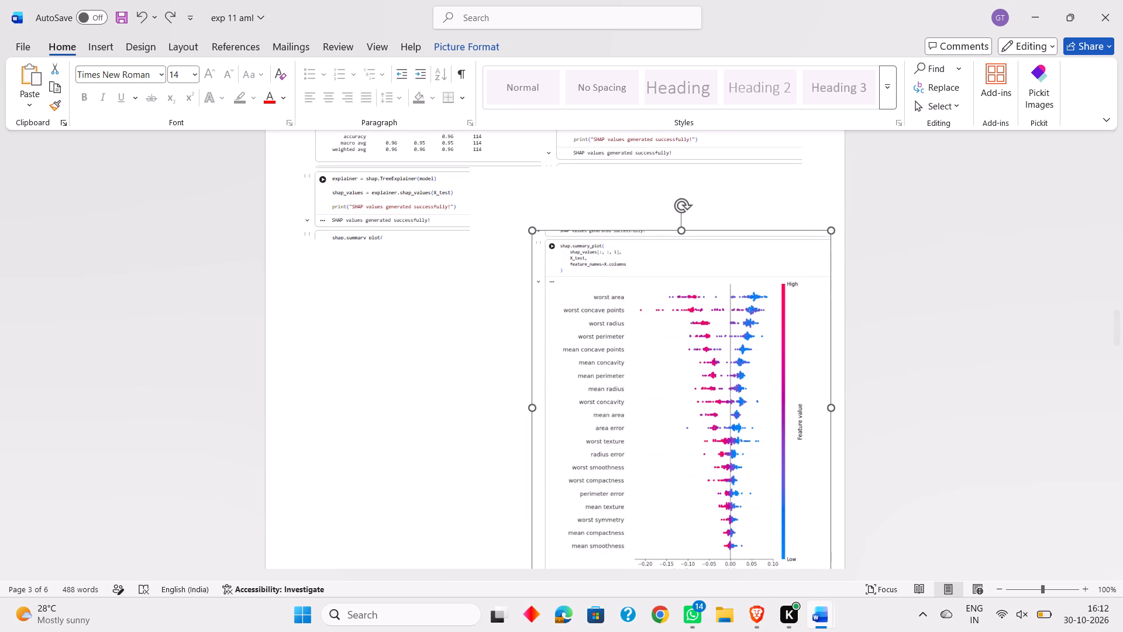
{"action": "left_click_drag", "start_coordinate": [581, 291], "coordinate": [584, 231]}
Position the SHAP bar plot screenshot at the top left of its page with text wrapping.
{"action": "scroll", "coordinate": [584, 231], "scroll_direction": "down", "scroll_amount": 3}
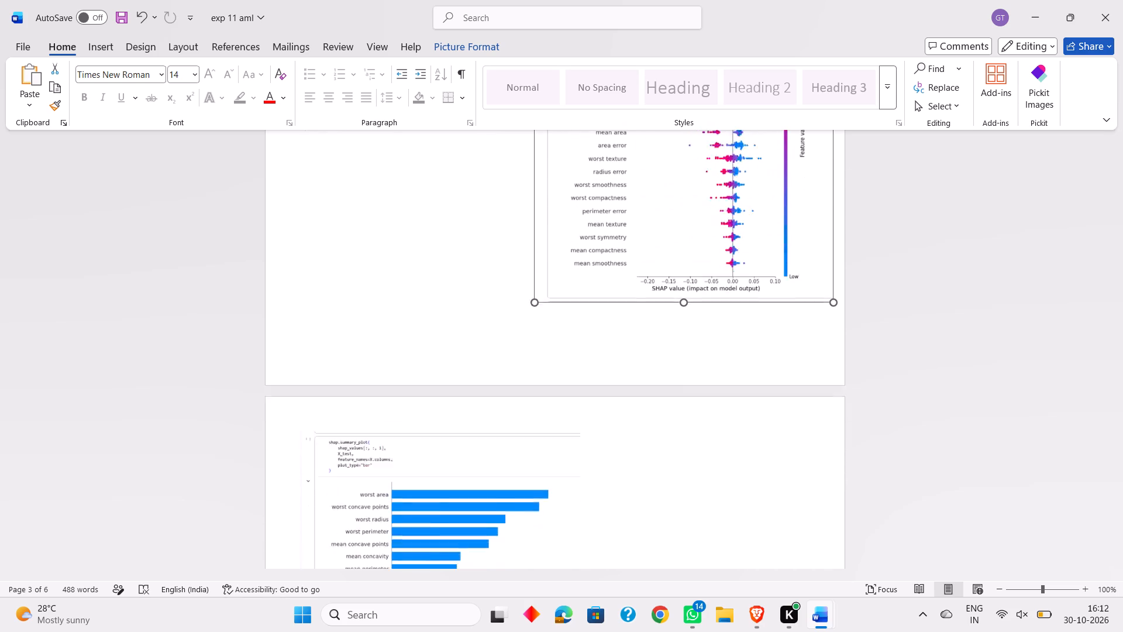
{"action": "scroll", "coordinate": [584, 231], "scroll_direction": "down", "scroll_amount": 2}
{"action": "left_click", "coordinate": [422, 309]}
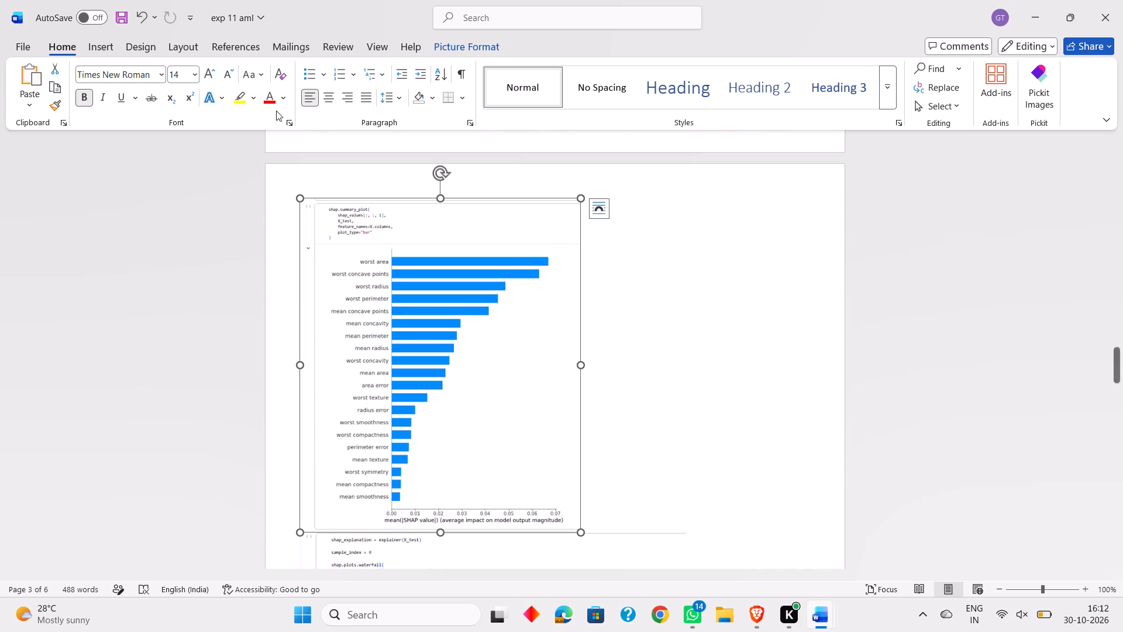
{"action": "left_click", "coordinate": [172, 50]}
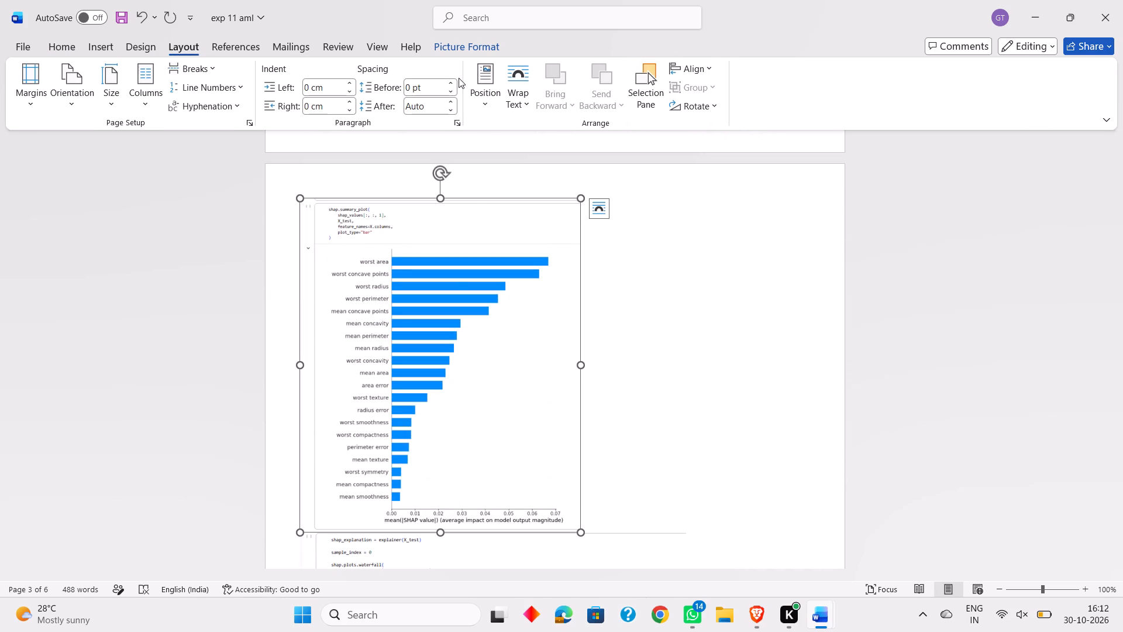
{"action": "left_click", "coordinate": [488, 80]}
{"action": "left_click", "coordinate": [481, 237]}
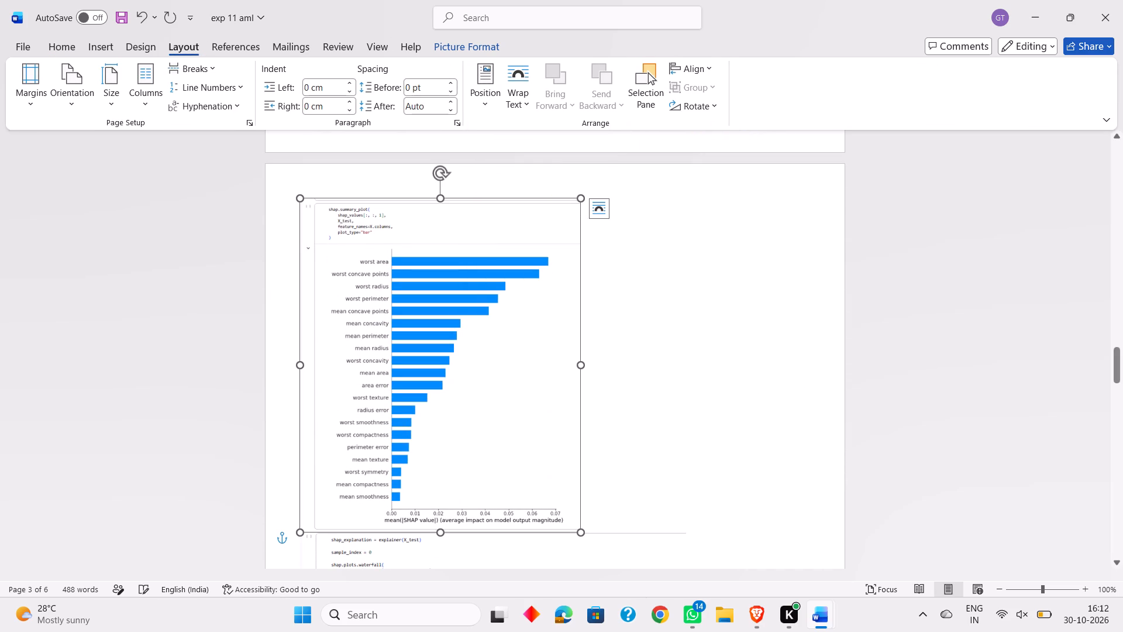
Move the SHAP bar plot screenshot up to the preceding page, into the left-hand space beside the SHAP summary plot.
{"action": "left_click_drag", "start_coordinate": [418, 304], "coordinate": [428, 216]}
{"action": "scroll", "coordinate": [428, 216], "scroll_direction": "up", "scroll_amount": 1}
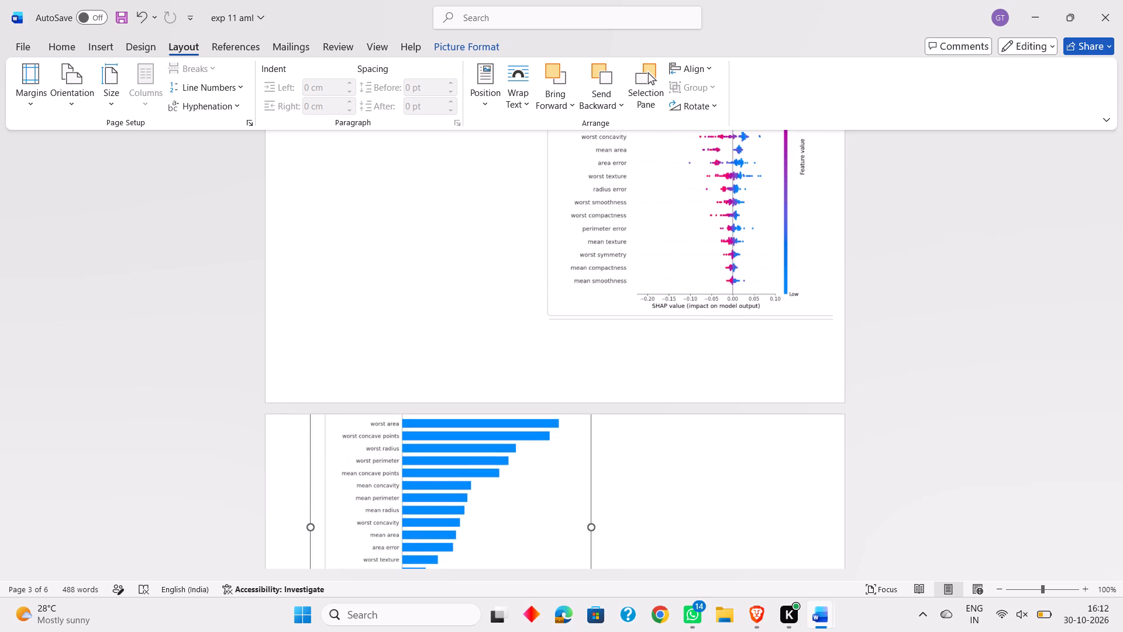
{"action": "left_click_drag", "start_coordinate": [411, 480], "coordinate": [398, 238]}
{"action": "scroll", "coordinate": [398, 238], "scroll_direction": "up", "scroll_amount": 1}
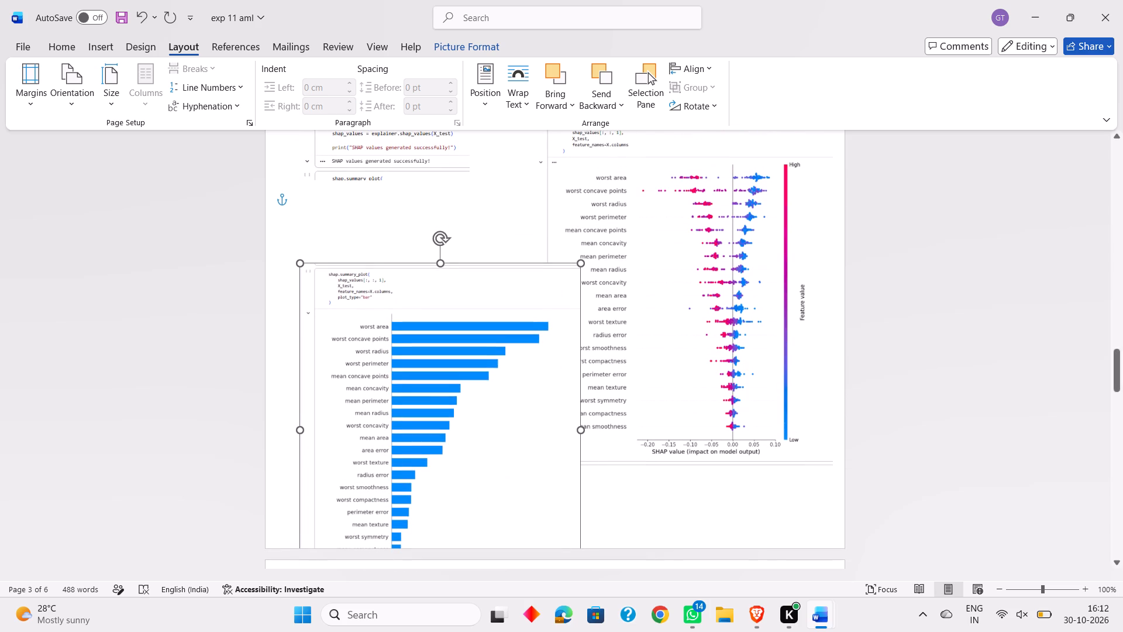
{"action": "left_click_drag", "start_coordinate": [388, 349], "coordinate": [368, 264]}
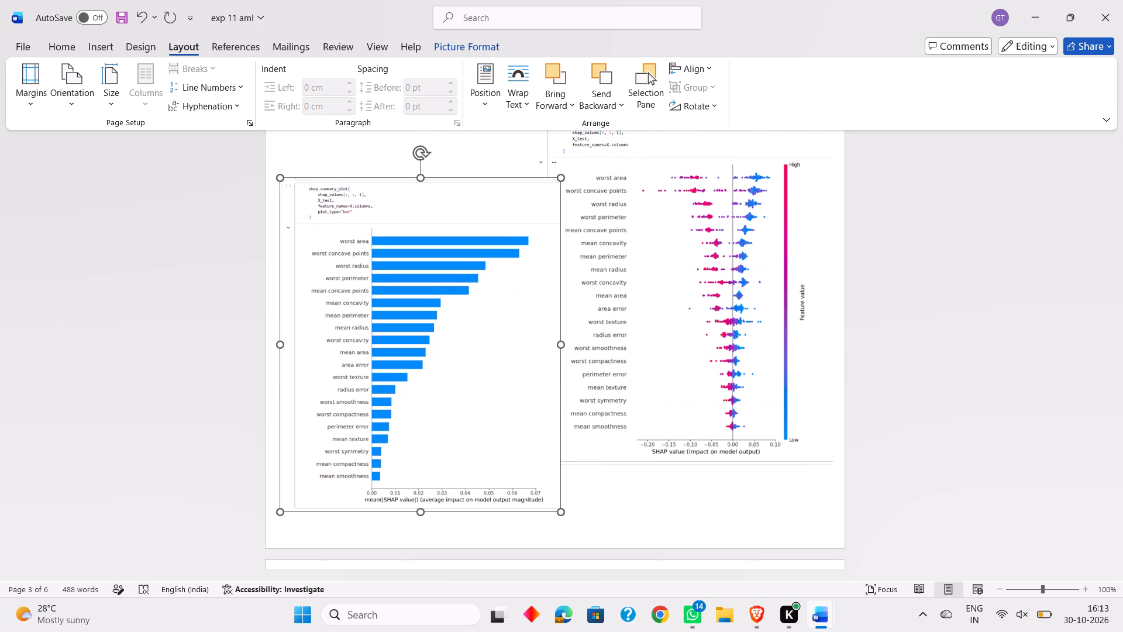
{"action": "left_click_drag", "start_coordinate": [368, 264], "coordinate": [376, 288]}
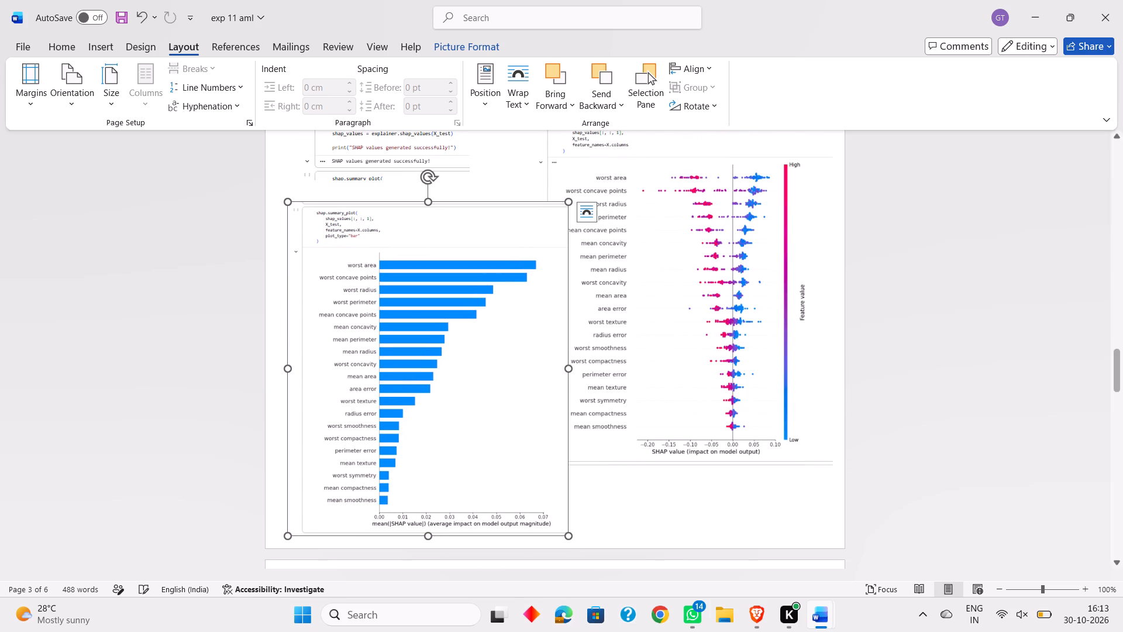
Shrink the SHAP bar plot screenshot proportionally to fit beside the summary plot, tucking it just beneath the small summary_plot code snippet.
{"action": "left_click_drag", "start_coordinate": [568, 536], "coordinate": [523, 486]}
{"action": "left_click_drag", "start_coordinate": [422, 362], "coordinate": [428, 350]}
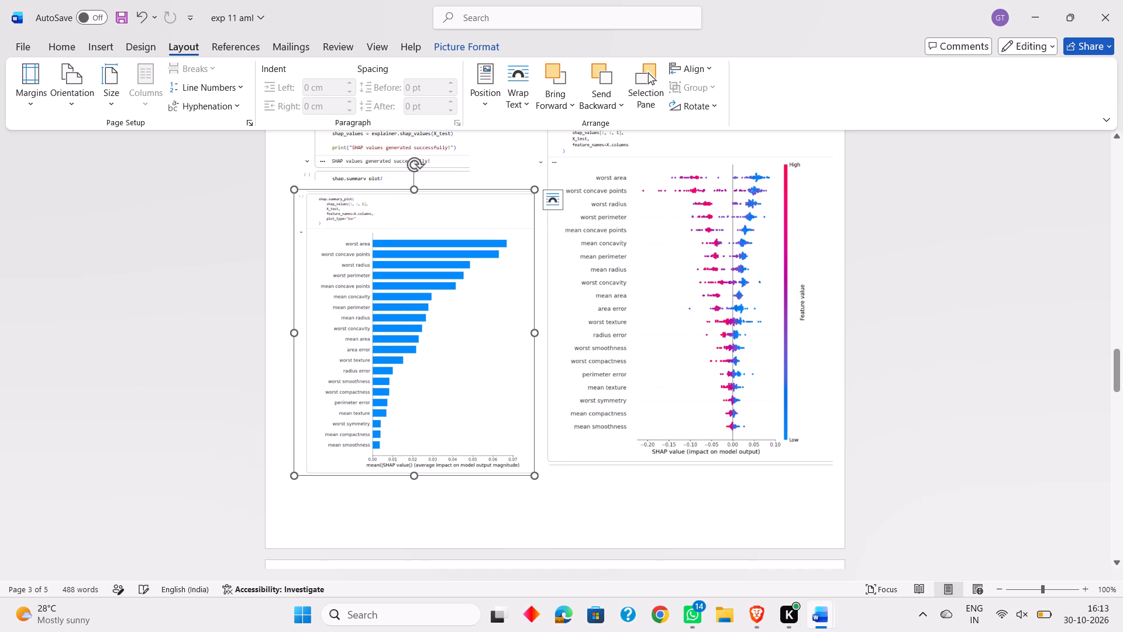
{"action": "left_click_drag", "start_coordinate": [535, 478], "coordinate": [545, 489]}
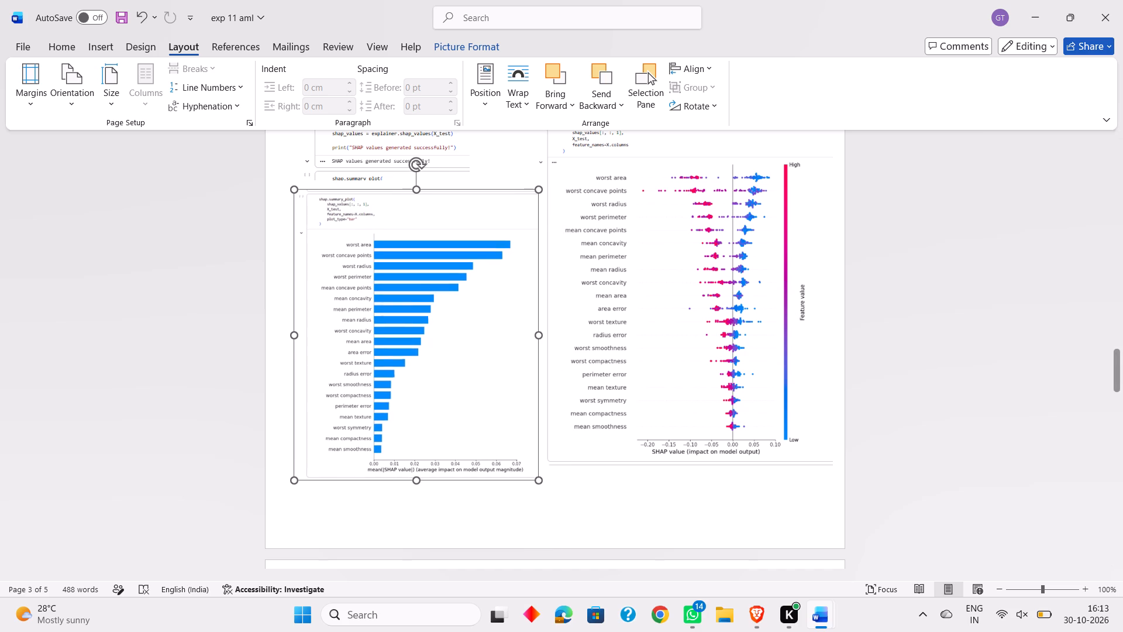
{"action": "left_click_drag", "start_coordinate": [545, 489], "coordinate": [546, 492]}
Shrink the SHAP summary plot screenshot slightly from its lower-left corner to leave more room for the bar plot.
{"action": "left_click", "coordinate": [730, 384]}
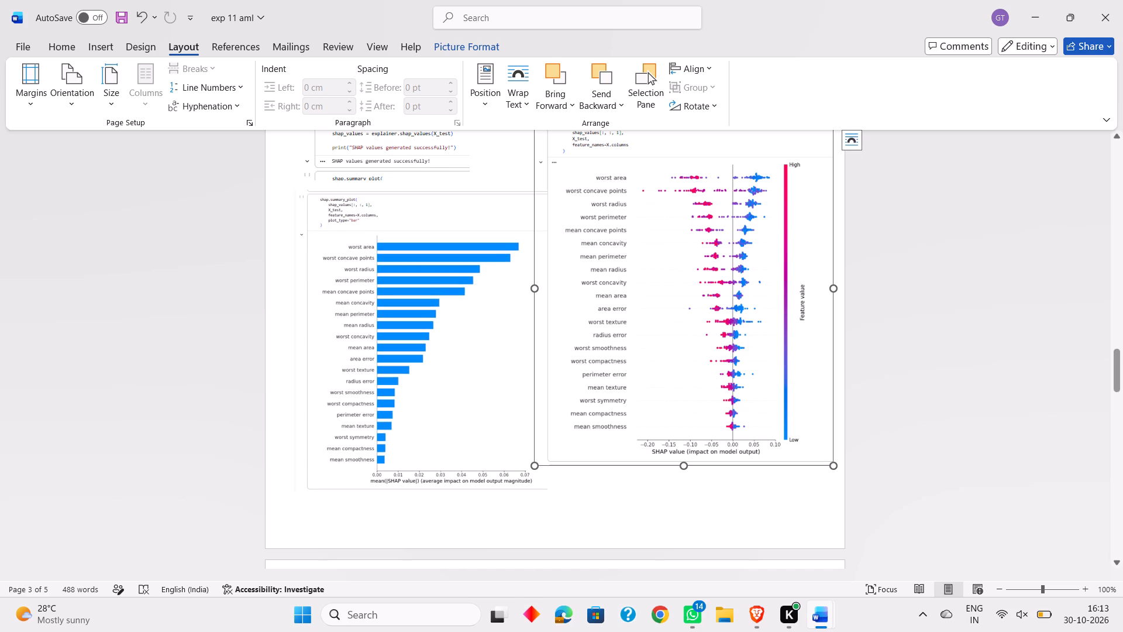
{"action": "left_click_drag", "start_coordinate": [535, 466], "coordinate": [553, 464]}
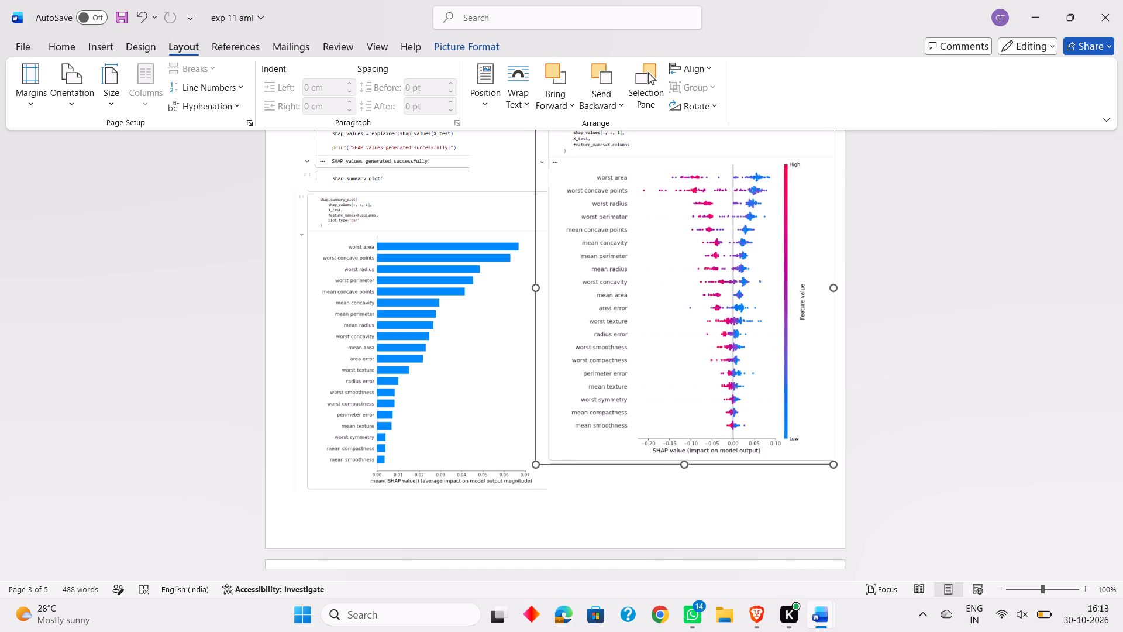
{"action": "left_click_drag", "start_coordinate": [553, 464], "coordinate": [603, 442]}
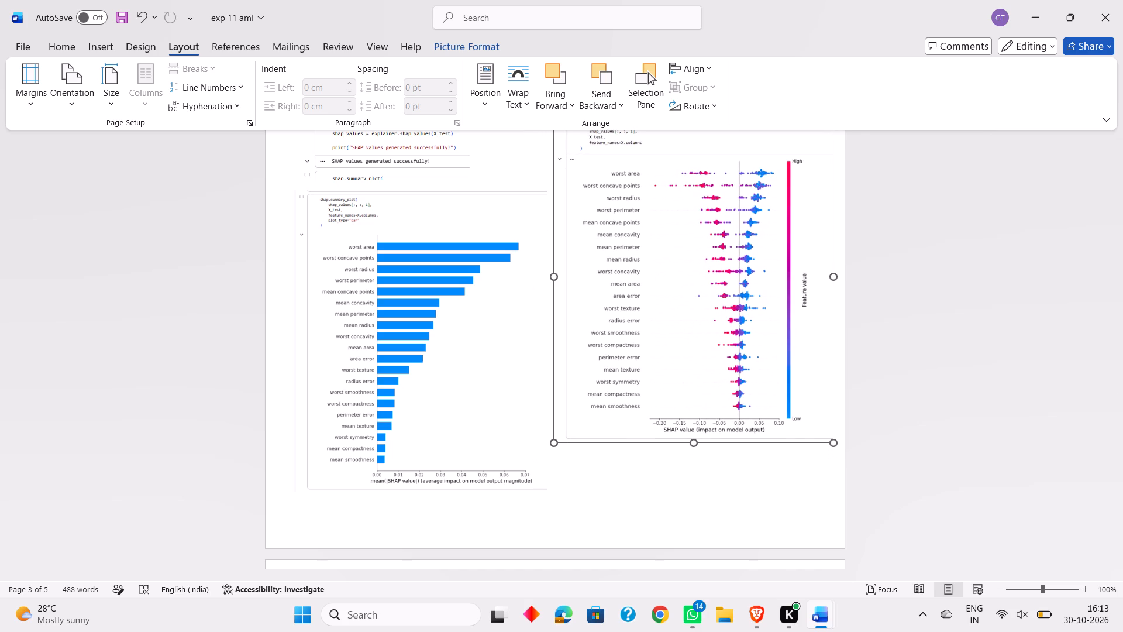
{"action": "left_click_drag", "start_coordinate": [603, 442], "coordinate": [602, 442]}
Enlarge the SHAP bar plot screenshot proportionally to fill the freed width beside the summary plot.
{"action": "left_click", "coordinate": [423, 399]}
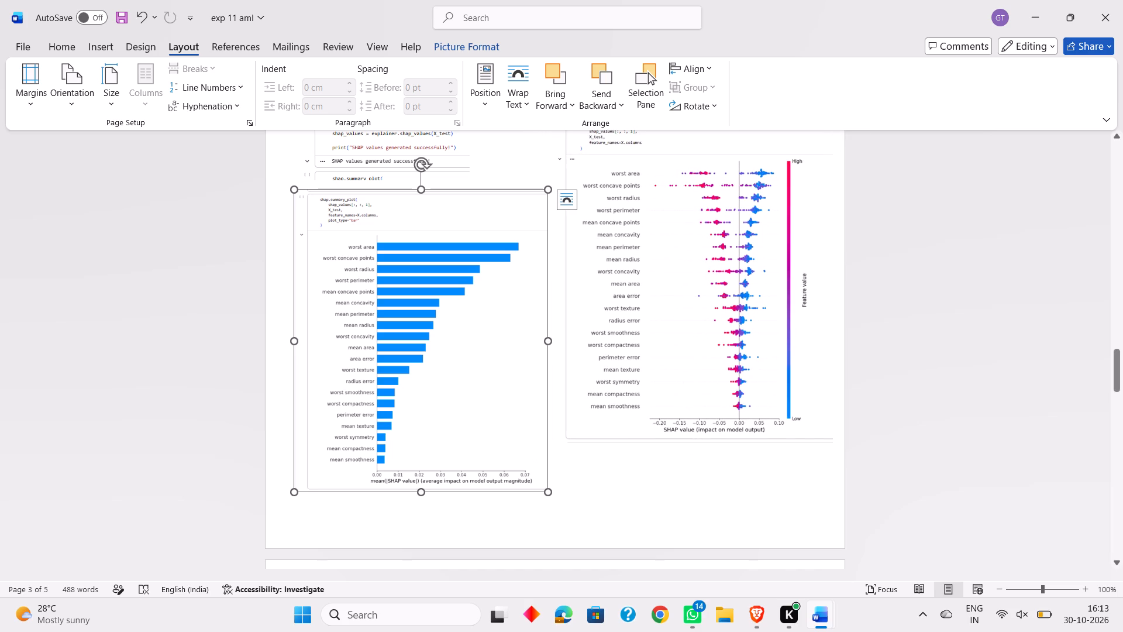
{"action": "left_click_drag", "start_coordinate": [548, 493], "coordinate": [568, 503]}
Examine the layout of the remaining waterfall, LIME and comparison screenshots and the closing report sections.
{"action": "scroll", "coordinate": [665, 346], "scroll_direction": "right", "scroll_amount": 1}
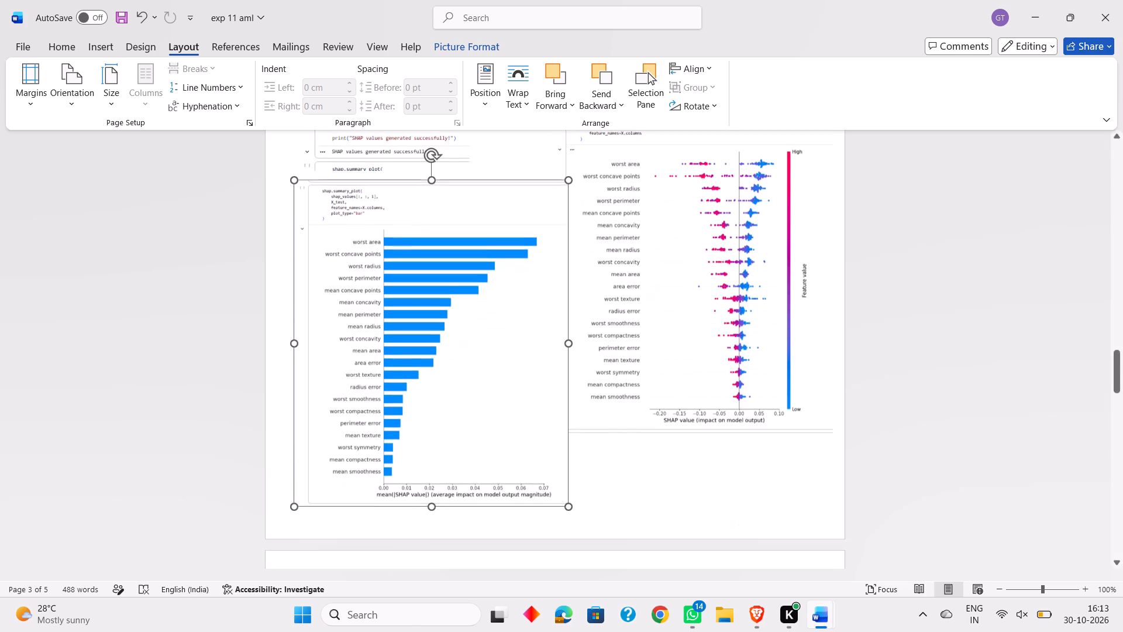
{"action": "scroll", "coordinate": [665, 346], "scroll_direction": "down", "scroll_amount": 5}
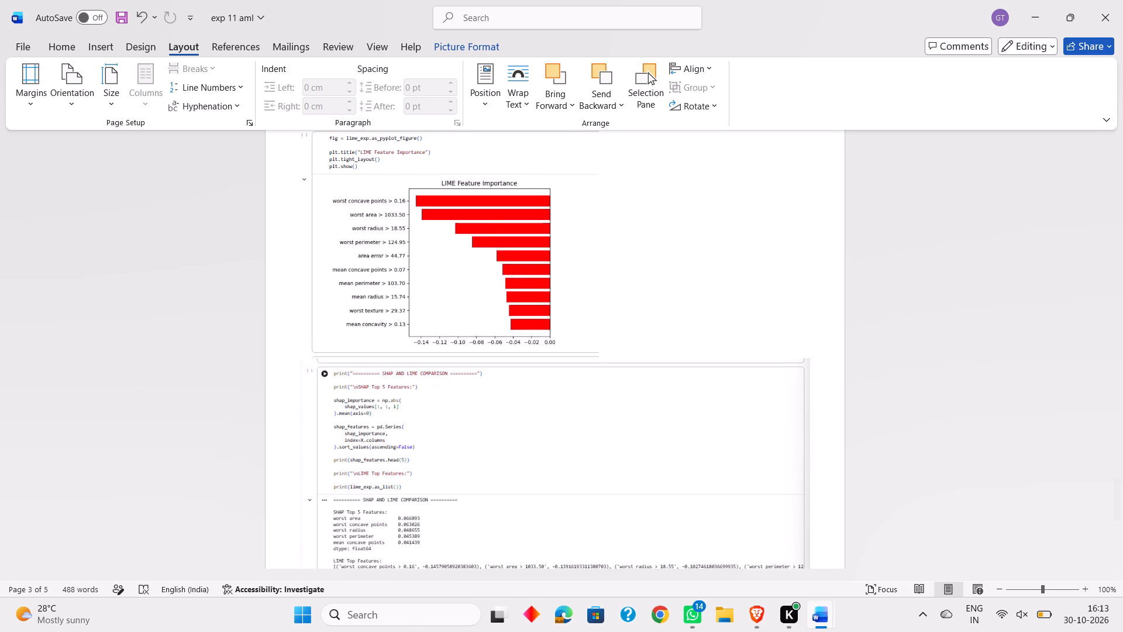
{"action": "scroll", "coordinate": [665, 346], "scroll_direction": "up", "scroll_amount": 3}
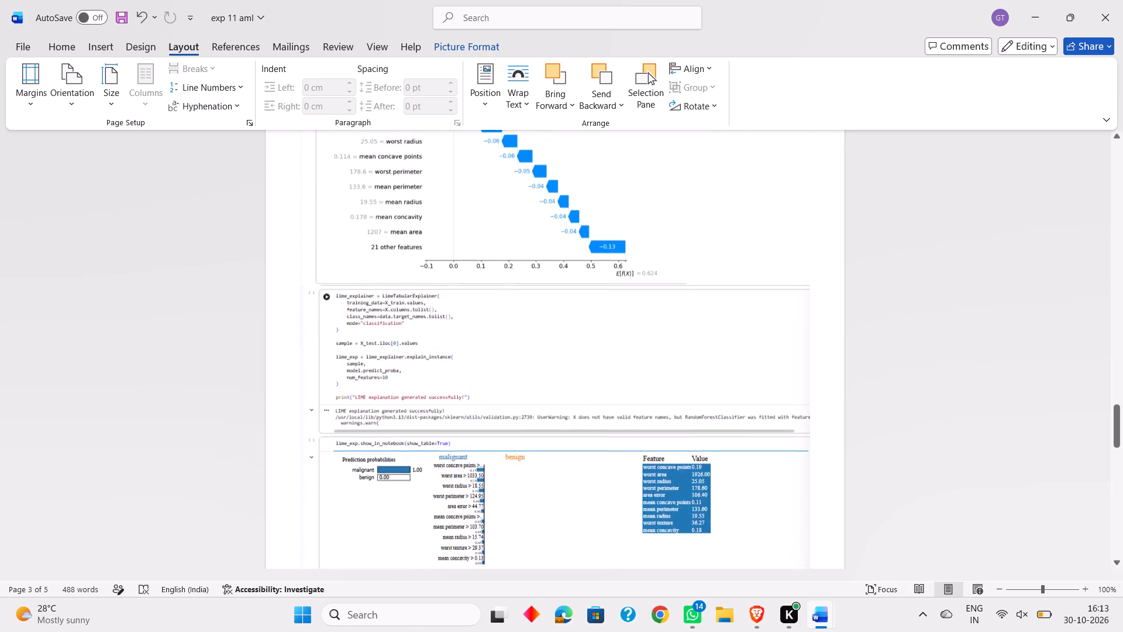
{"action": "scroll", "coordinate": [665, 346], "scroll_direction": "up", "scroll_amount": 1}
{"action": "left_click", "coordinate": [665, 346]}
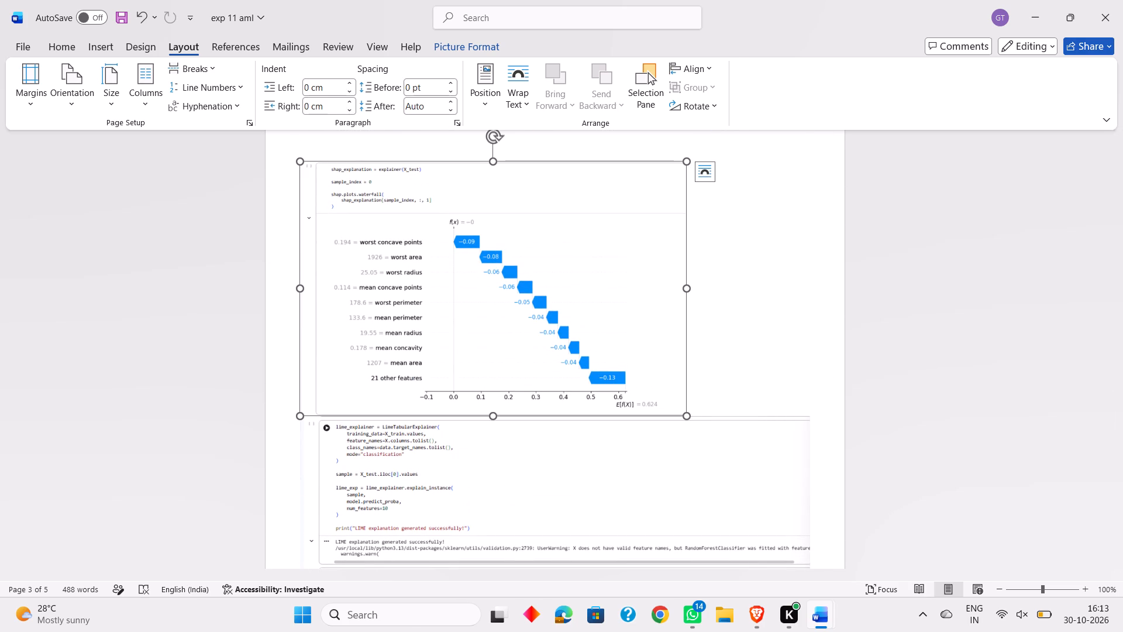
{"action": "scroll", "coordinate": [523, 274], "scroll_direction": "down", "scroll_amount": 2}
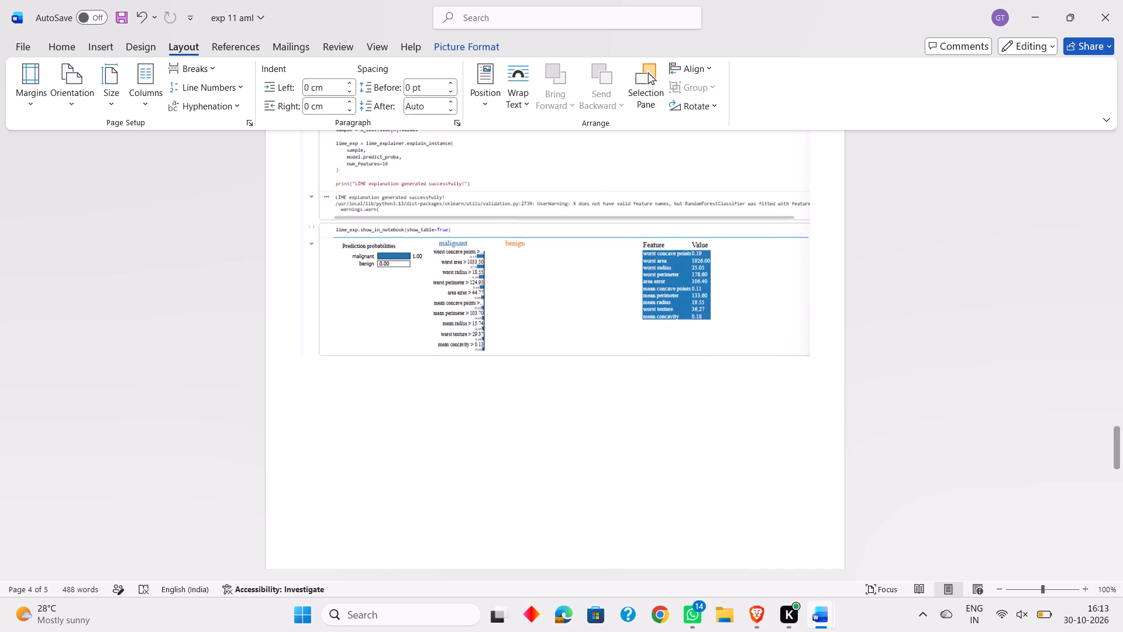
{"action": "scroll", "coordinate": [523, 274], "scroll_direction": "down", "scroll_amount": 3}
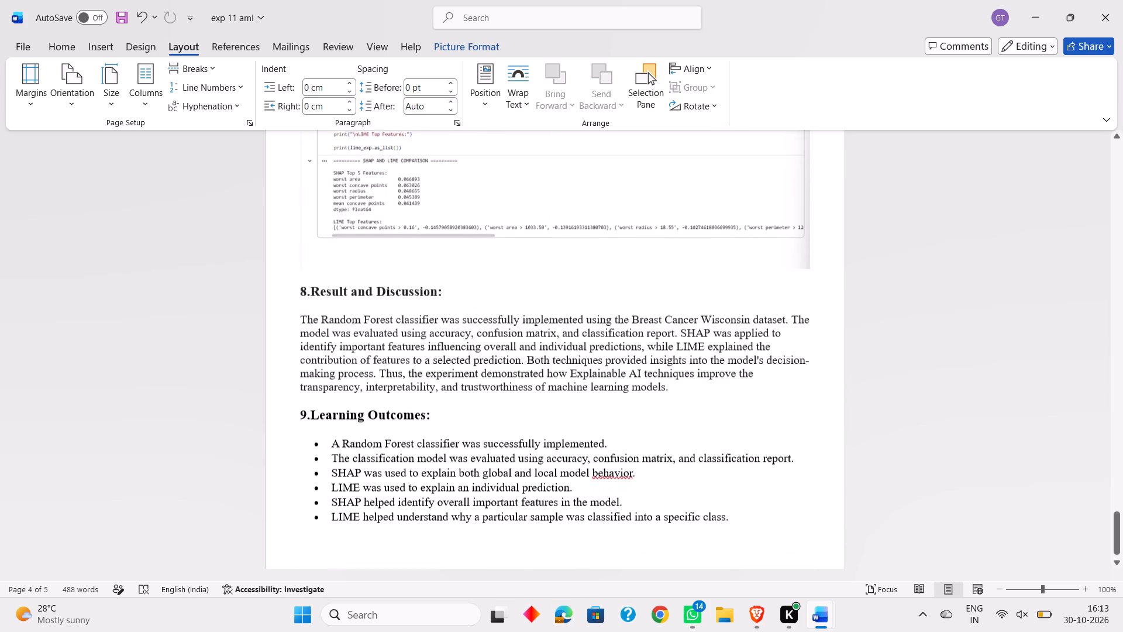
{"action": "scroll", "coordinate": [523, 274], "scroll_direction": "up", "scroll_amount": 2}
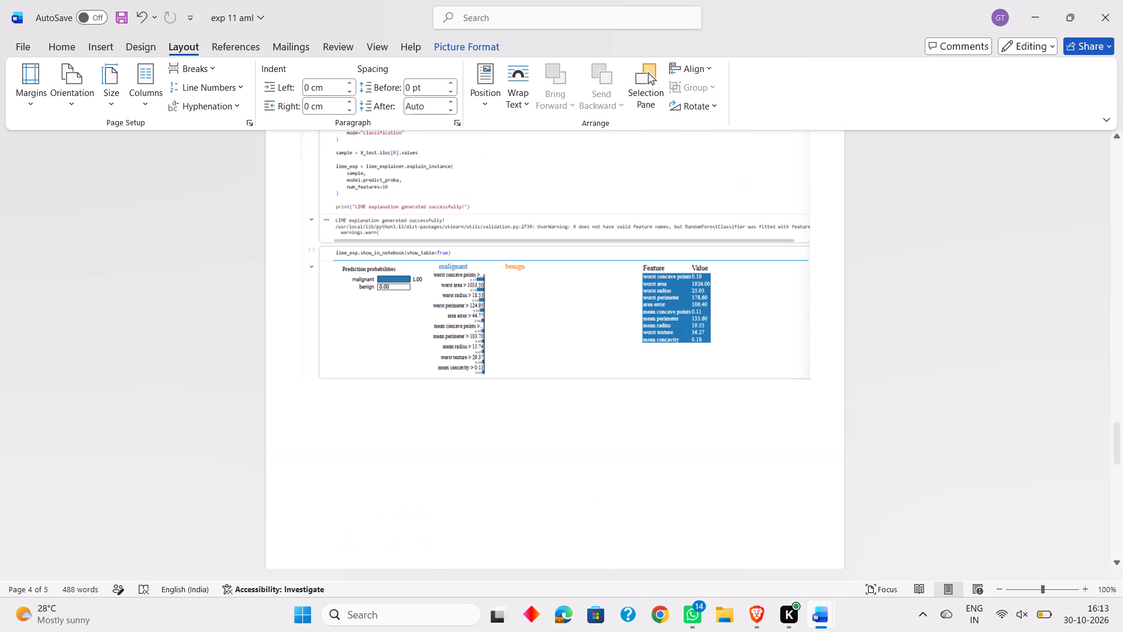
{"action": "scroll", "coordinate": [523, 274], "scroll_direction": "up", "scroll_amount": 1}
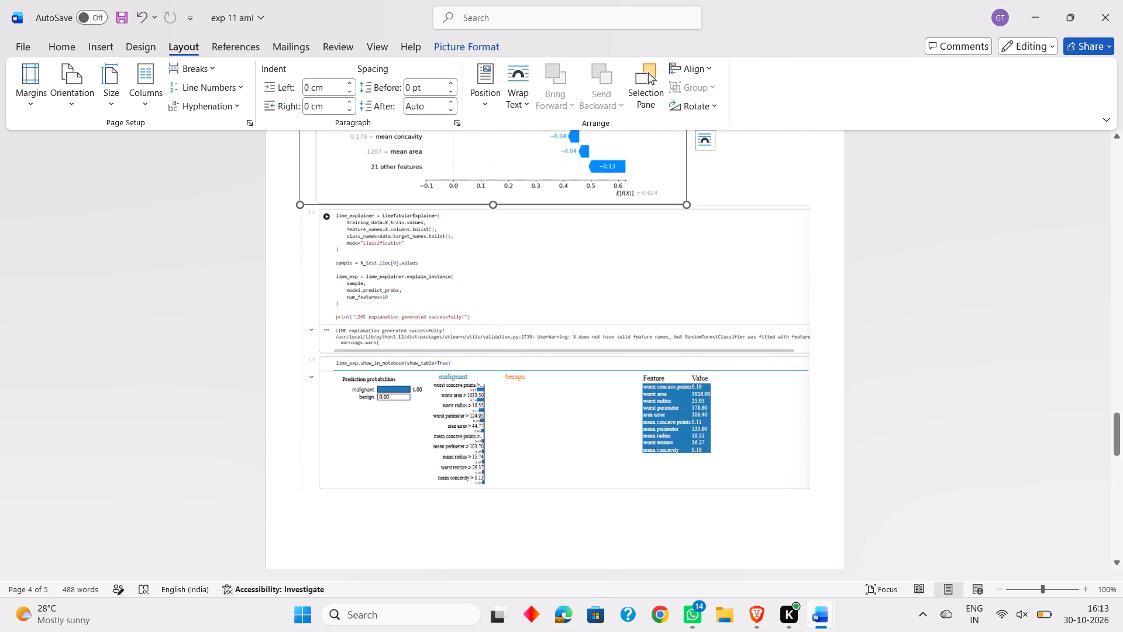
Shrink the LIME show_in_notebook table screenshot slightly from its lower-right corner.
{"action": "left_click", "coordinate": [574, 387]}
{"action": "left_click_drag", "start_coordinate": [811, 490], "coordinate": [770, 455]}
Shrink the LIME Feature Importance chart screenshot proportionally from its lower-right corner.
{"action": "scroll", "coordinate": [770, 455], "scroll_direction": "down", "scroll_amount": 3}
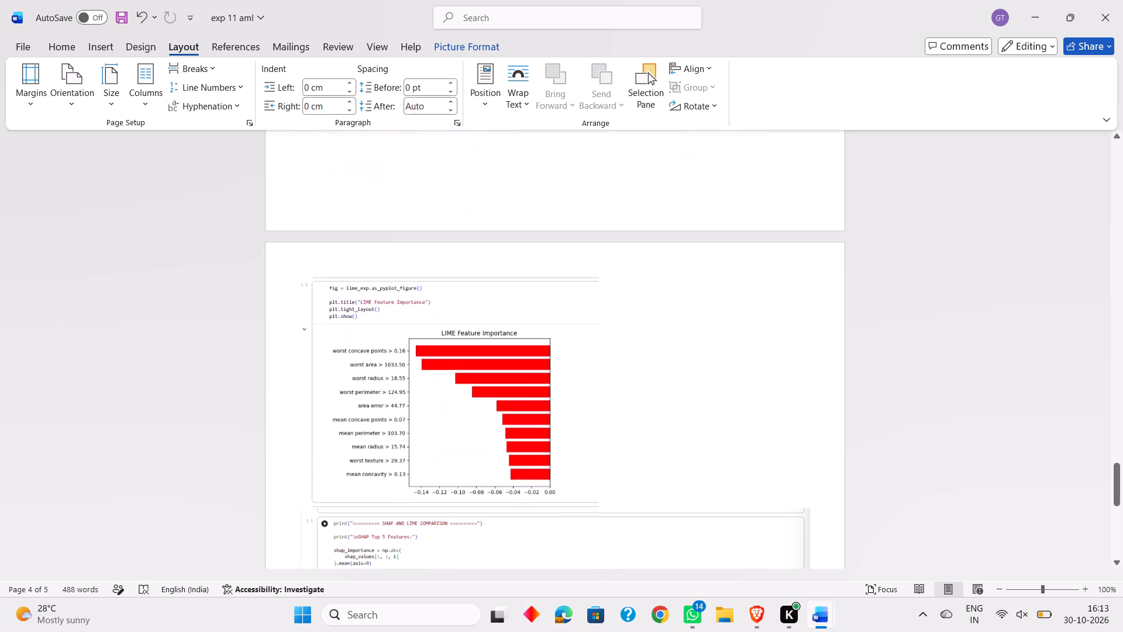
{"action": "left_click", "coordinate": [514, 399]}
{"action": "left_click_drag", "start_coordinate": [601, 511], "coordinate": [556, 464]}
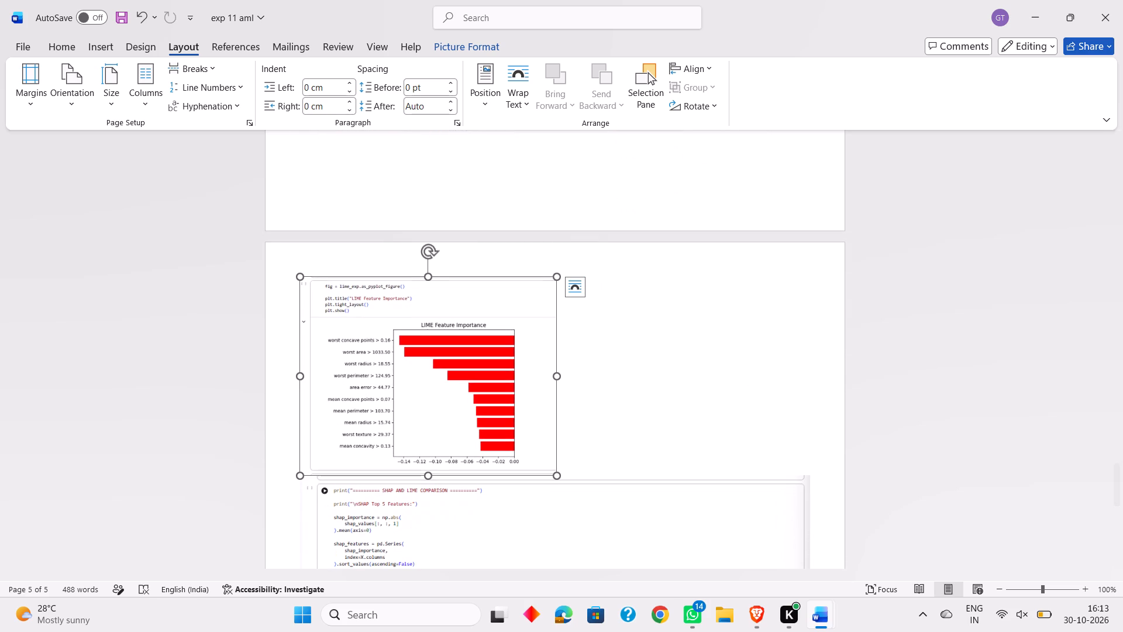
Give the SHAP waterfall plot screenshot a text-wrapped position and nudge it slightly up and to the left.
{"action": "scroll", "coordinate": [473, 409], "scroll_direction": "up", "scroll_amount": 6}
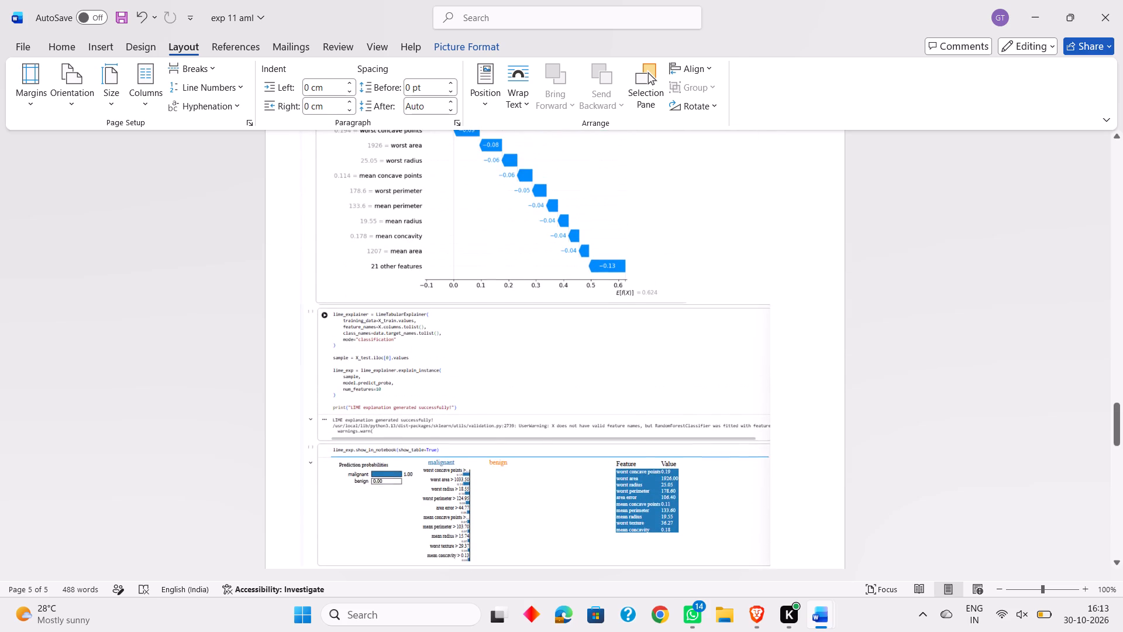
{"action": "left_click", "coordinate": [492, 173]}
{"action": "left_click_drag", "start_coordinate": [481, 80], "coordinate": [492, 215]}
{"action": "left_click", "coordinate": [492, 215]}
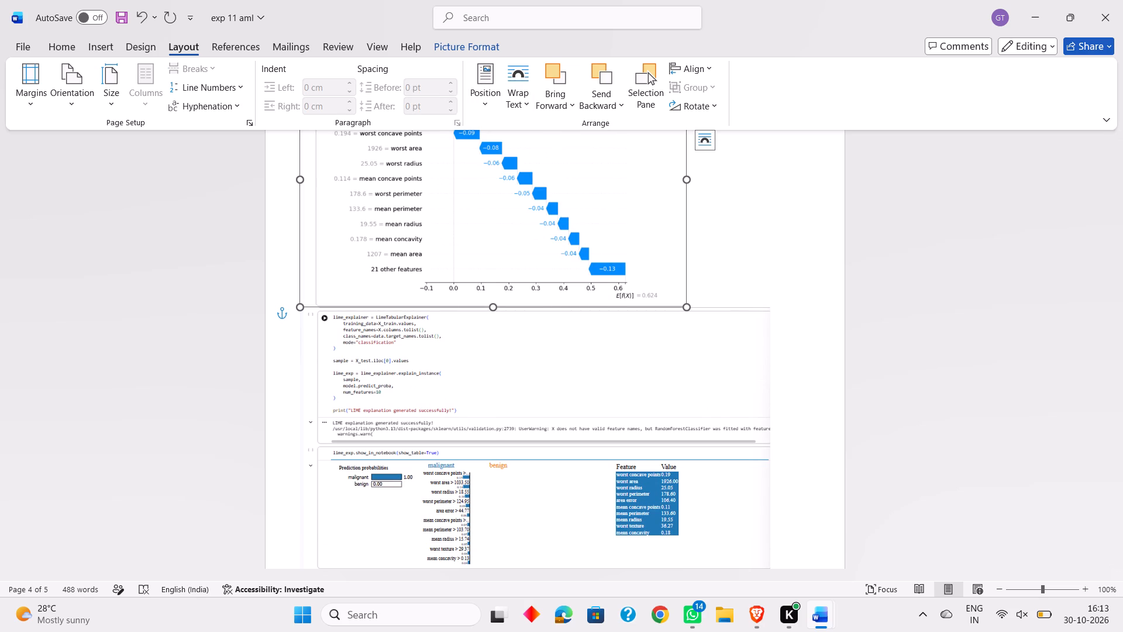
{"action": "scroll", "coordinate": [492, 215], "scroll_direction": "up", "scroll_amount": 2}
{"action": "left_click_drag", "start_coordinate": [445, 269], "coordinate": [432, 245]}
Enlarge the LIME Feature Importance chart screenshot slightly within the free space at the bottom of page 4.
{"action": "scroll", "coordinate": [432, 245], "scroll_direction": "down", "scroll_amount": 1}
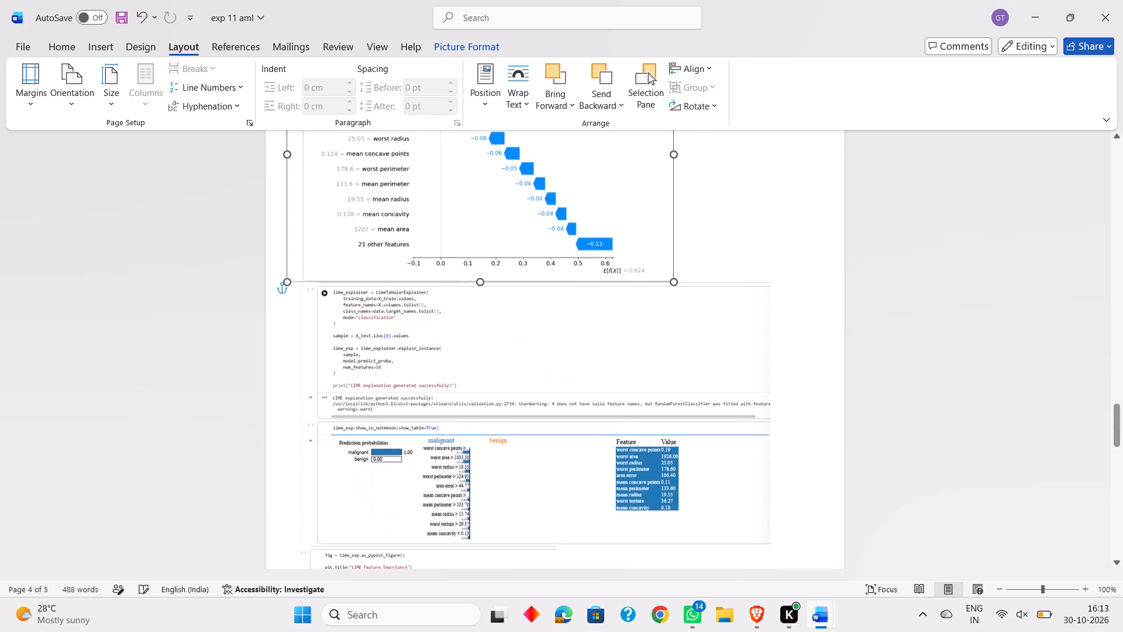
{"action": "scroll", "coordinate": [432, 245], "scroll_direction": "down", "scroll_amount": 3}
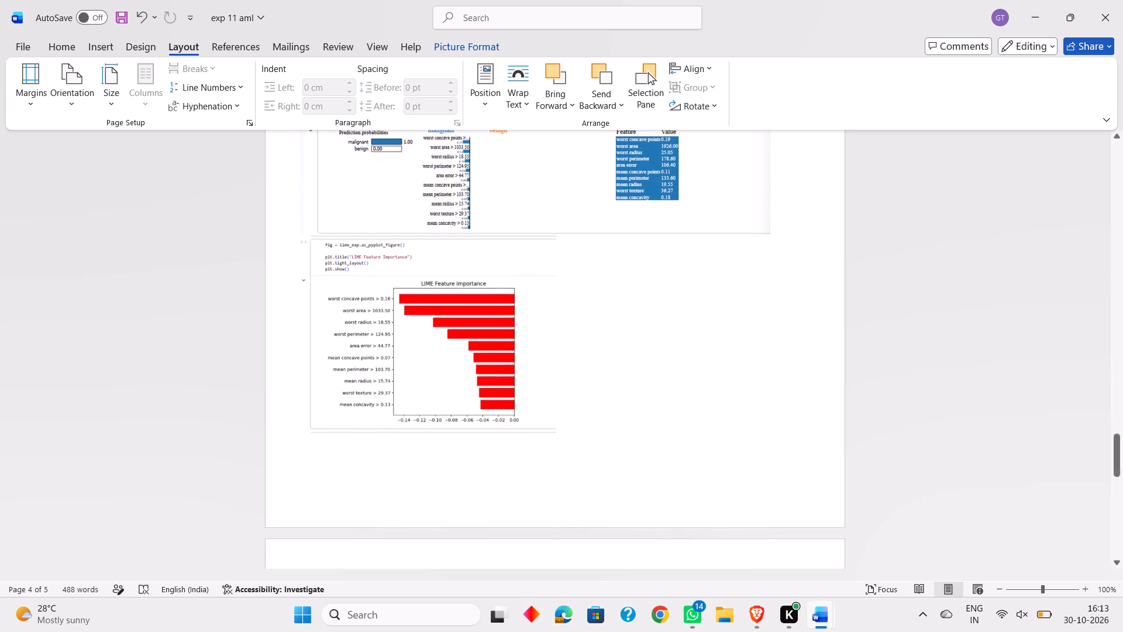
{"action": "left_click", "coordinate": [420, 334]}
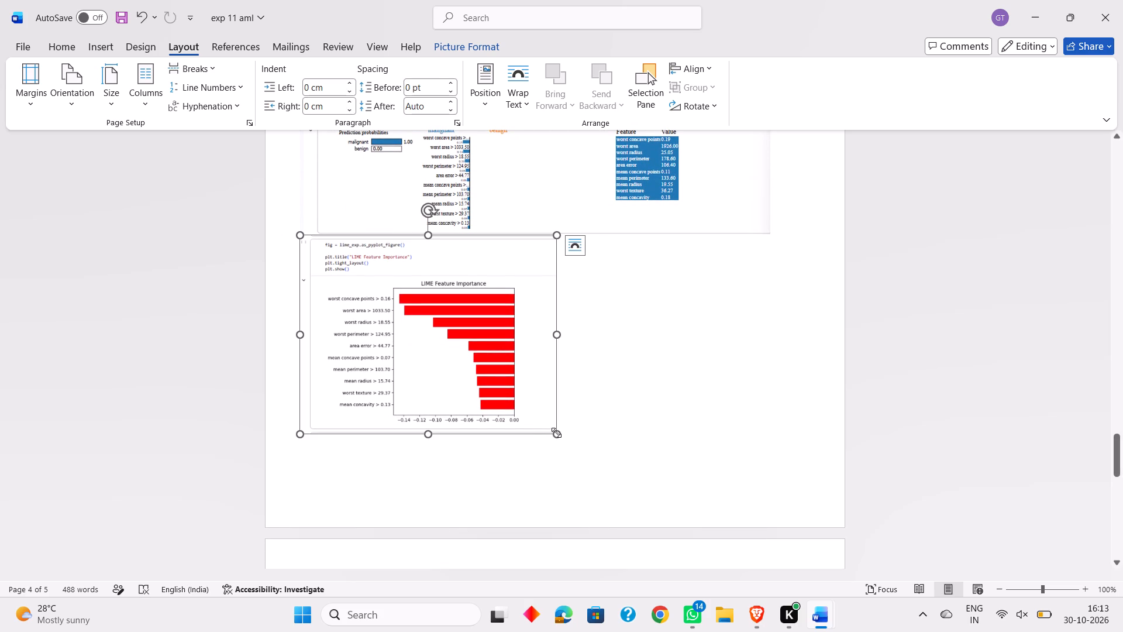
{"action": "left_click_drag", "start_coordinate": [556, 432], "coordinate": [568, 443]}
Enlarge the LIME show_in_notebook table screenshot slightly from its lower-right corner.
{"action": "left_click", "coordinate": [708, 182]}
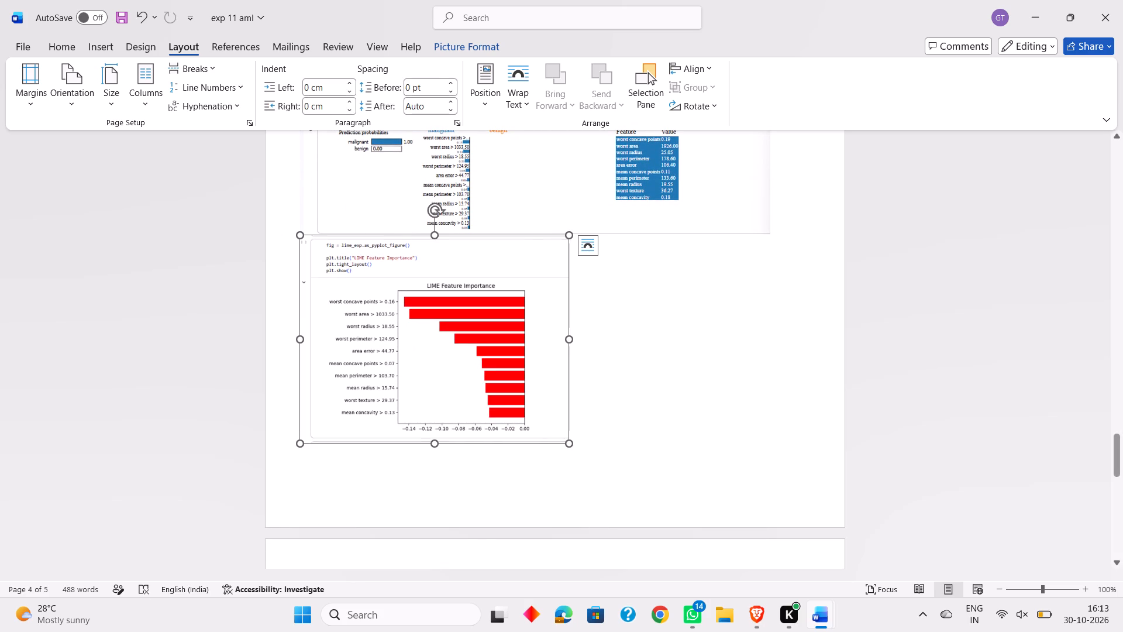
{"action": "left_click_drag", "start_coordinate": [770, 235], "coordinate": [782, 246]}
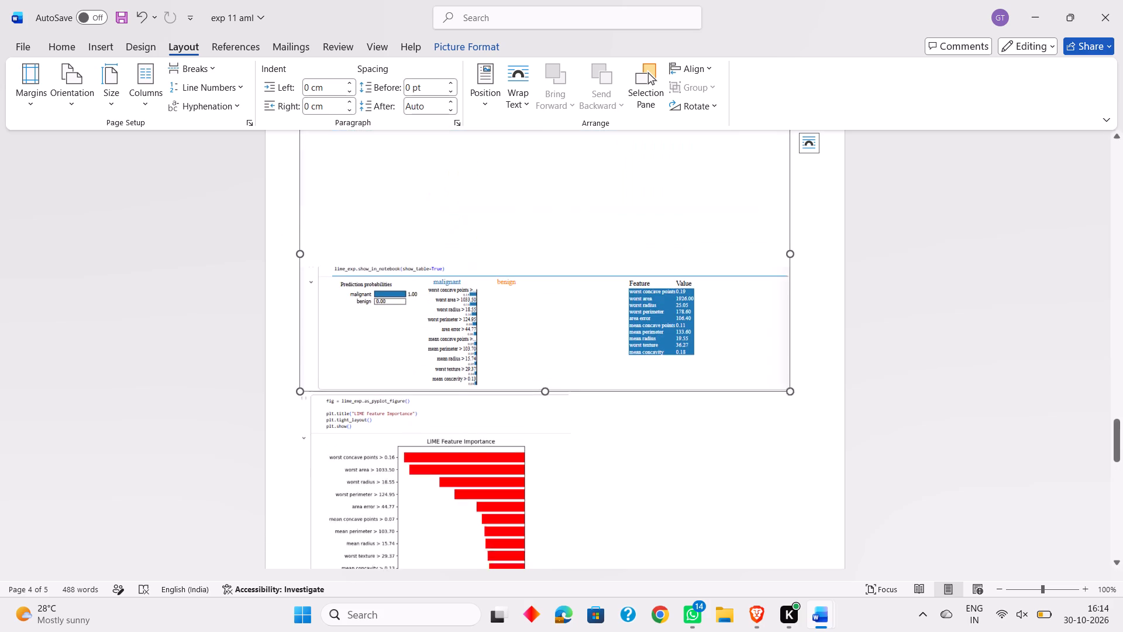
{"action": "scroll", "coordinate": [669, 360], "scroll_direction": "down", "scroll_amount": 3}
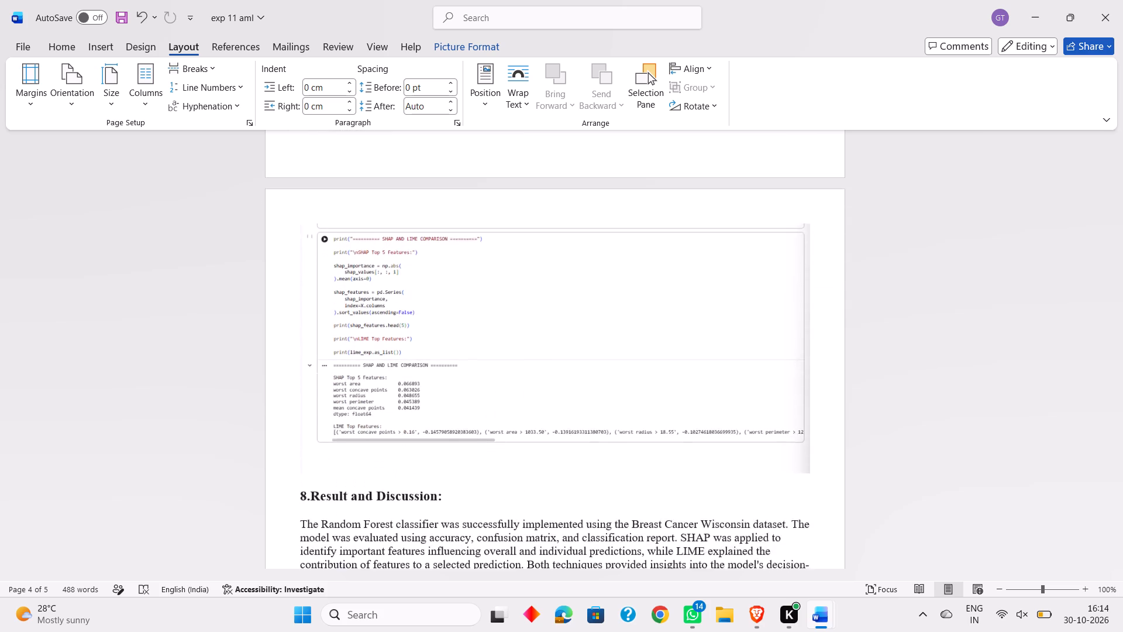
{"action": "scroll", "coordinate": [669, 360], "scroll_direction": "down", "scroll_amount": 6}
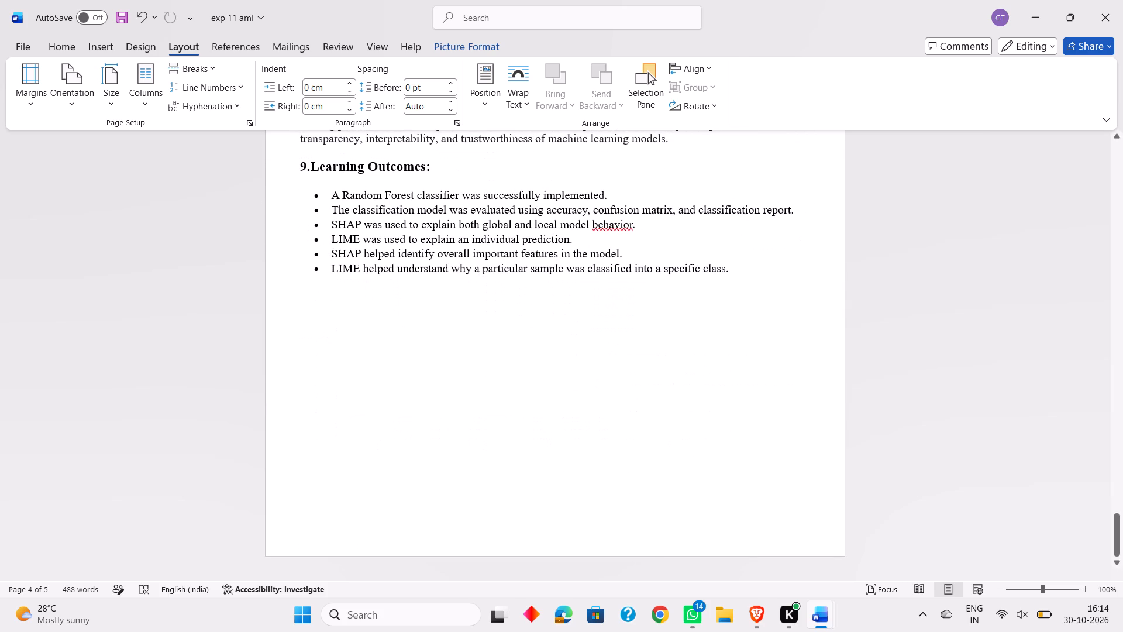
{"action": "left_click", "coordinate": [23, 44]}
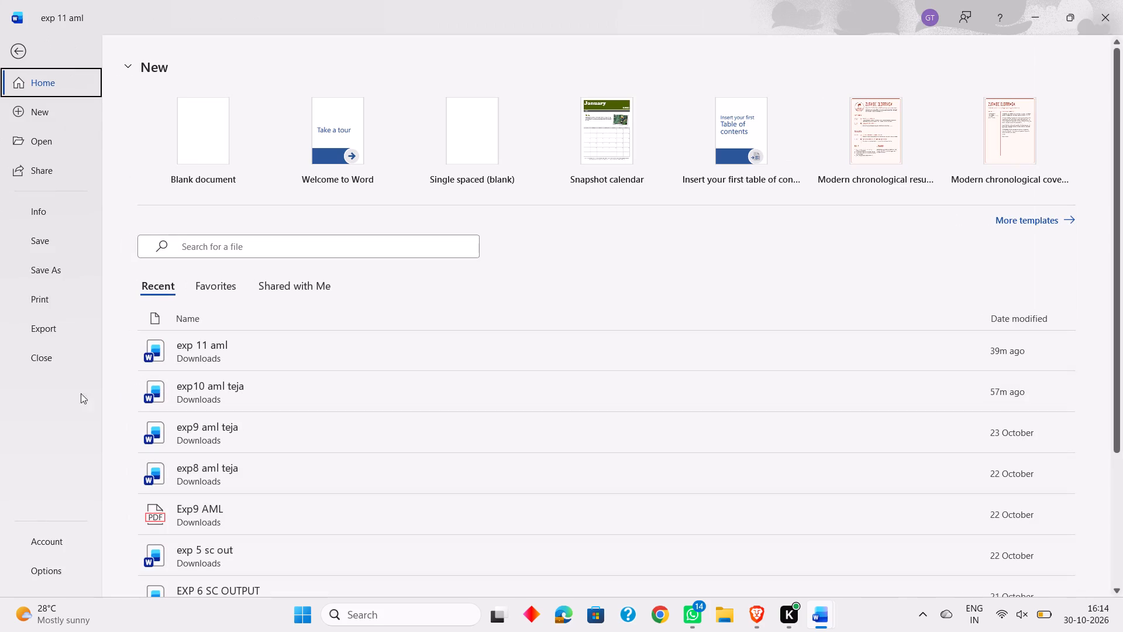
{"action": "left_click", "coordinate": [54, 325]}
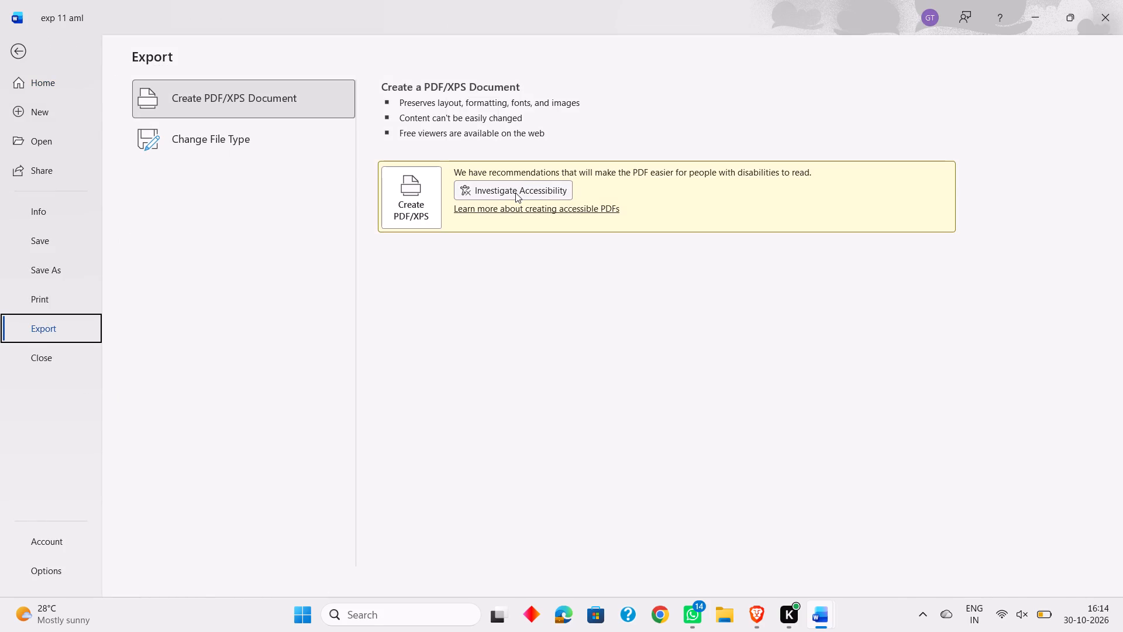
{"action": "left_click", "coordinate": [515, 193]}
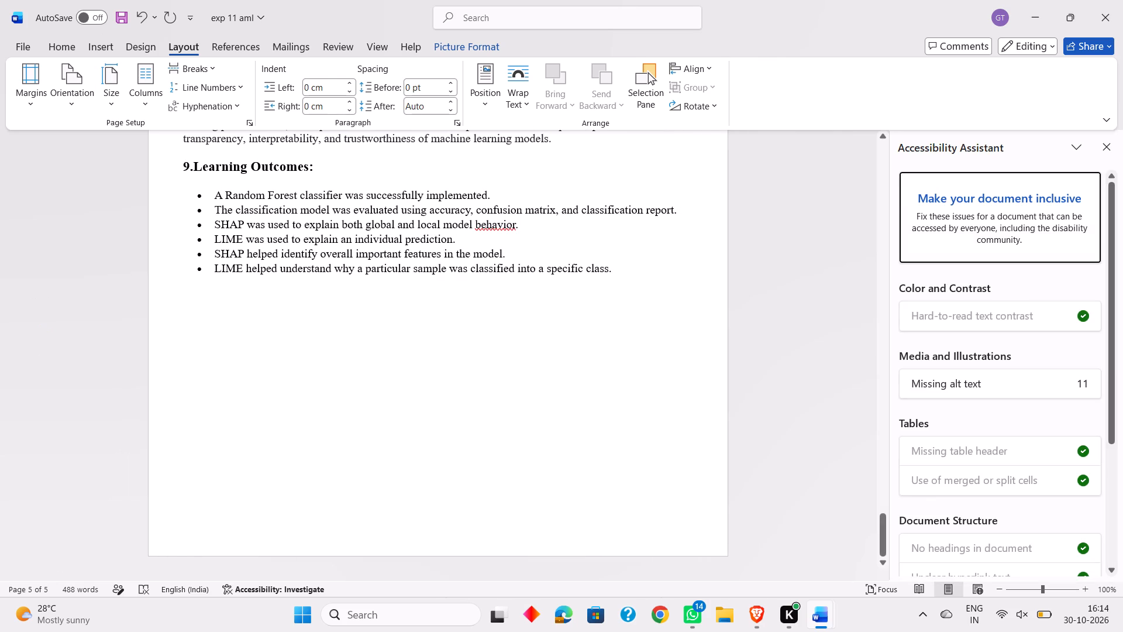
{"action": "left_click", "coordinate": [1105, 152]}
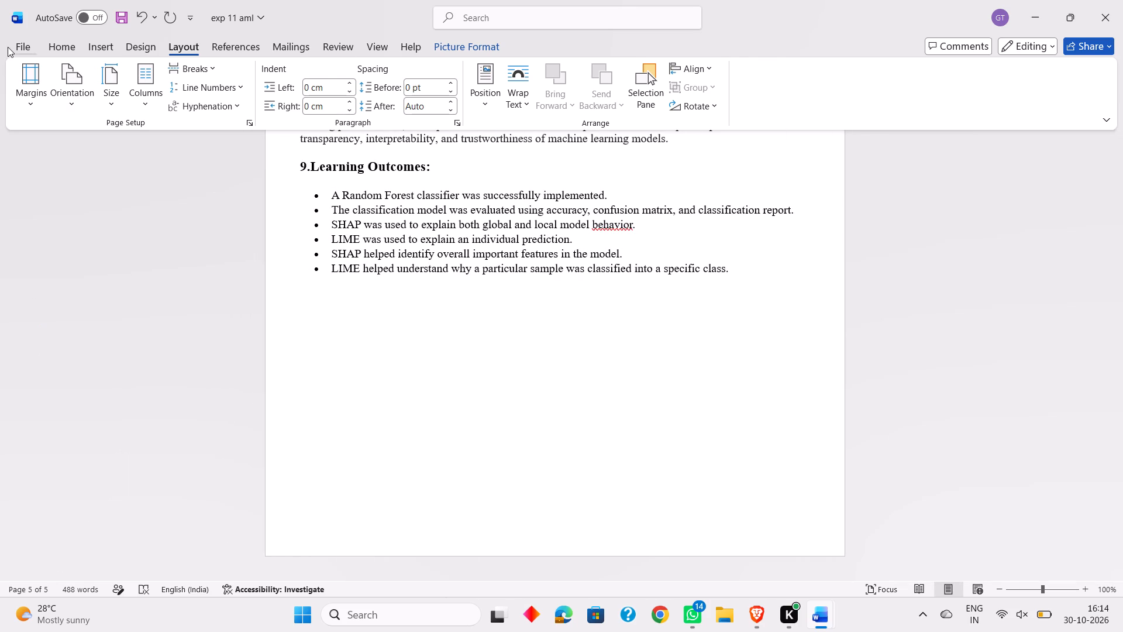
Export the document as a PDF named exp13 aml in the 2026-44 transfers folder, with standard optimization.
{"action": "left_click", "coordinate": [8, 47]}
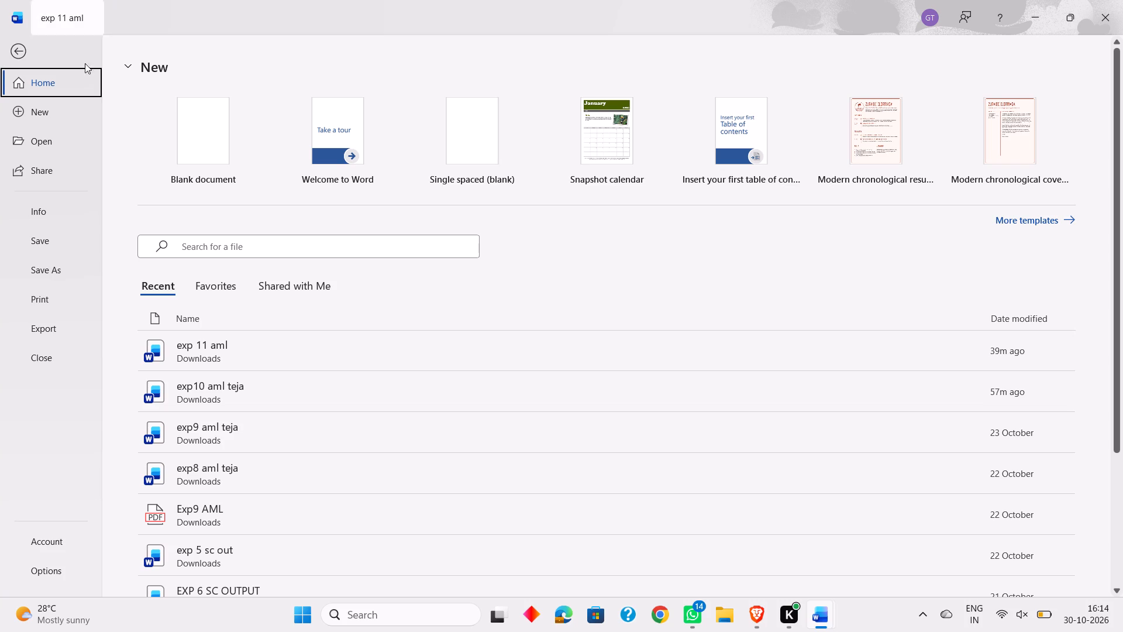
{"action": "left_click", "coordinate": [51, 325]}
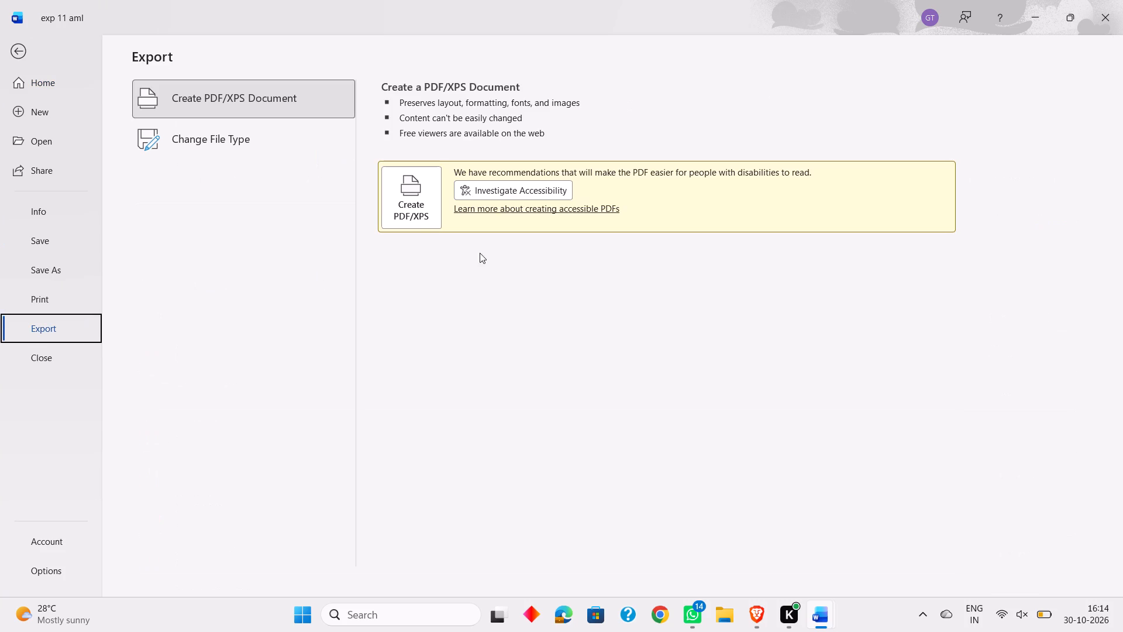
{"action": "left_click", "coordinate": [414, 213]}
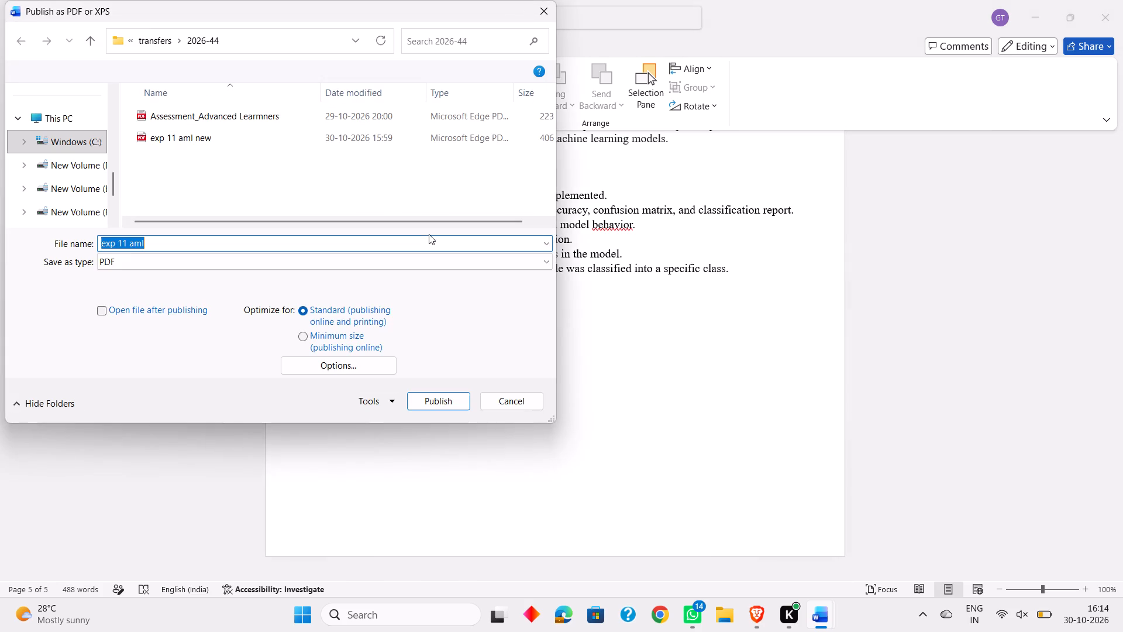
{"action": "key", "text": "BackSpace"}
{"action": "type", "text": "exp13 aml"}
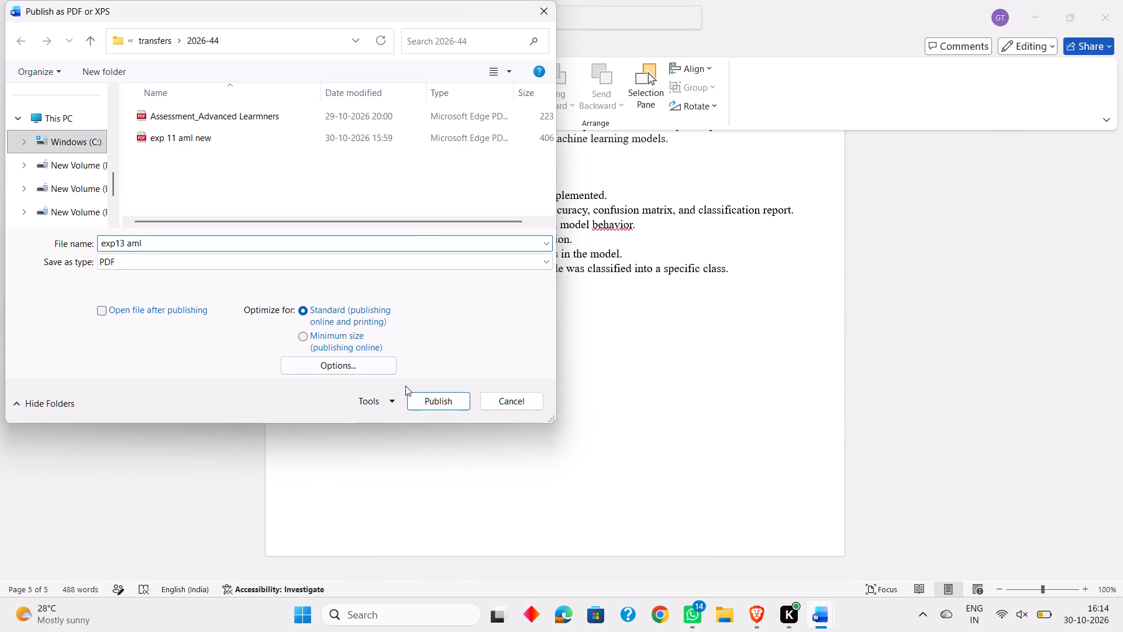
{"action": "left_click", "coordinate": [426, 406]}
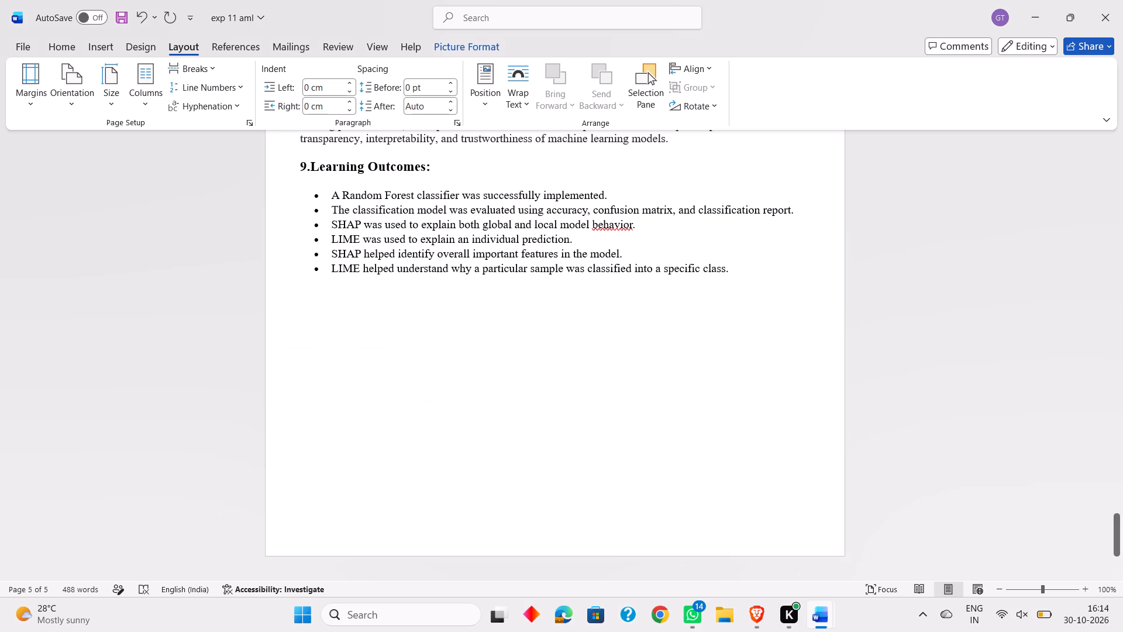
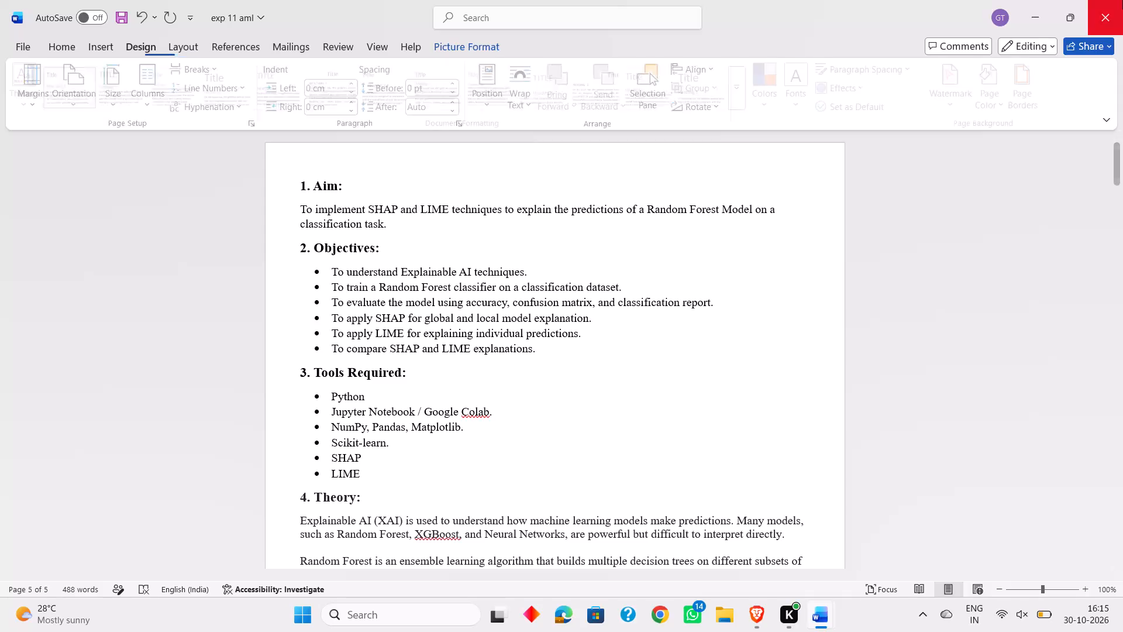
Close the SHAP and LIME experiment document, exp 11 aml, without saving the changes.
{"action": "left_click", "coordinate": [1100, 10]}
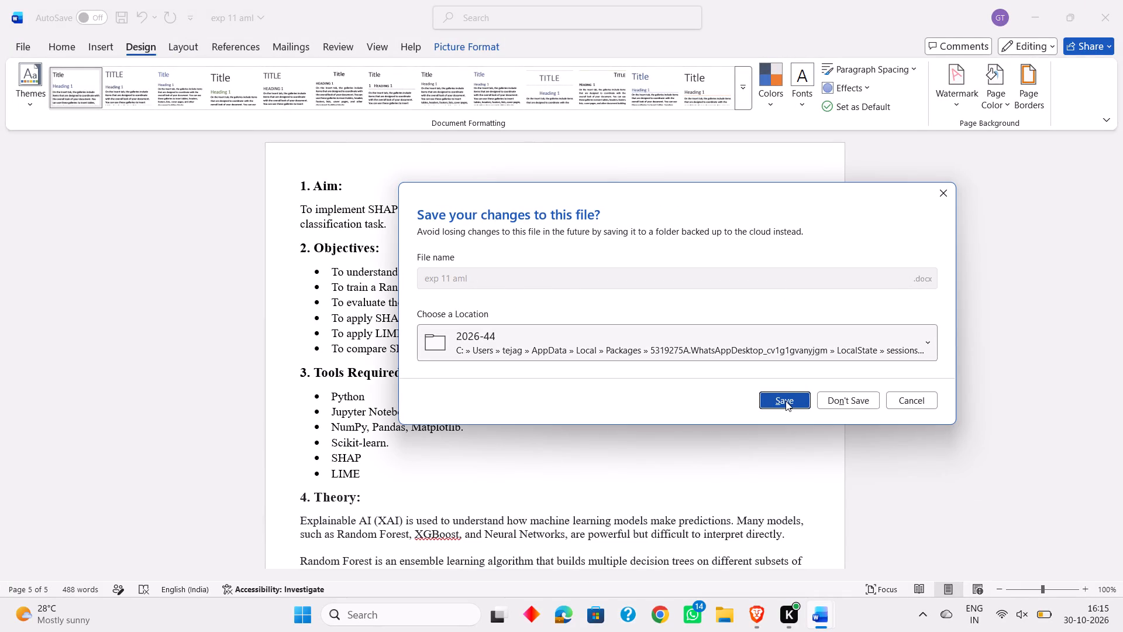
{"action": "left_click", "coordinate": [846, 400]}
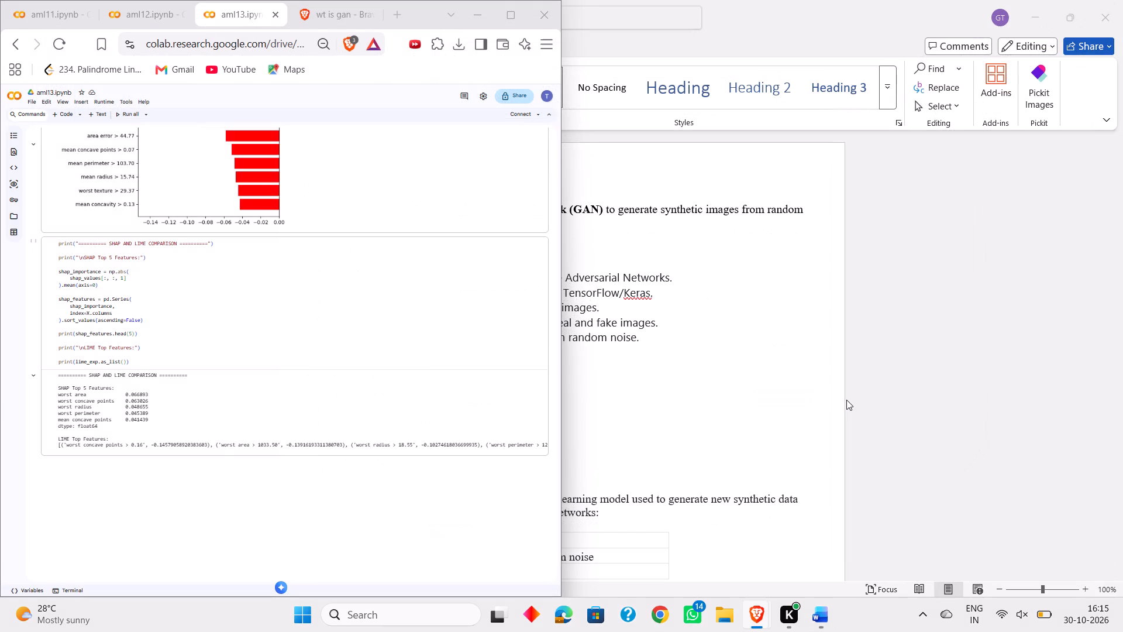
Switch to the Brave browser and close its window along with all four open tabs.
{"action": "left_click", "coordinate": [321, 9]}
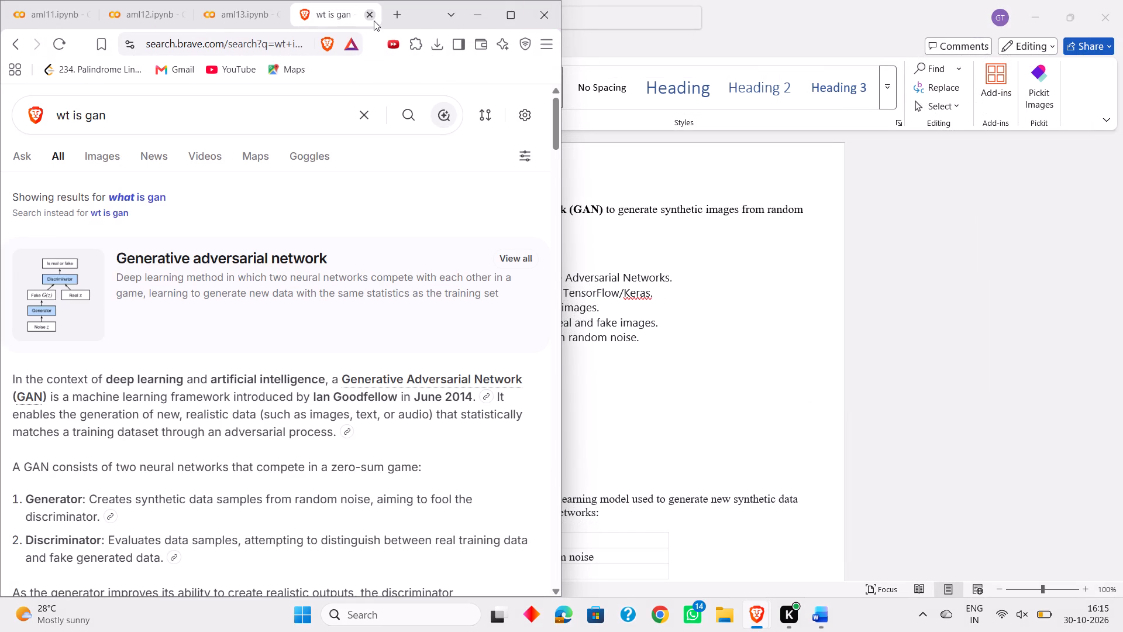
{"action": "left_click", "coordinate": [532, 23]}
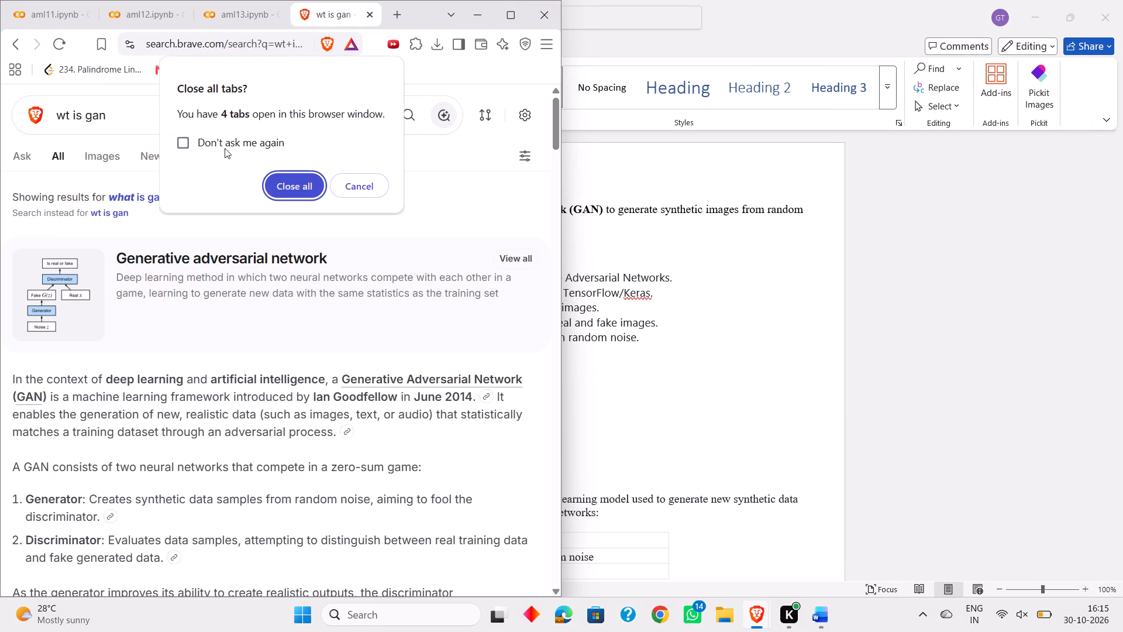
{"action": "left_click", "coordinate": [293, 188]}
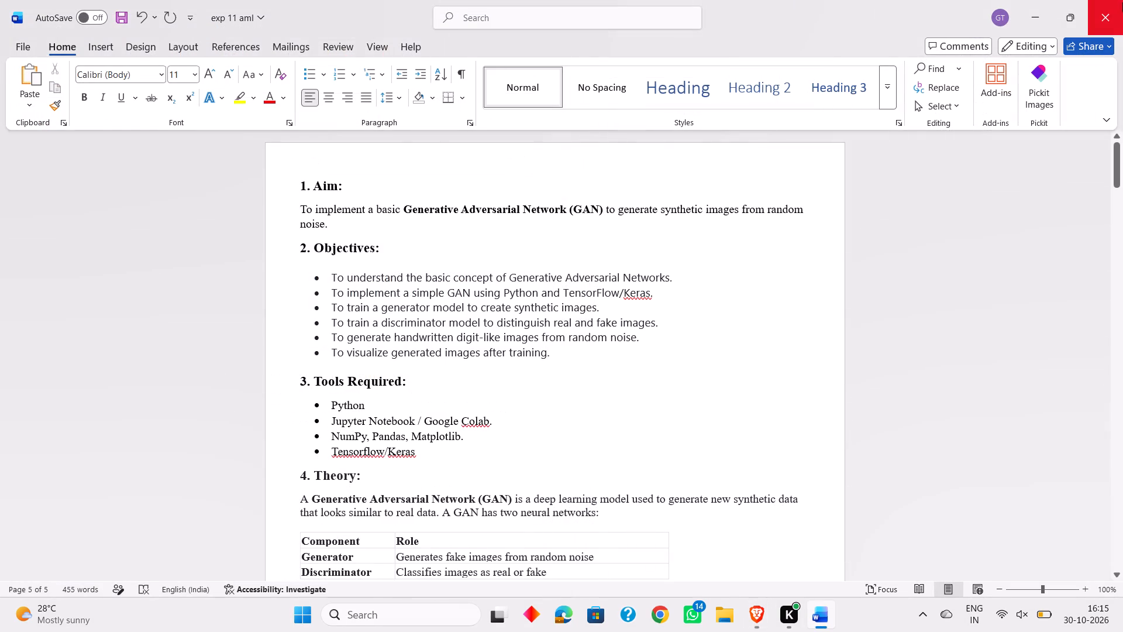
Close the Generative Adversarial Network experiment document, exp 11 aml.
{"action": "left_click", "coordinate": [1122, 2]}
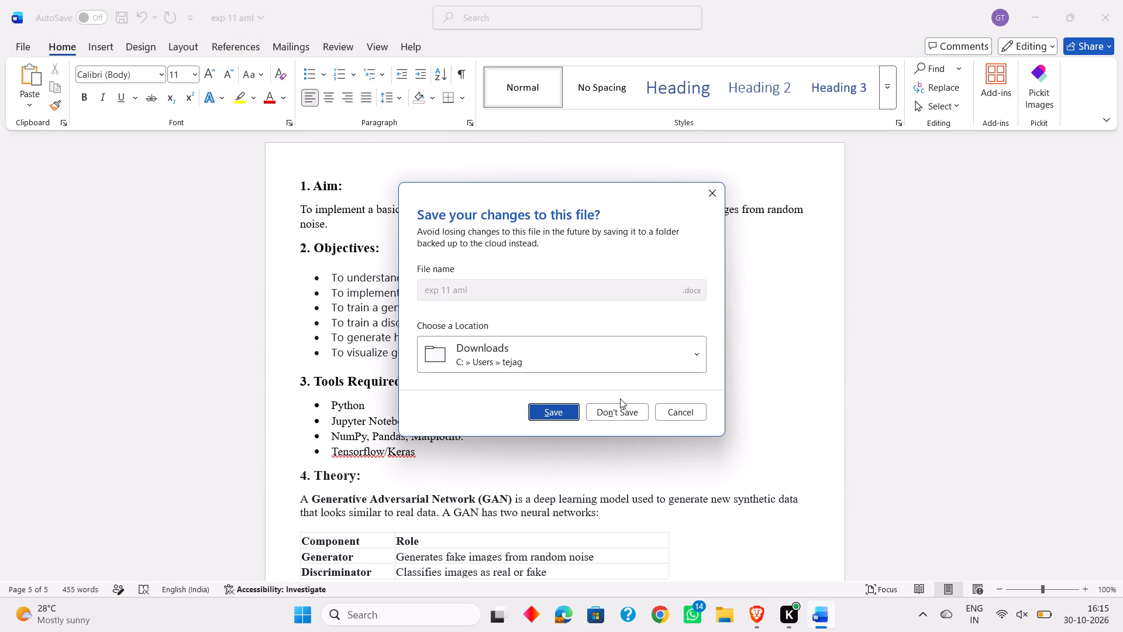